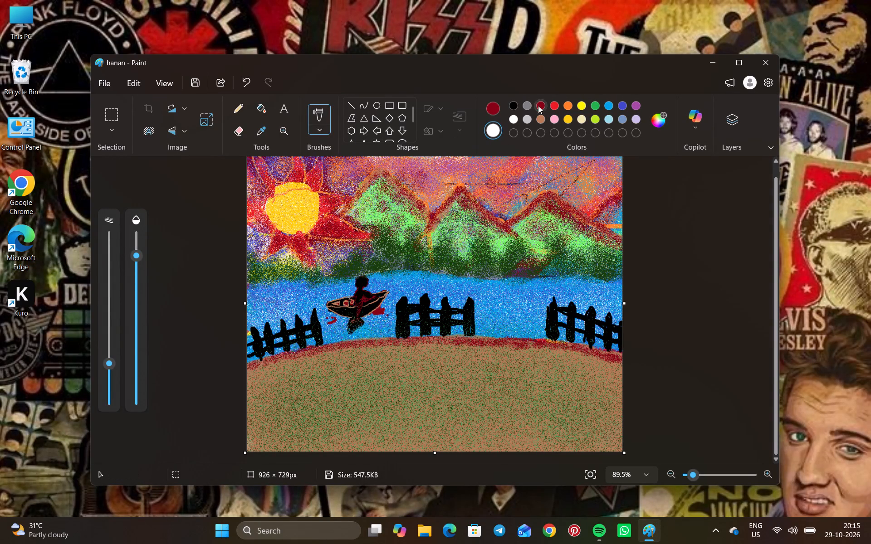
# Set the active colour to indigo and brush over the dark red marks in the water below the boat's left end.
pyautogui.click(624, 104)
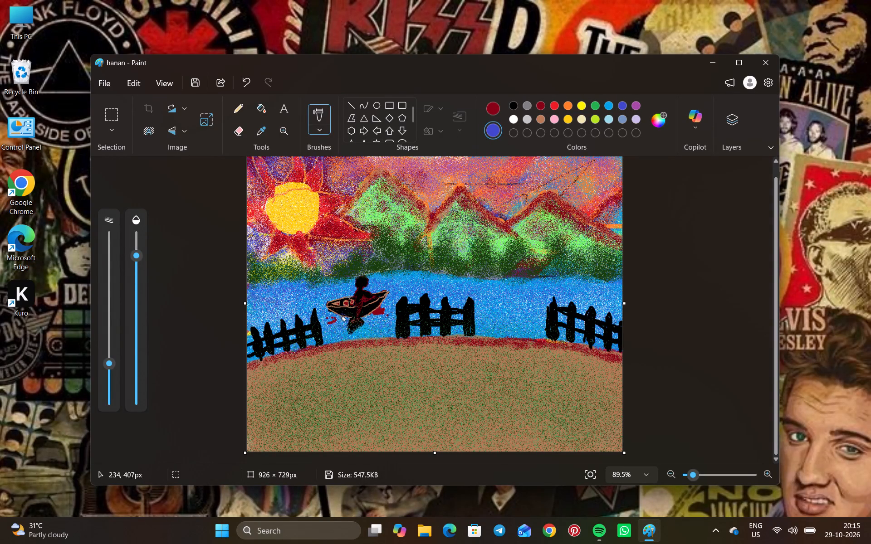
pyautogui.click(328, 325)
pyautogui.click(333, 325)
pyautogui.moveTo(331, 324); pyautogui.dragTo(335, 325)
pyautogui.click(336, 326)
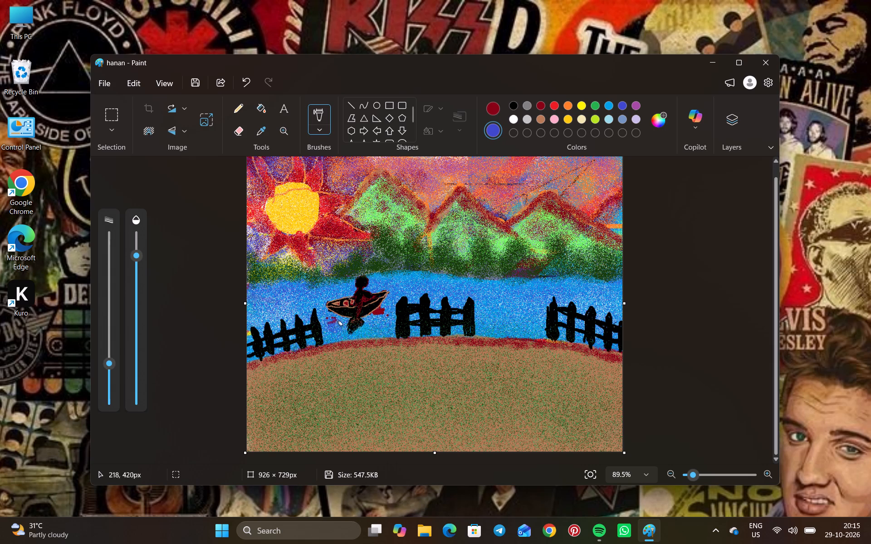
pyautogui.click(334, 322)
pyautogui.tripleClick(331, 319)
pyautogui.moveTo(333, 326); pyautogui.dragTo(340, 329)
# Add more indigo brush dabs to the patch in the water between the left fence and the boat.
pyautogui.scroll(1, 426, 330)
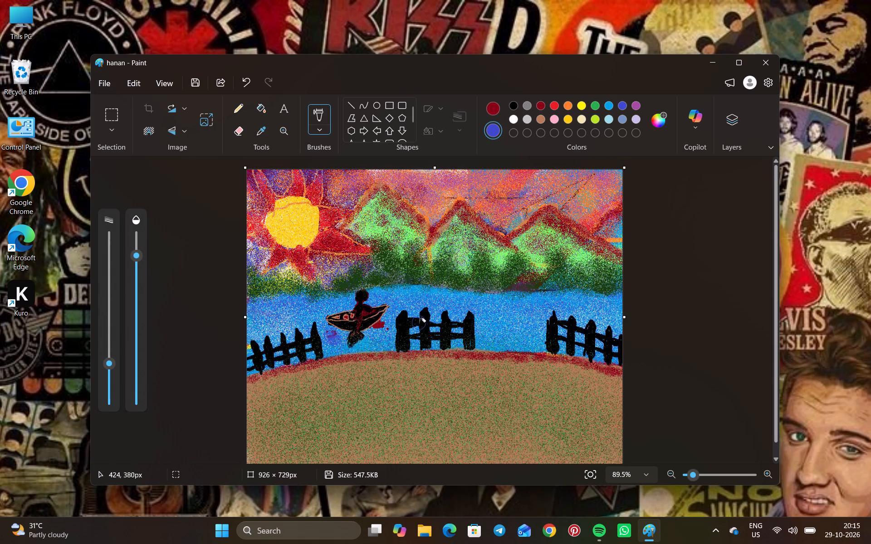
pyautogui.keyDown('ctrl'); pyautogui.scroll(2, 417, 320); pyautogui.keyUp('ctrl')
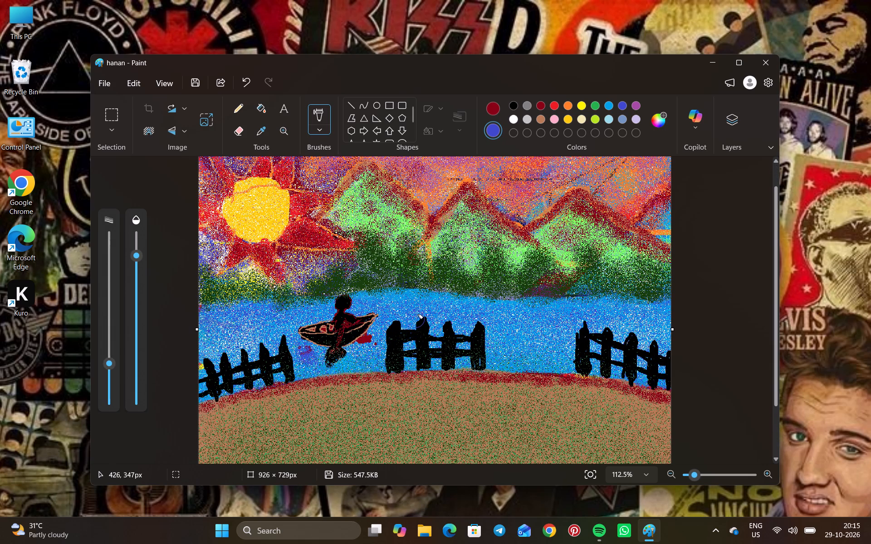
pyautogui.scroll(2, 409, 234)
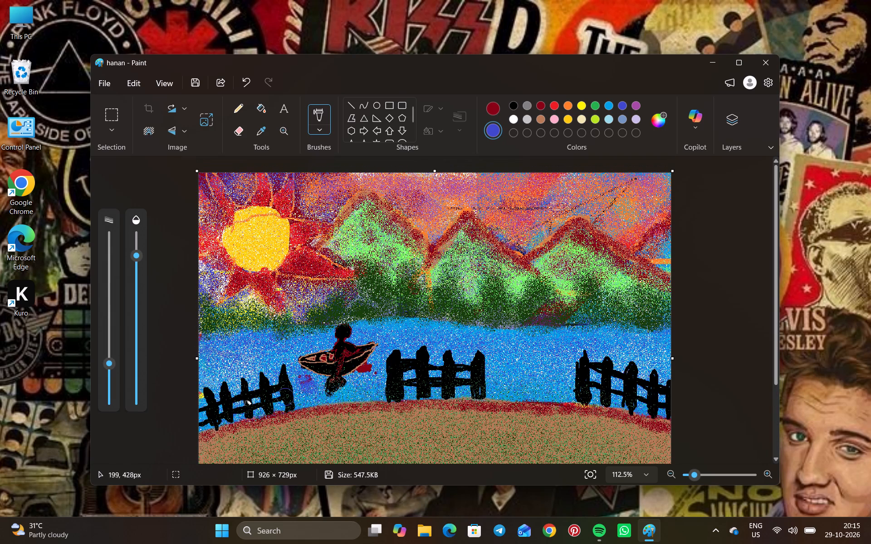
pyautogui.click(305, 380)
pyautogui.click(303, 378)
pyautogui.click(295, 373)
pyautogui.moveTo(304, 380); pyautogui.dragTo(318, 381)
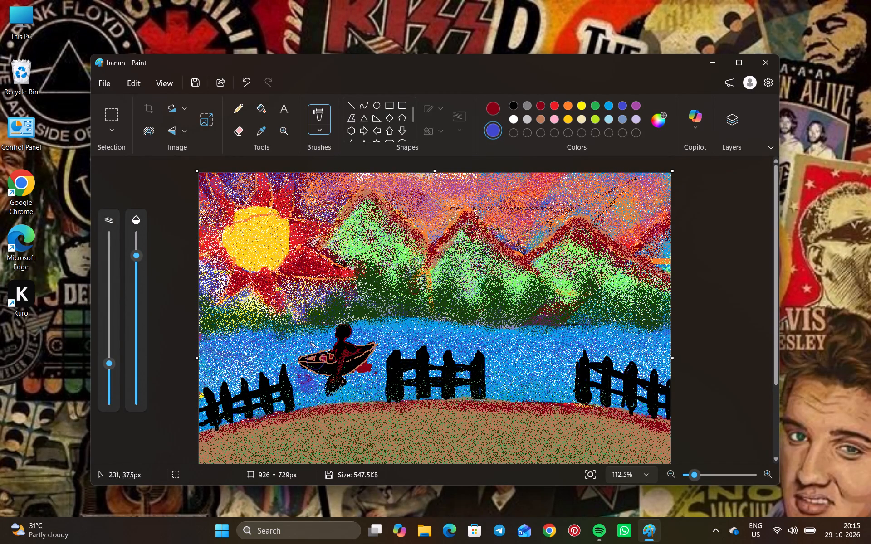
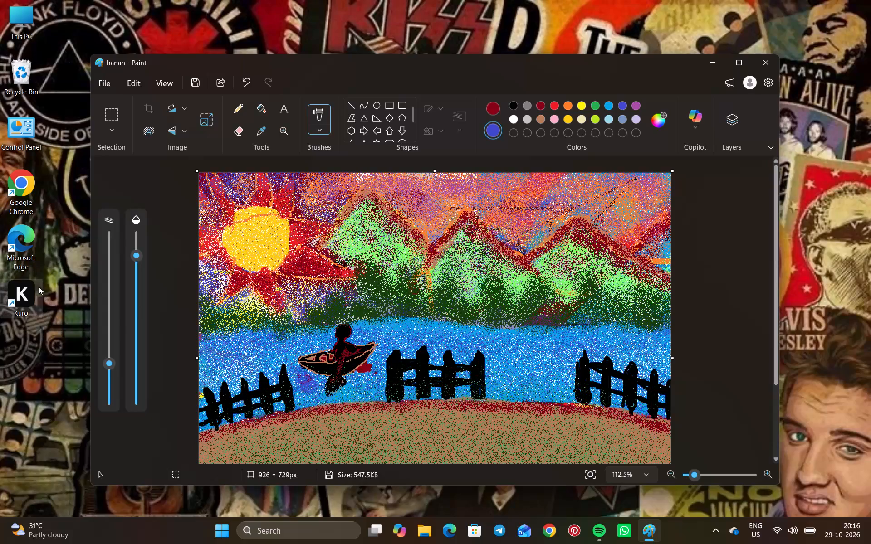
# Launch the Kuro app from its desktop shortcut.
pyautogui.doubleClick(31, 285)
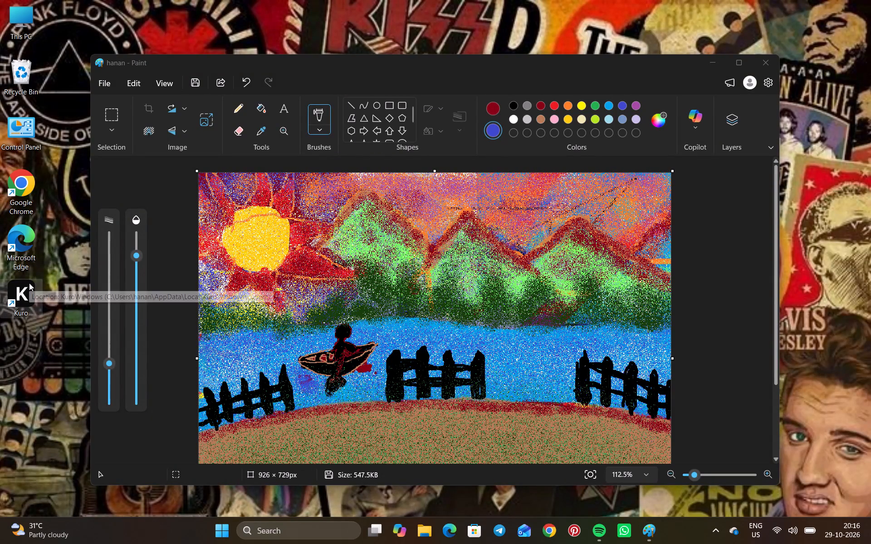
pyautogui.doubleClick(21, 300)
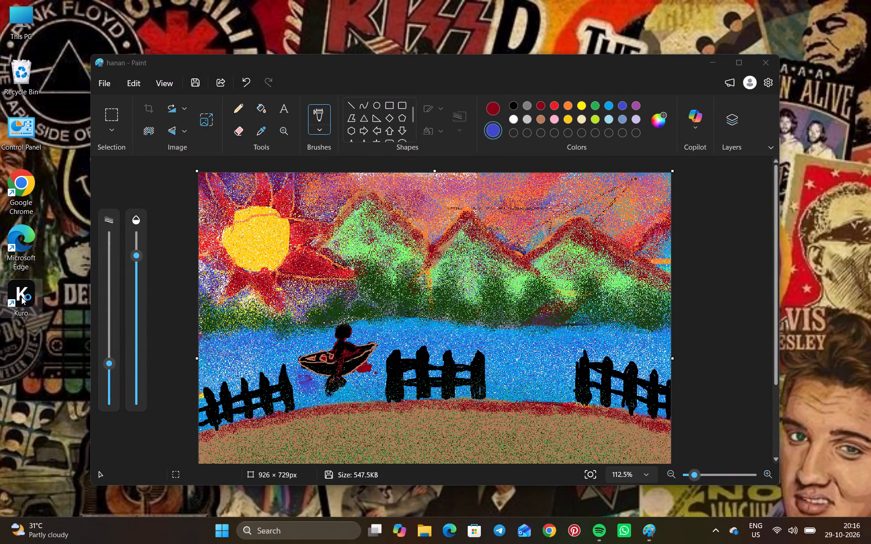
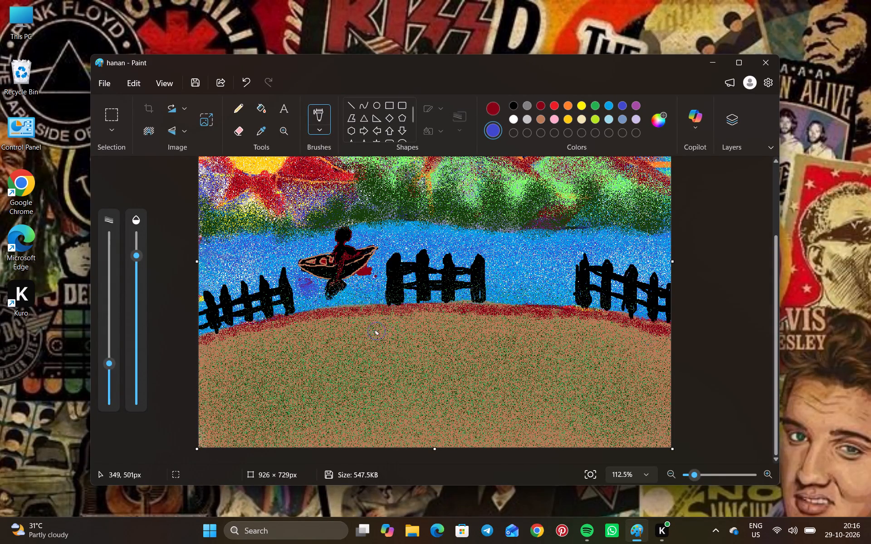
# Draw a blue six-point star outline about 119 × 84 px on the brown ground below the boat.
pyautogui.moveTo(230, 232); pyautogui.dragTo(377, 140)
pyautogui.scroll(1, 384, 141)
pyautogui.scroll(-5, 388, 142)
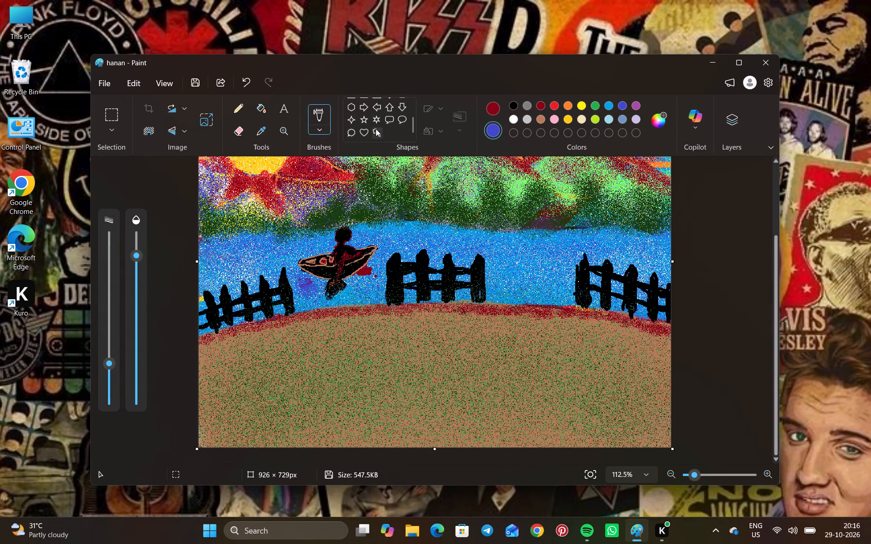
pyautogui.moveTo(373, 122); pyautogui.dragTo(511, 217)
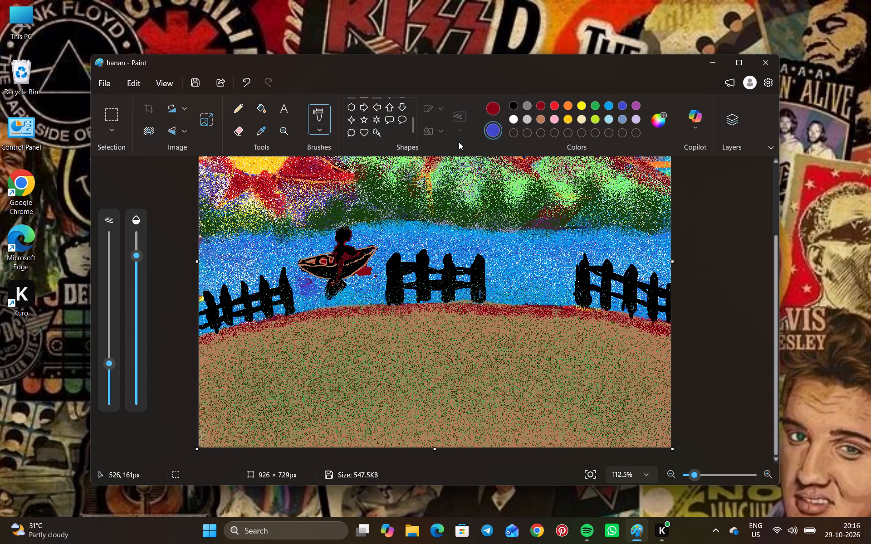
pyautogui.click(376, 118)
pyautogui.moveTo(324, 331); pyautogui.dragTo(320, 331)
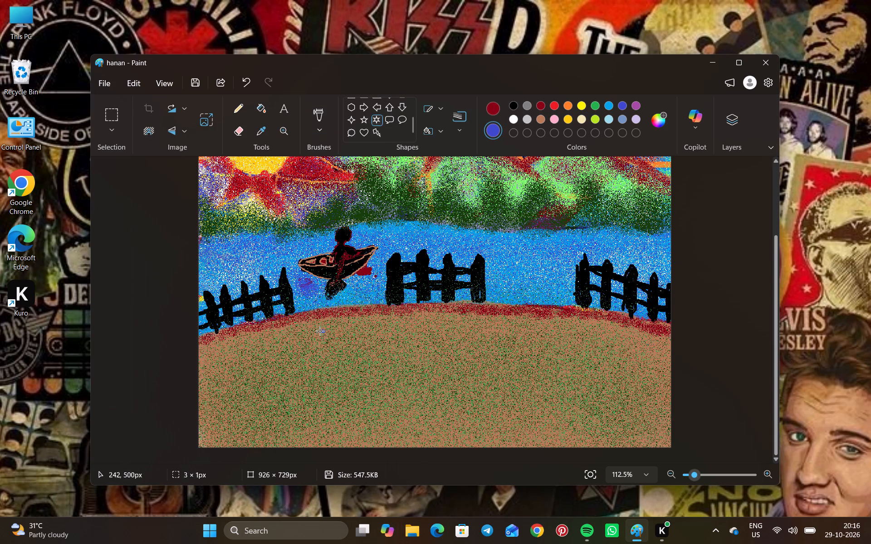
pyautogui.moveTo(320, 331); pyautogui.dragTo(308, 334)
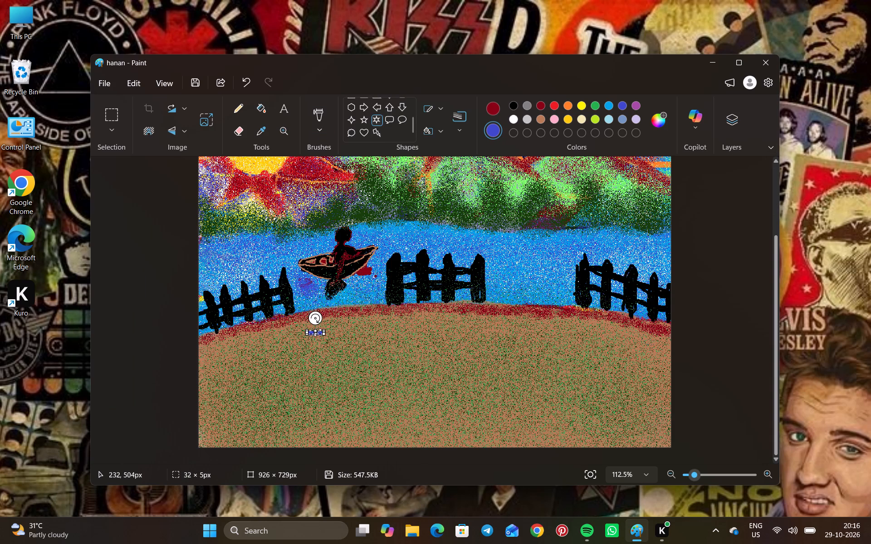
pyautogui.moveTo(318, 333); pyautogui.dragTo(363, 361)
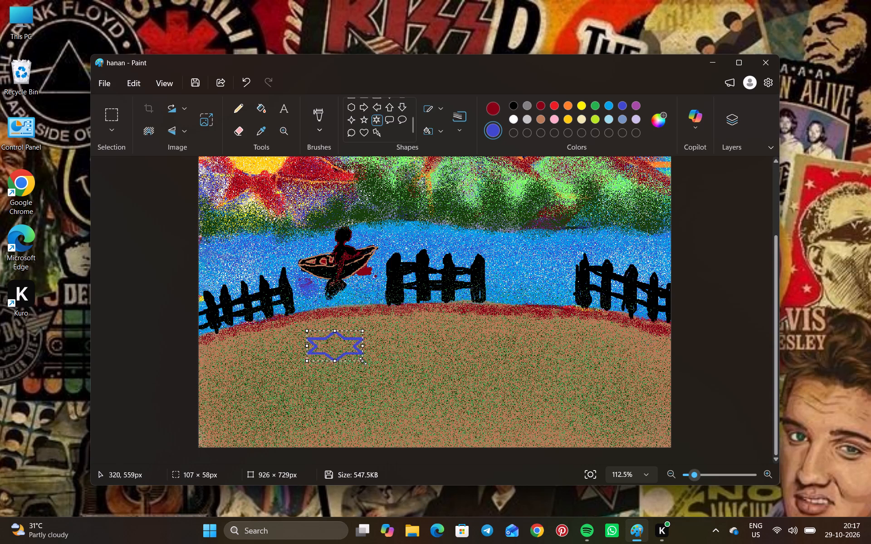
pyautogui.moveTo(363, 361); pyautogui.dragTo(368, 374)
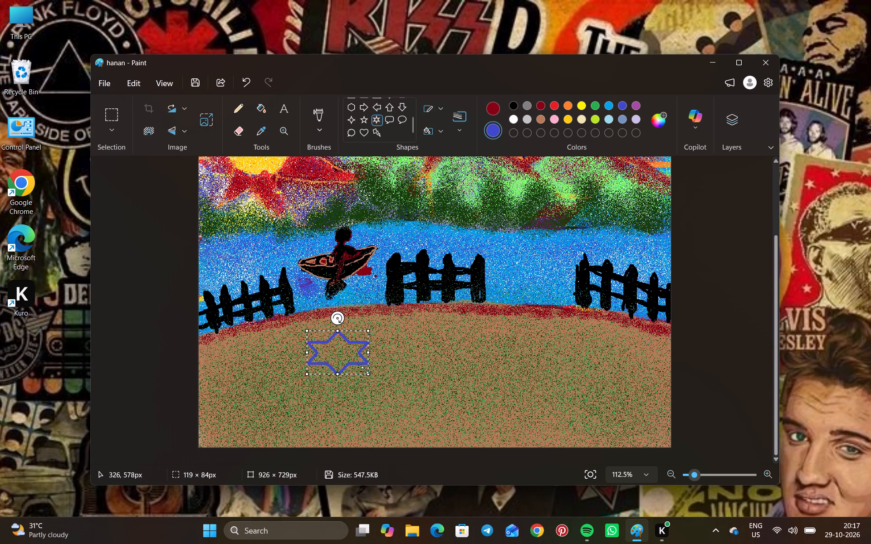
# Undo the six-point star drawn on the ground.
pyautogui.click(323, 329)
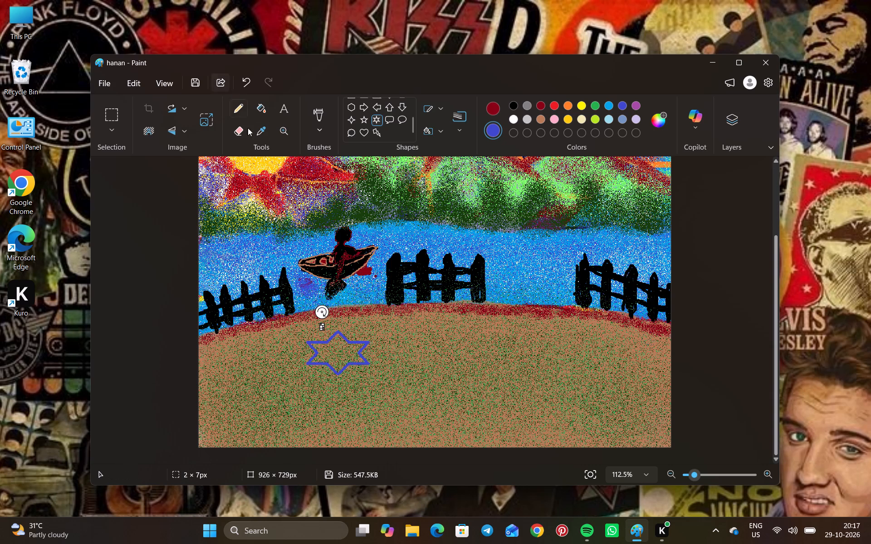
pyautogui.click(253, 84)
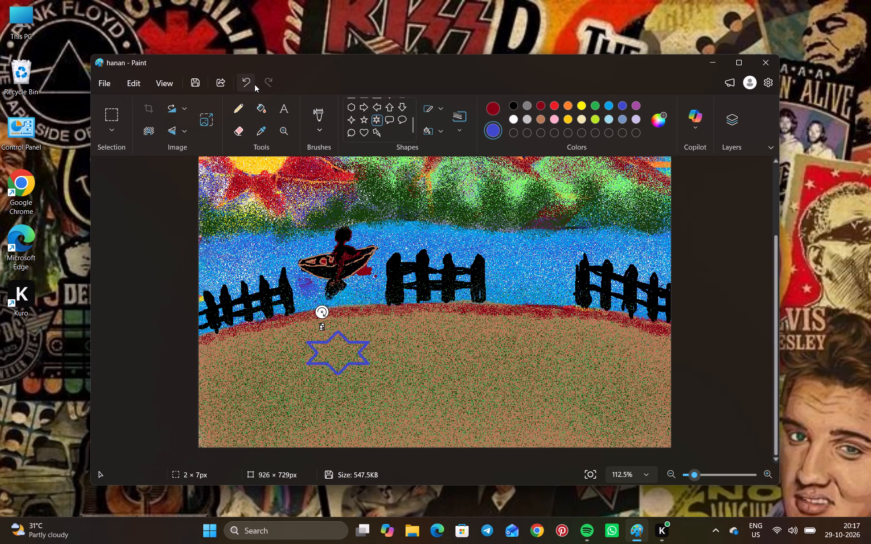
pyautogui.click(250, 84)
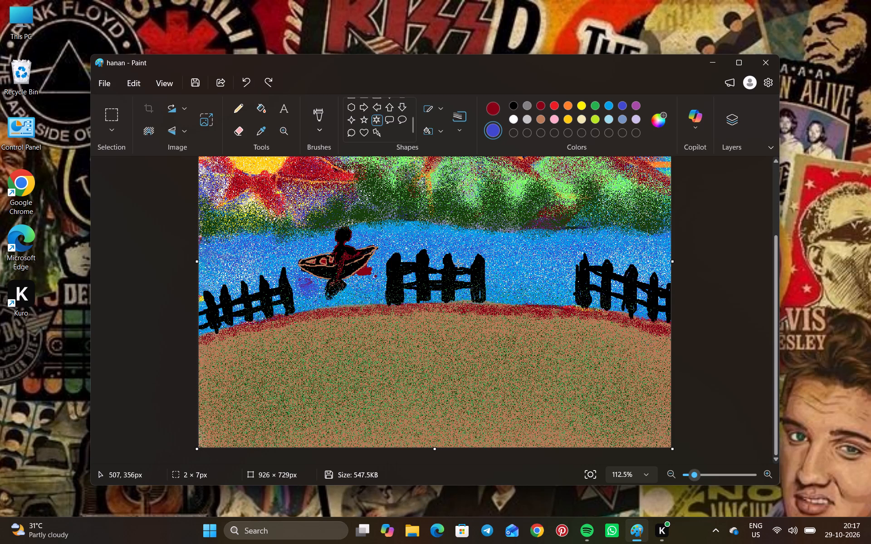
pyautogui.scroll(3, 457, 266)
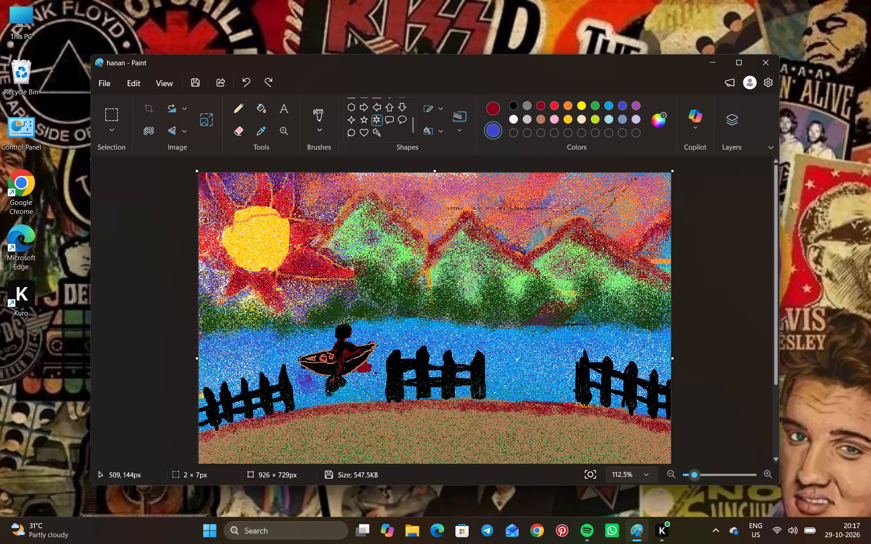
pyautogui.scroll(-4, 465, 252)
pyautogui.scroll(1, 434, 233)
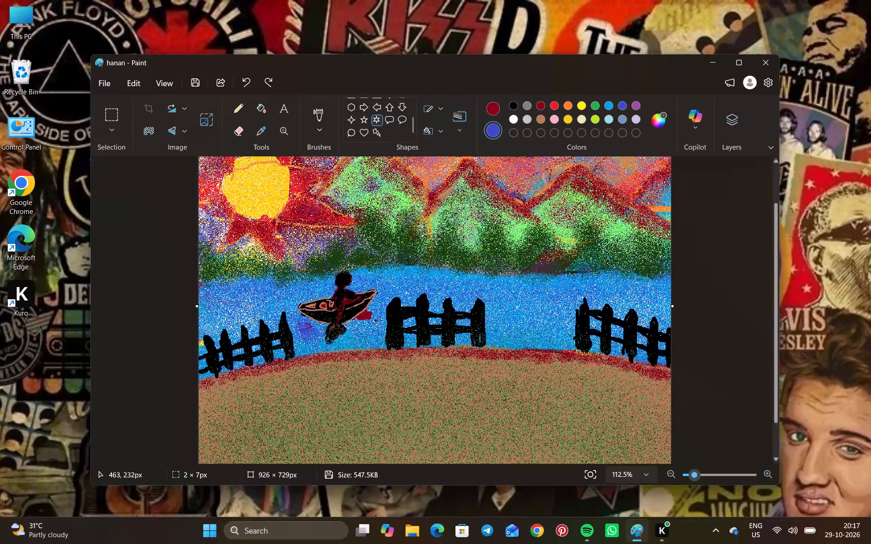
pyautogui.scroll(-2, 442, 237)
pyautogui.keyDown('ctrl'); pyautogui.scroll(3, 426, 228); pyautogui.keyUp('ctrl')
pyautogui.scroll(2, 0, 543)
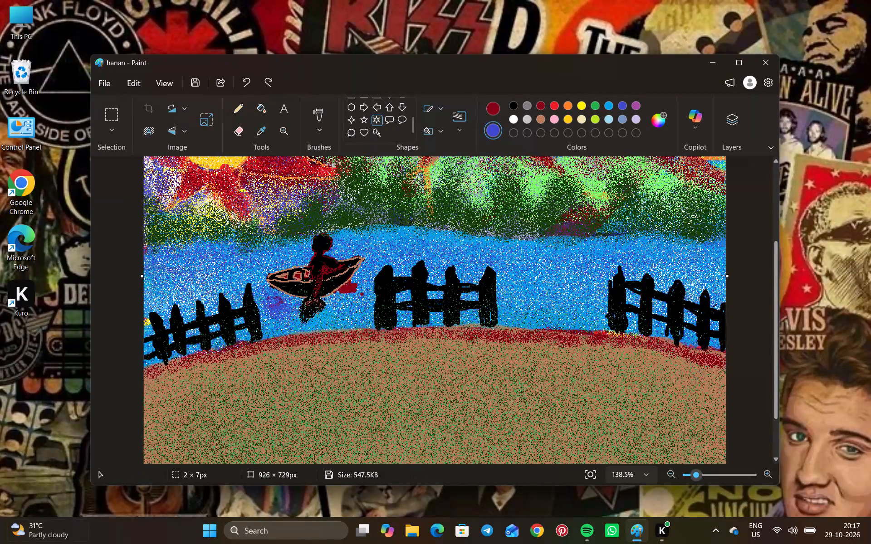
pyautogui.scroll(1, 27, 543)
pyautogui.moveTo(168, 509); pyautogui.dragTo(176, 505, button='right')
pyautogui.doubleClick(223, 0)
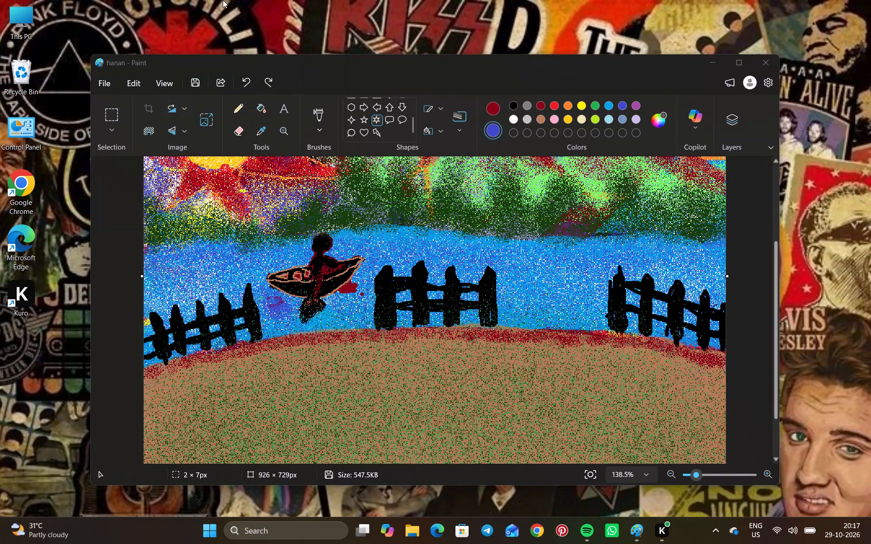
# Draw a tiny blue six-point star about 4 × 8 px at the treeline above the middle fence.
pyautogui.moveTo(435, 217); pyautogui.dragTo(437, 221)
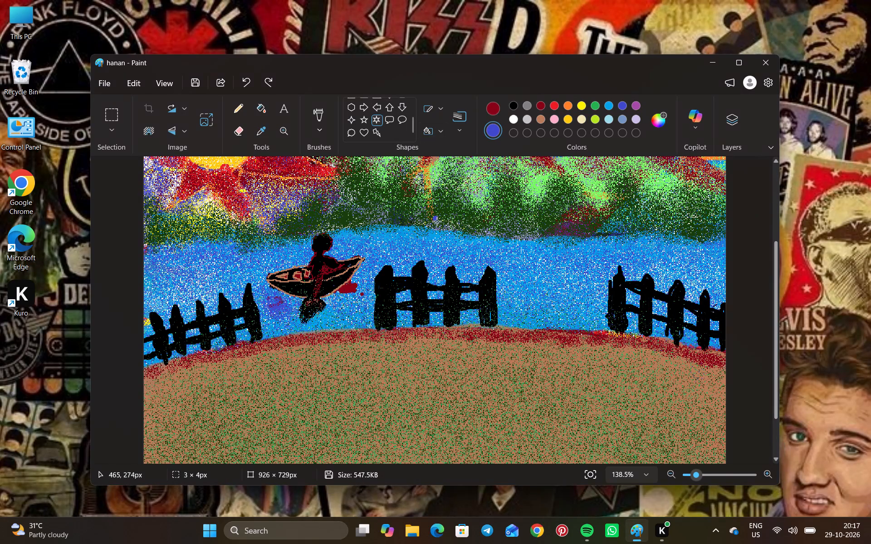
pyautogui.moveTo(437, 221); pyautogui.dragTo(437, 222)
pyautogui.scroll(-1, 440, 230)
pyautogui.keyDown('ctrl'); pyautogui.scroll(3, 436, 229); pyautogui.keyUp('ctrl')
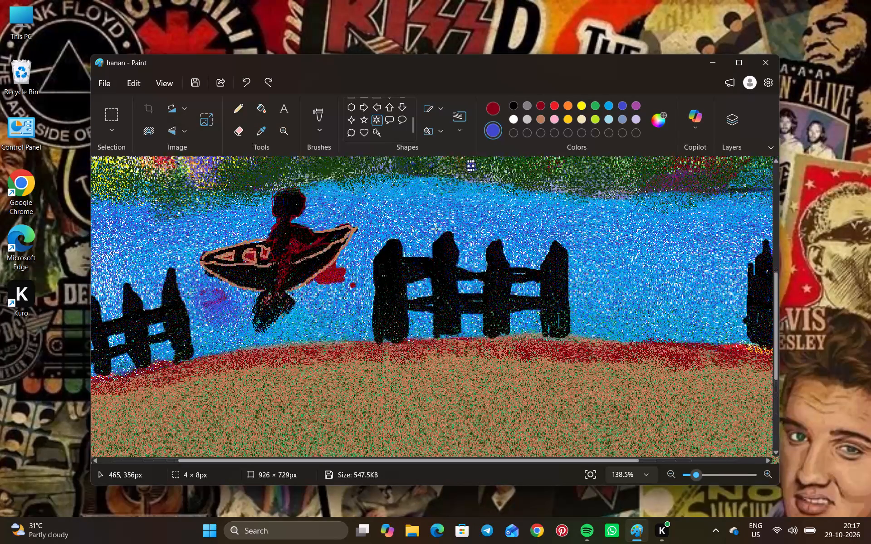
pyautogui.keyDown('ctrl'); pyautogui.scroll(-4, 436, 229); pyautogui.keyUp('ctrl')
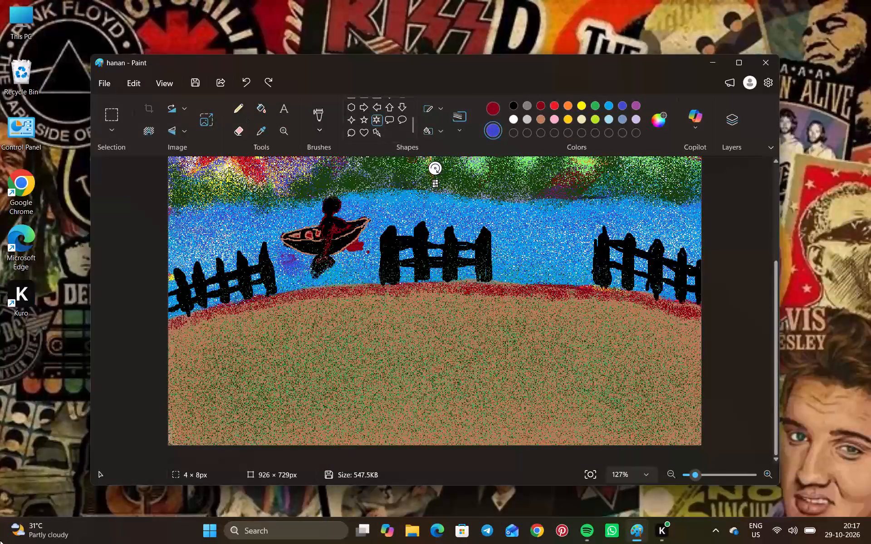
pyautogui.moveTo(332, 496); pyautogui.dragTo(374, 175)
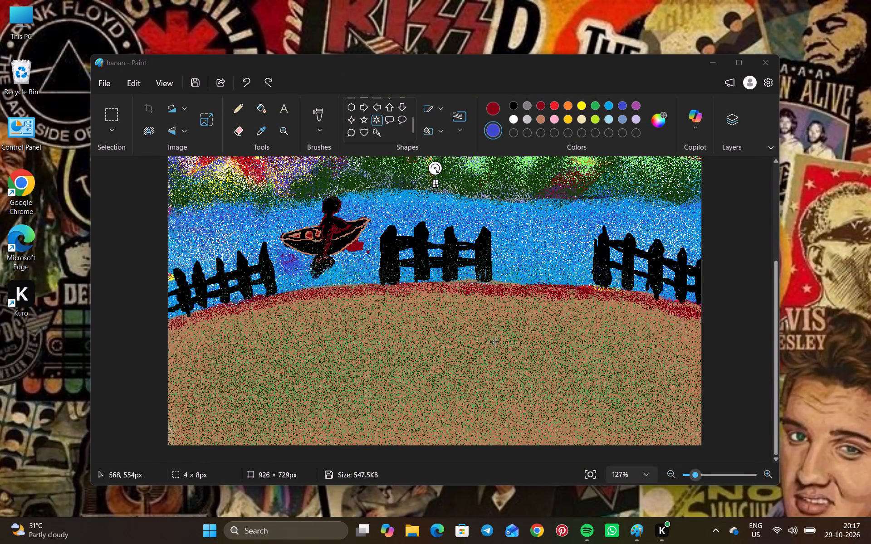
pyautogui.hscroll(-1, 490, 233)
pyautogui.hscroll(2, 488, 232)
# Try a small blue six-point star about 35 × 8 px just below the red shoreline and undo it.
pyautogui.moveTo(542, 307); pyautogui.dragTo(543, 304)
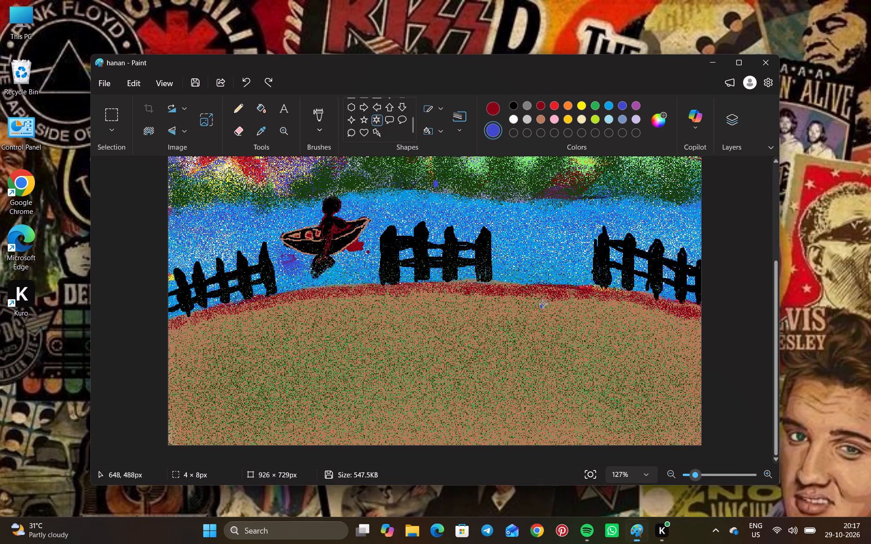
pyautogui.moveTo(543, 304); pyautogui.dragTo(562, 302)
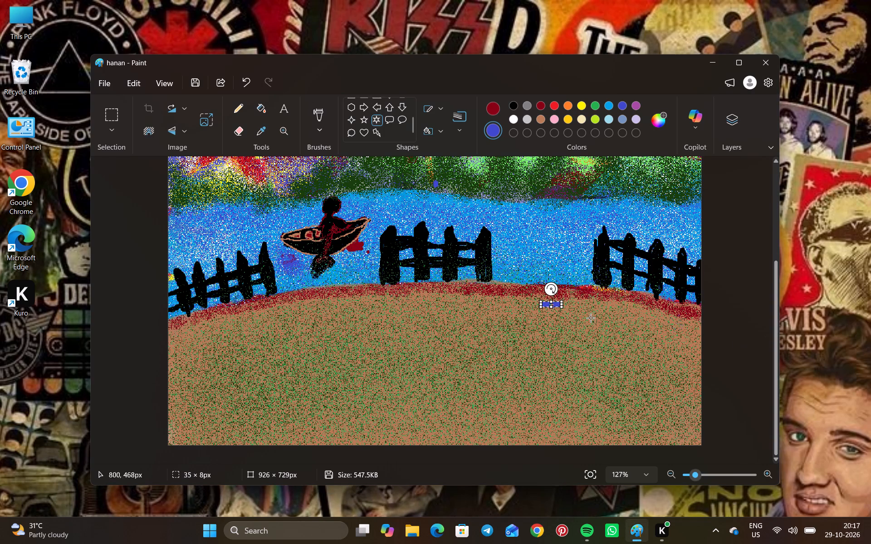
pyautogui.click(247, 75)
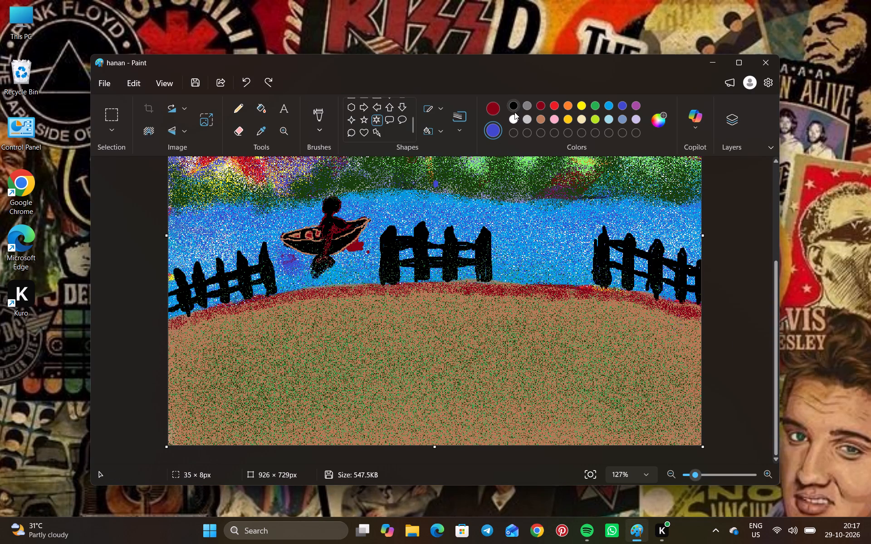
# Outline a round head in black with the Brush over the water in the gap between the middle and right-hand fences.
pyautogui.hscroll(-1, 541, 195)
pyautogui.keyDown('ctrl'); pyautogui.scroll(2, 538, 241); pyautogui.keyUp('ctrl')
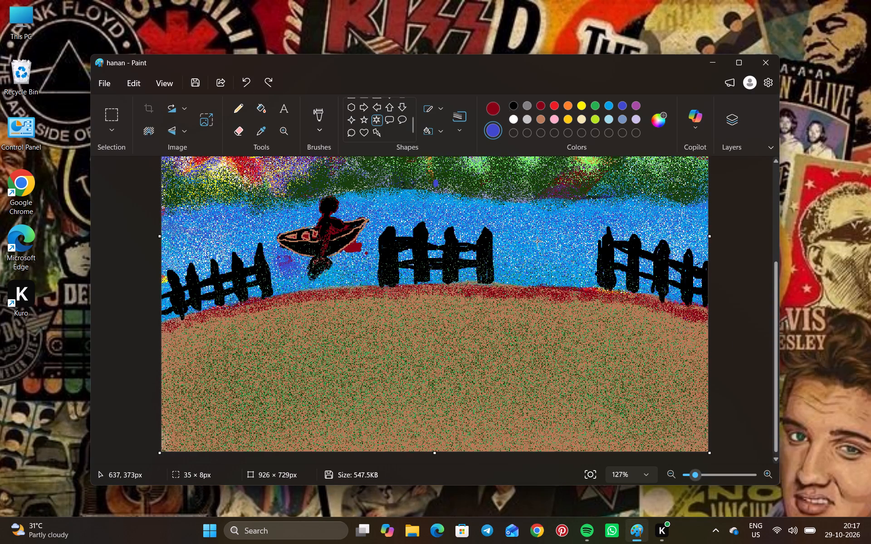
pyautogui.keyDown('ctrl'); pyautogui.scroll(2, 537, 241); pyautogui.keyUp('ctrl')
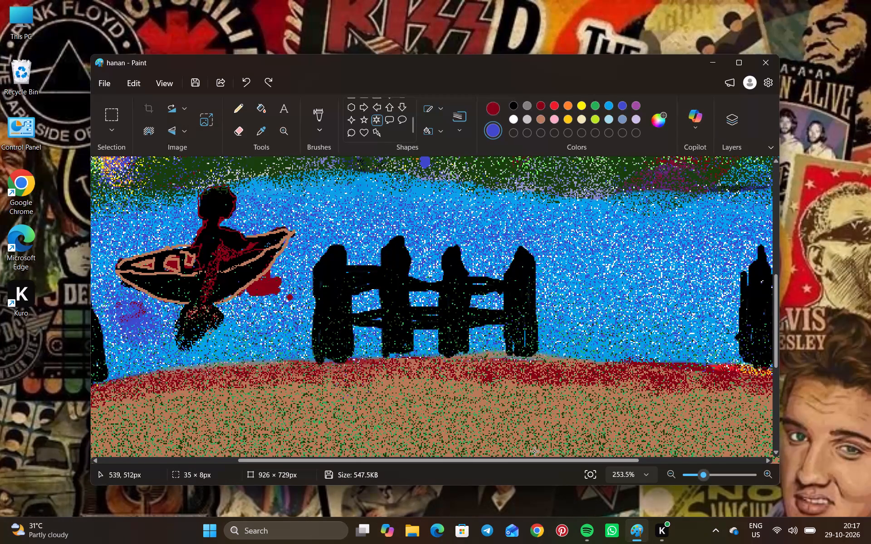
pyautogui.click(673, 459)
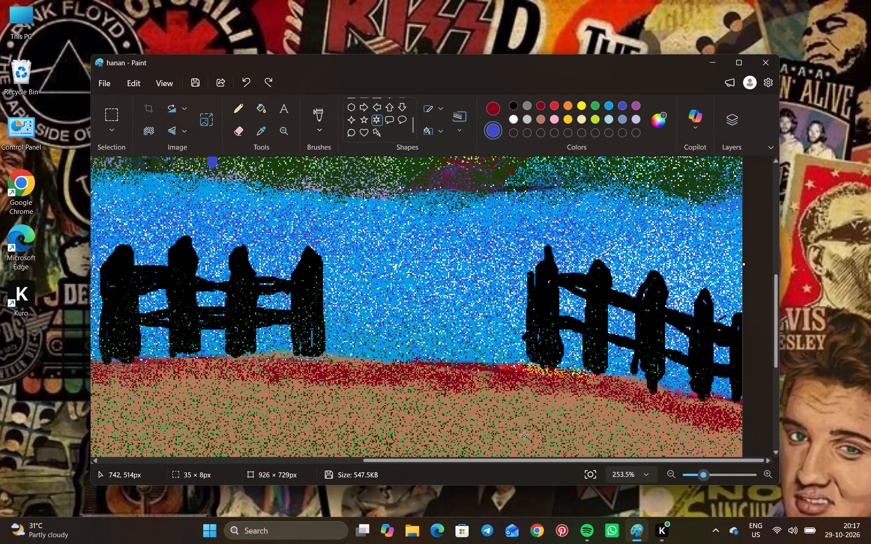
pyautogui.click(514, 105)
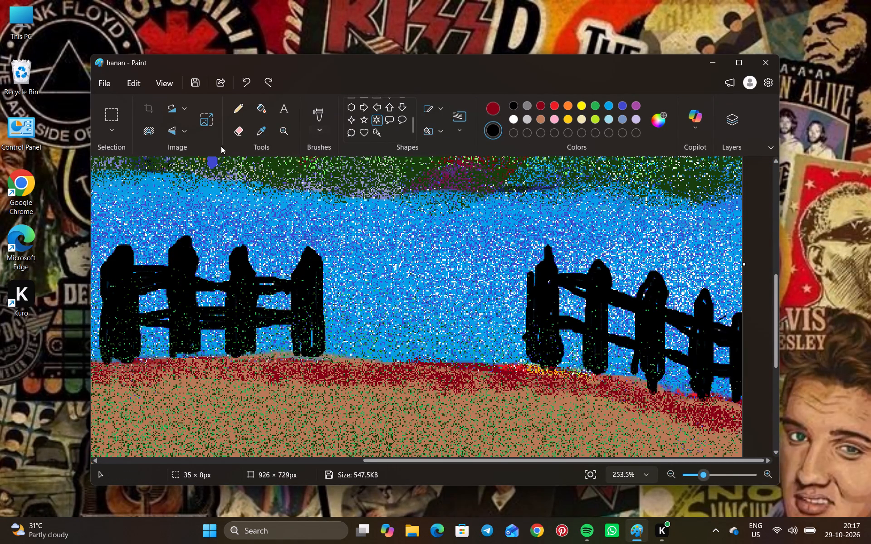
pyautogui.click(329, 131)
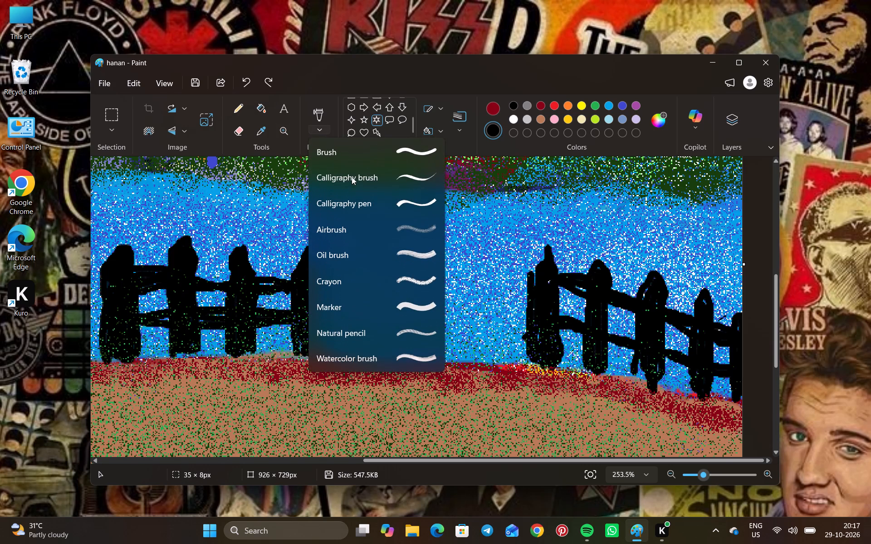
pyautogui.click(386, 158)
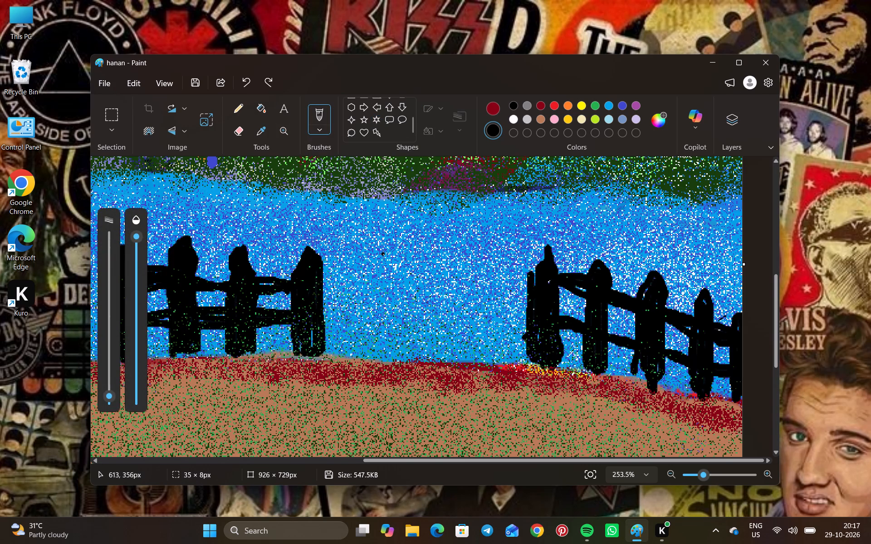
pyautogui.moveTo(382, 254); pyautogui.dragTo(368, 262)
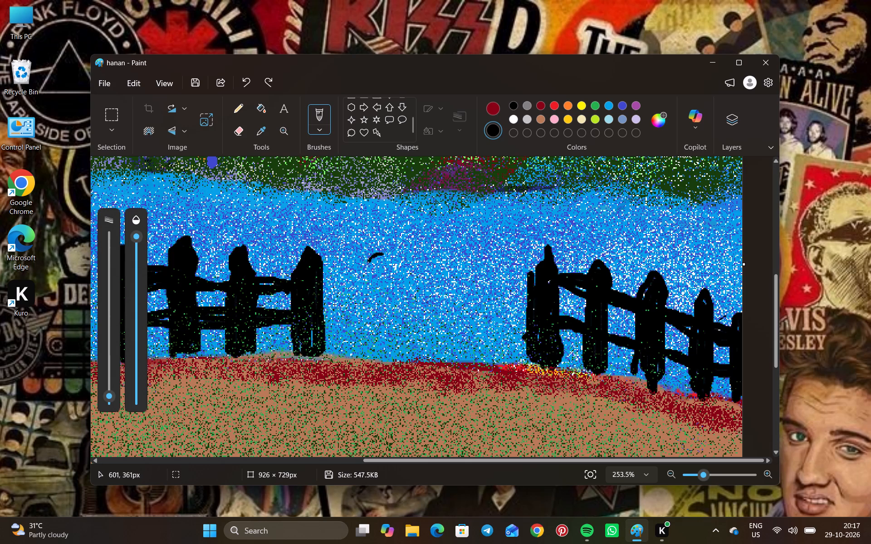
pyautogui.moveTo(368, 262); pyautogui.dragTo(385, 287)
pyautogui.moveTo(385, 287); pyautogui.dragTo(385, 252)
pyautogui.moveTo(385, 252); pyautogui.dragTo(390, 291)
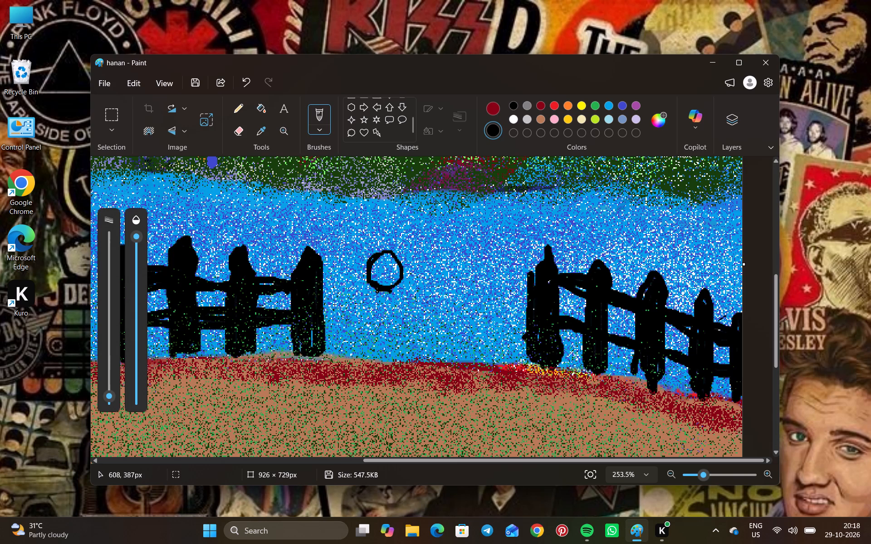
# Outline the figure's torso in black from the head down to the shoreline, with a bent leg reaching toward the right-hand fence.
pyautogui.moveTo(376, 291); pyautogui.dragTo(364, 321)
pyautogui.moveTo(364, 321); pyautogui.dragTo(373, 359)
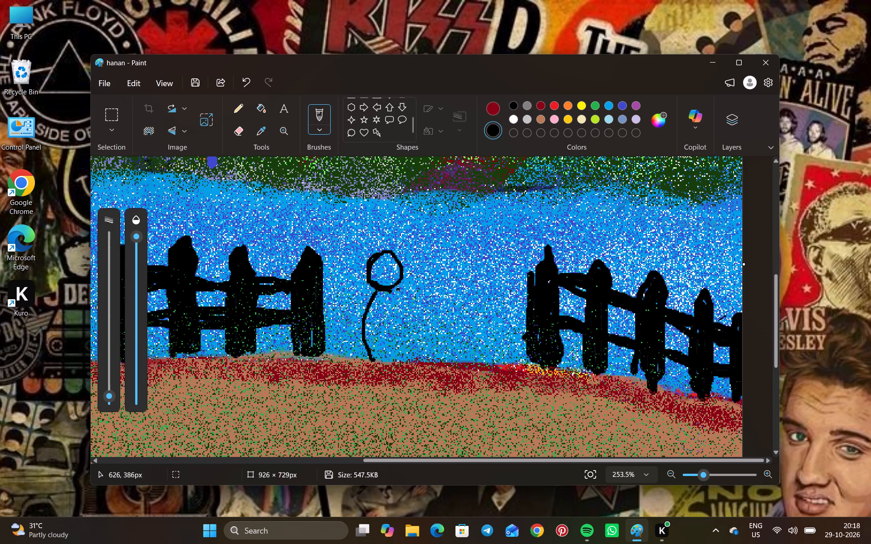
pyautogui.moveTo(397, 291); pyautogui.dragTo(394, 291)
pyautogui.moveTo(394, 291); pyautogui.dragTo(399, 357)
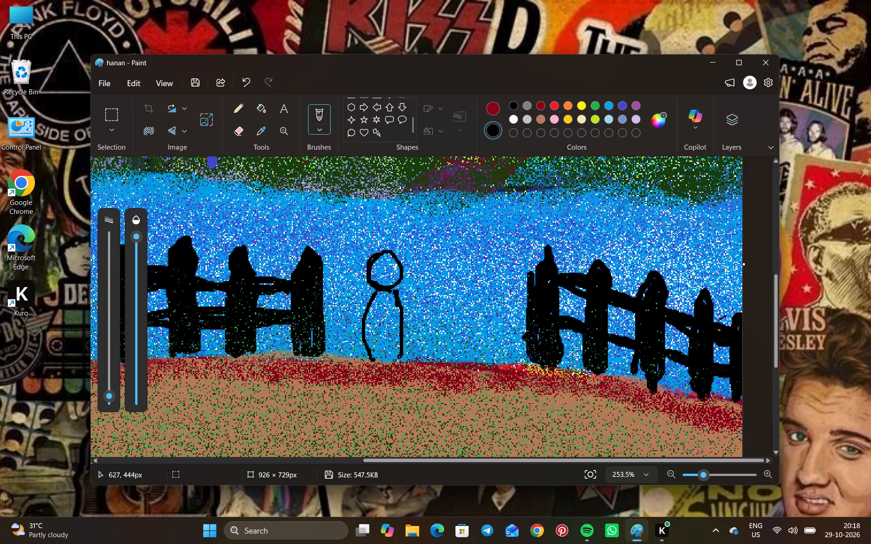
pyautogui.moveTo(399, 357); pyautogui.dragTo(401, 350)
pyautogui.moveTo(406, 342); pyautogui.dragTo(445, 354)
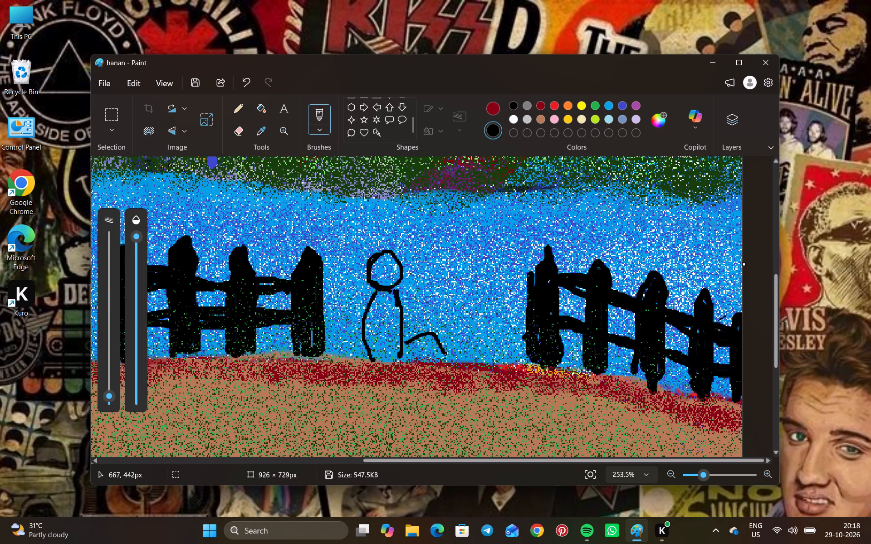
pyautogui.moveTo(445, 354); pyautogui.dragTo(449, 362)
# Trace a thin black line along the shoreline from the right-hand fence, under the figure, to beneath the middle fence.
pyautogui.moveTo(366, 362); pyautogui.dragTo(424, 362)
pyautogui.moveTo(424, 362); pyautogui.dragTo(534, 366)
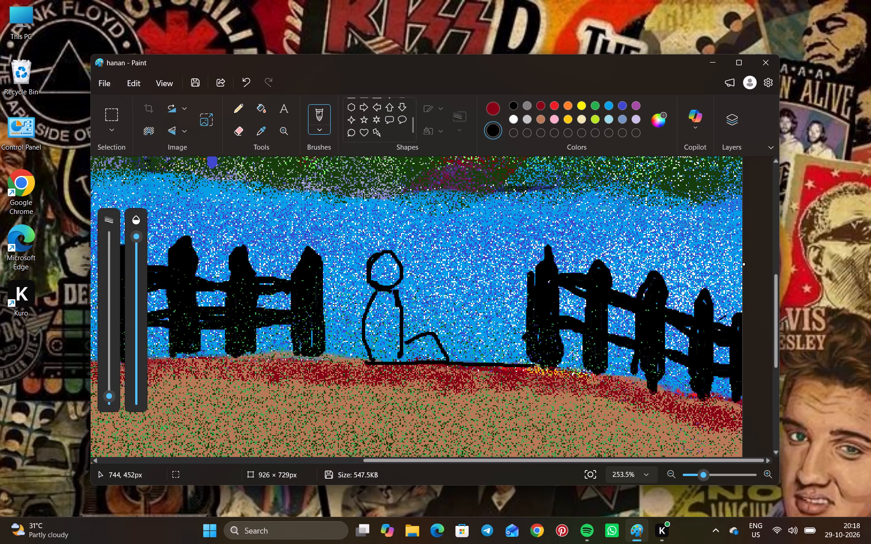
pyautogui.moveTo(534, 366); pyautogui.dragTo(534, 364)
pyautogui.moveTo(380, 365); pyautogui.dragTo(343, 355)
pyautogui.moveTo(343, 355); pyautogui.dragTo(222, 352)
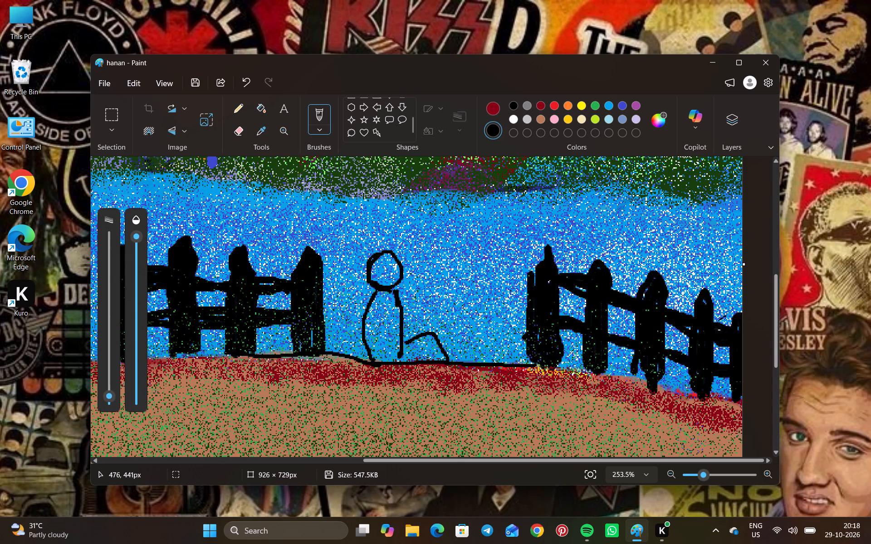
pyautogui.moveTo(222, 352); pyautogui.dragTo(145, 356)
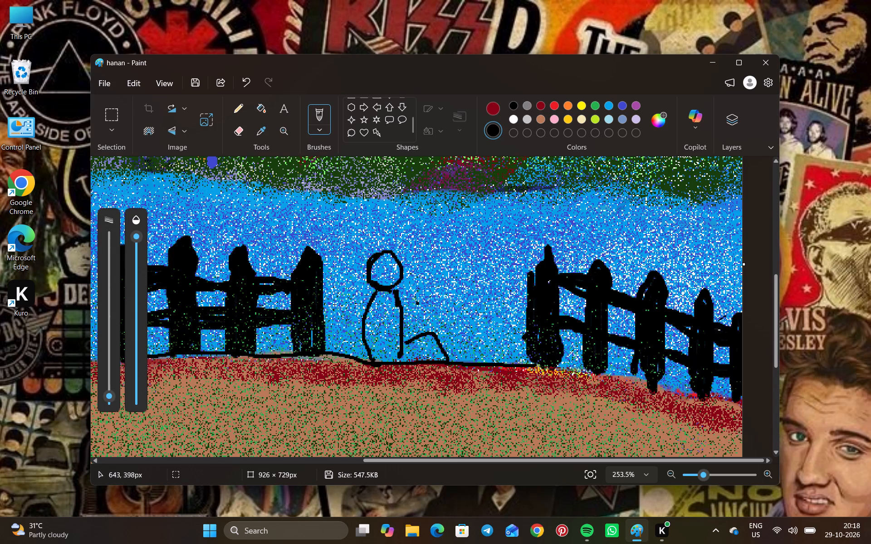
# Draw the figure's arms and hands in black, reaching forward from the torso above the bent leg.
pyautogui.moveTo(404, 317); pyautogui.dragTo(408, 315)
pyautogui.moveTo(408, 315); pyautogui.dragTo(419, 308)
pyautogui.moveTo(400, 303); pyautogui.dragTo(414, 297)
pyautogui.moveTo(414, 297); pyautogui.dragTo(428, 298)
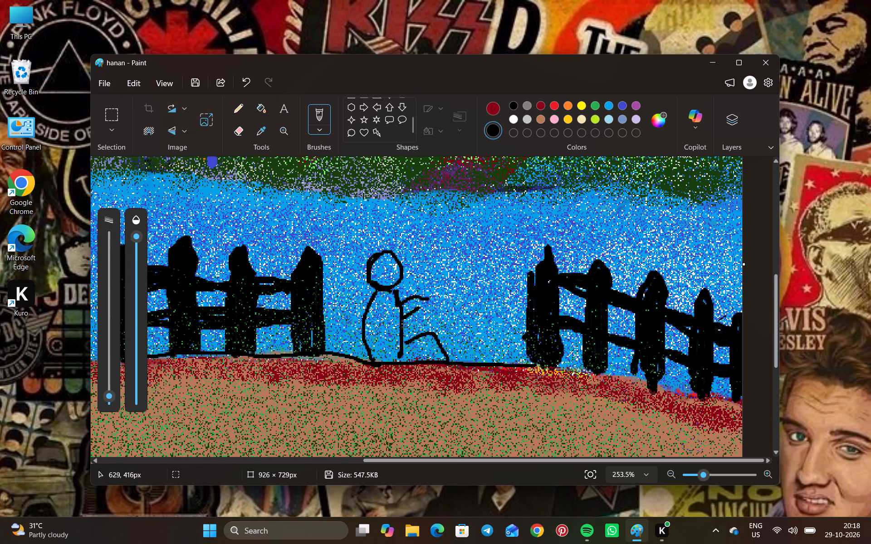
pyautogui.moveTo(396, 315); pyautogui.dragTo(416, 320)
pyautogui.moveTo(401, 335); pyautogui.dragTo(421, 330)
pyautogui.moveTo(421, 328); pyautogui.dragTo(430, 319)
# Draw a black fishing rod slanting up from the figure's hands, with a short line hanging down from its tip.
pyautogui.moveTo(424, 315); pyautogui.dragTo(464, 260)
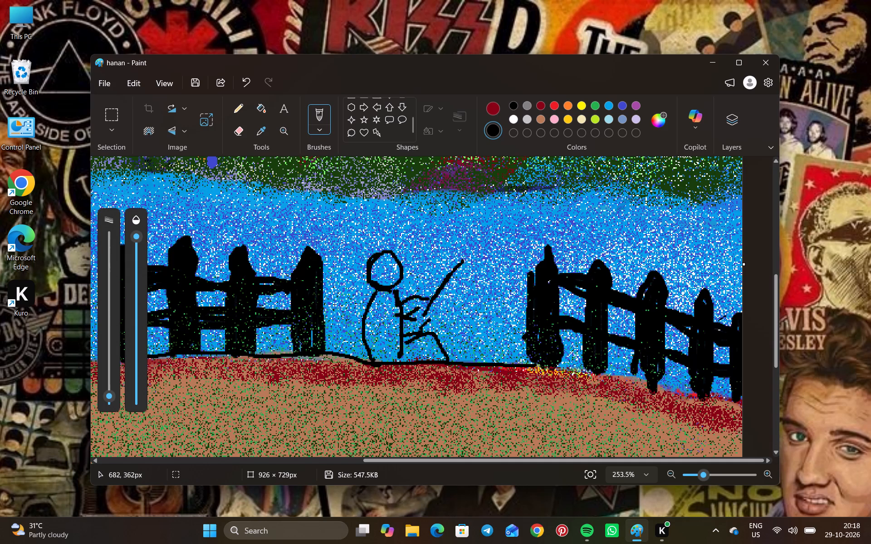
pyautogui.moveTo(464, 260); pyautogui.dragTo(472, 260)
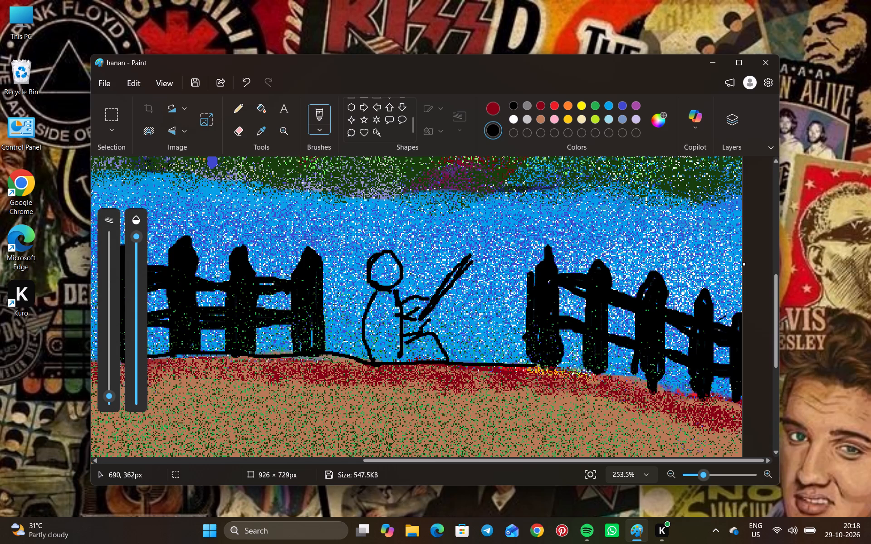
pyautogui.moveTo(472, 260); pyautogui.dragTo(480, 269)
pyautogui.moveTo(478, 266); pyautogui.dragTo(493, 290)
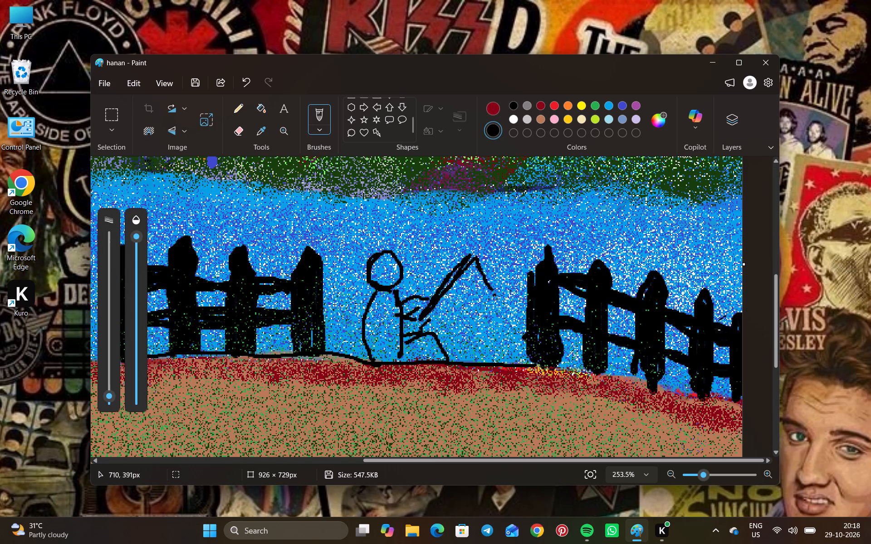
pyautogui.click(492, 291)
# Fill the figure's torso with the custom purple #741B7C using a thicker brush.
pyautogui.click(653, 125)
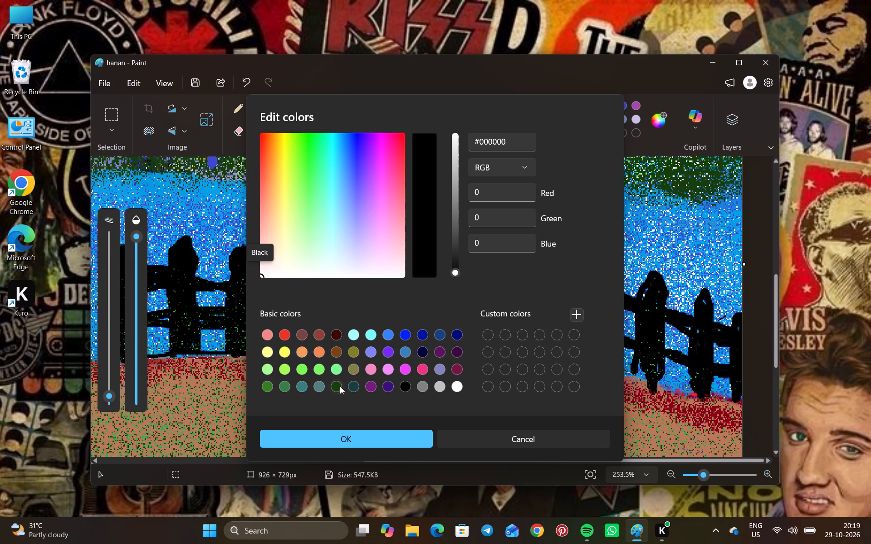
pyautogui.moveTo(395, 386); pyautogui.dragTo(372, 387)
pyautogui.click(371, 388)
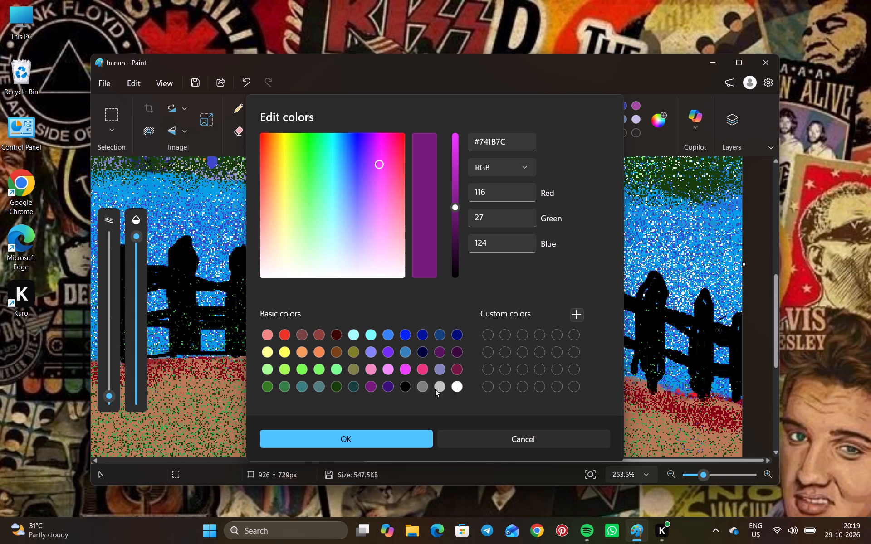
pyautogui.click(409, 436)
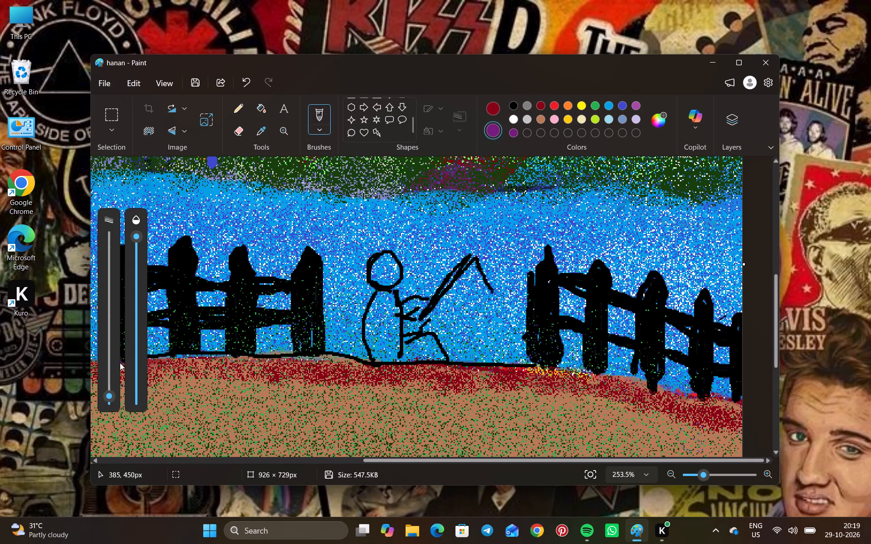
pyautogui.click(109, 368)
pyautogui.moveTo(379, 320); pyautogui.dragTo(380, 327)
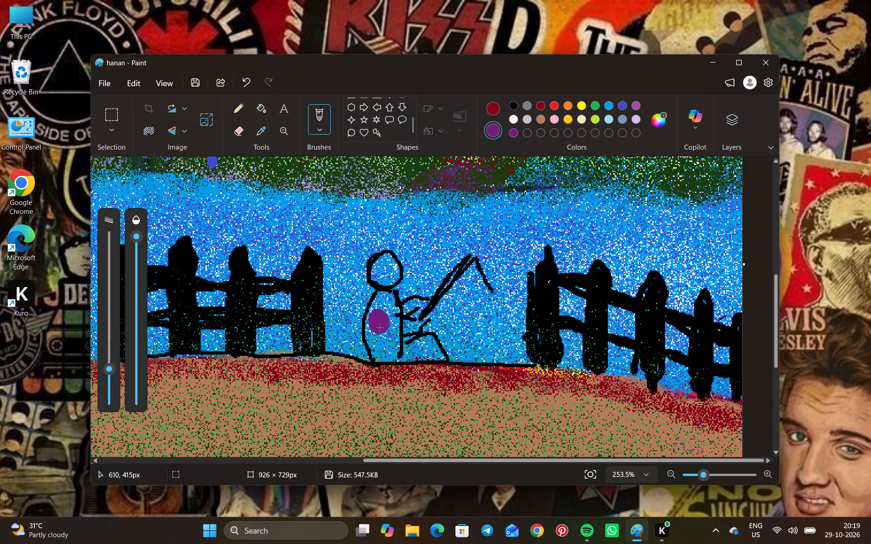
pyautogui.moveTo(380, 327); pyautogui.dragTo(382, 307)
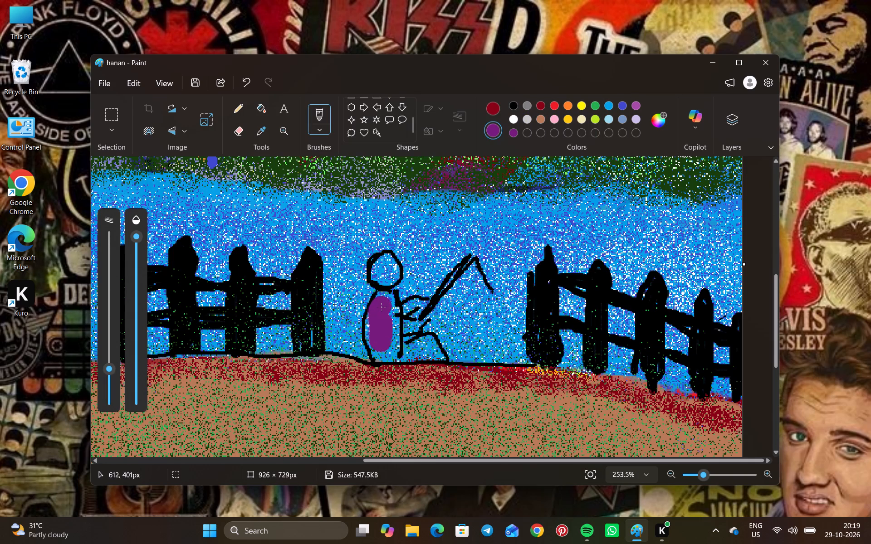
pyautogui.moveTo(382, 307); pyautogui.dragTo(391, 347)
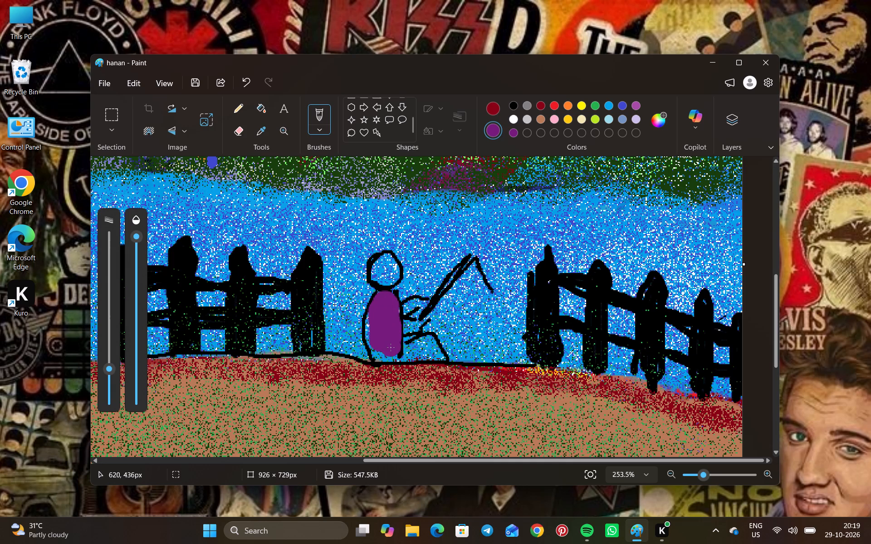
pyautogui.moveTo(391, 347); pyautogui.dragTo(374, 325)
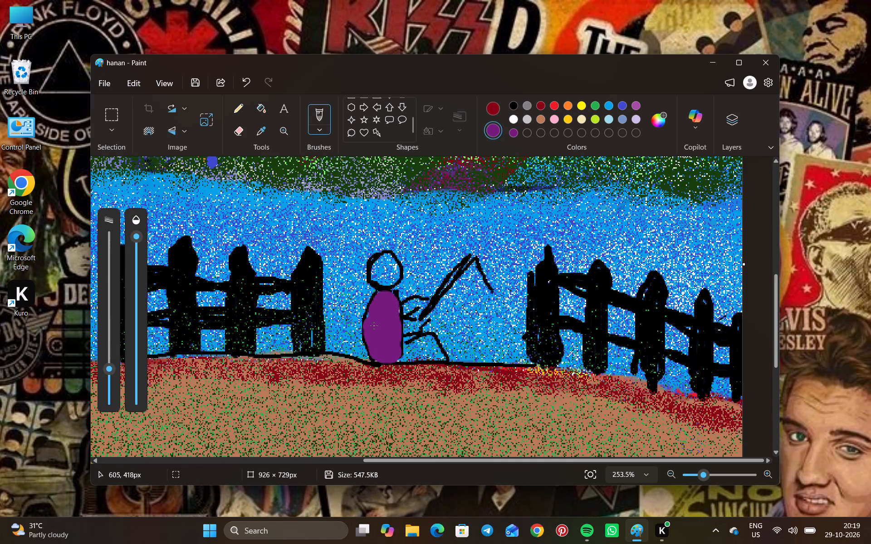
pyautogui.moveTo(374, 325); pyautogui.dragTo(382, 310)
# Fill the figure's round head solid black with a slightly thinner brush.
pyautogui.click(110, 382)
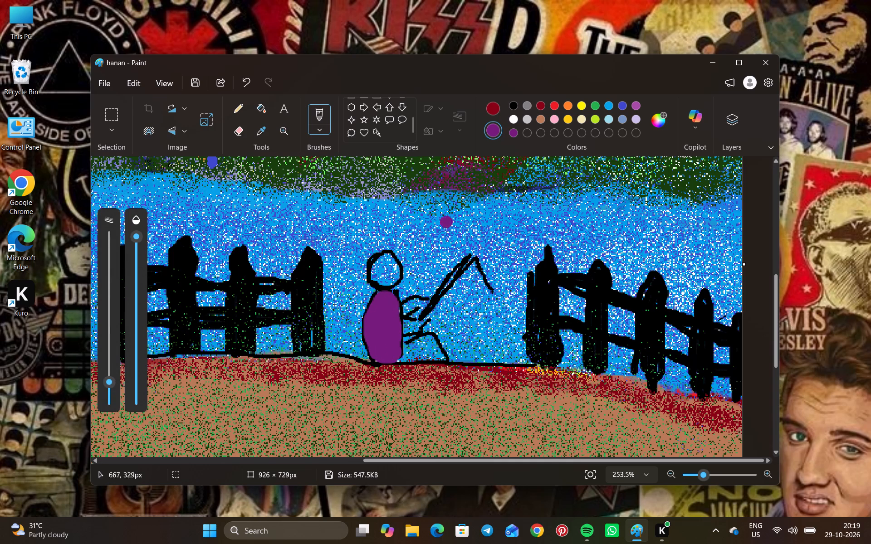
pyautogui.click(515, 104)
pyautogui.moveTo(382, 274); pyautogui.dragTo(379, 273)
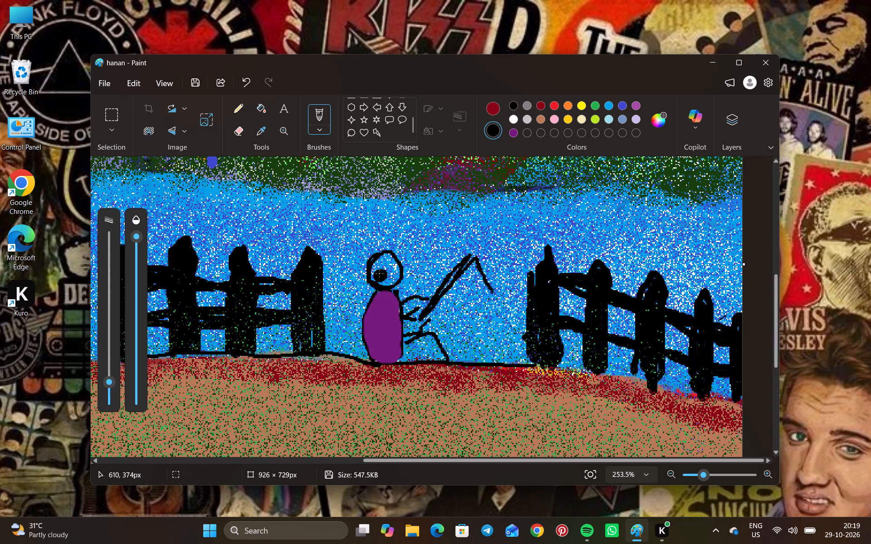
pyautogui.moveTo(379, 273); pyautogui.dragTo(380, 271)
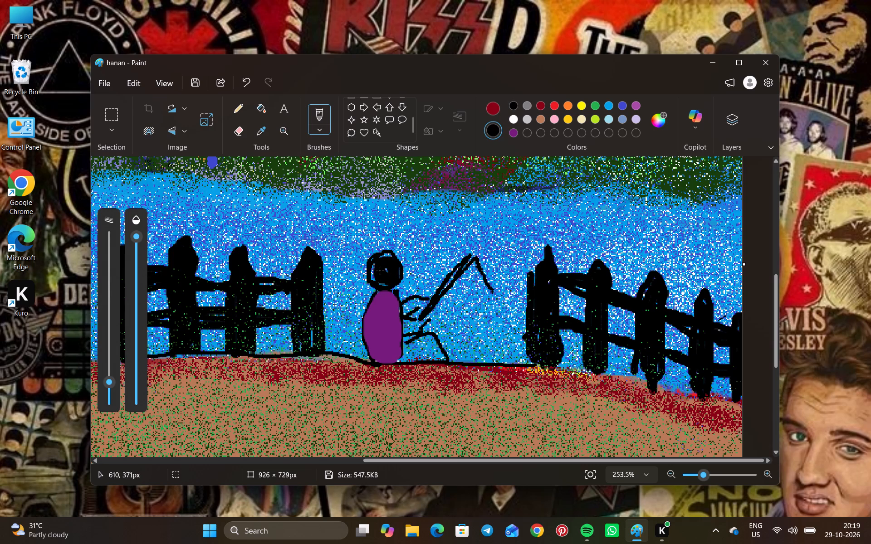
pyautogui.moveTo(380, 271); pyautogui.dragTo(382, 261)
pyautogui.moveTo(382, 261); pyautogui.dragTo(387, 282)
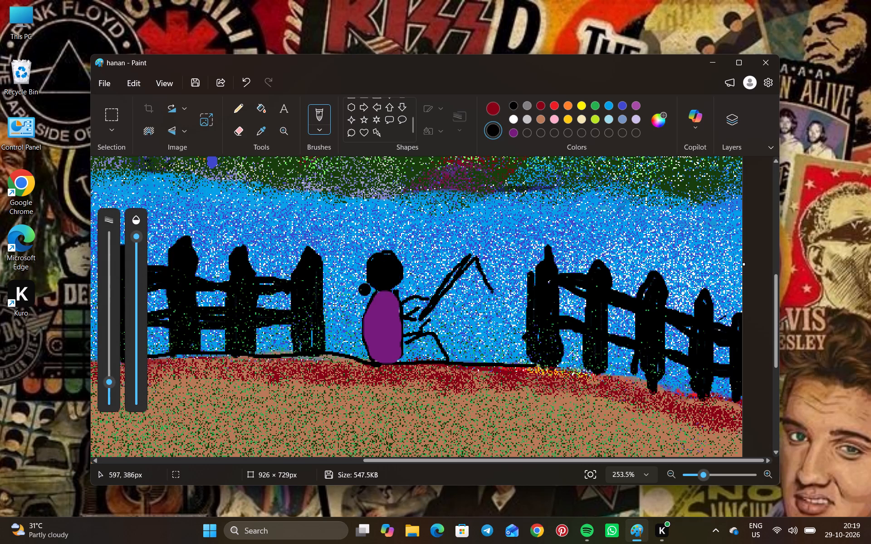
# Set the brush colour to brown.
pyautogui.click(537, 120)
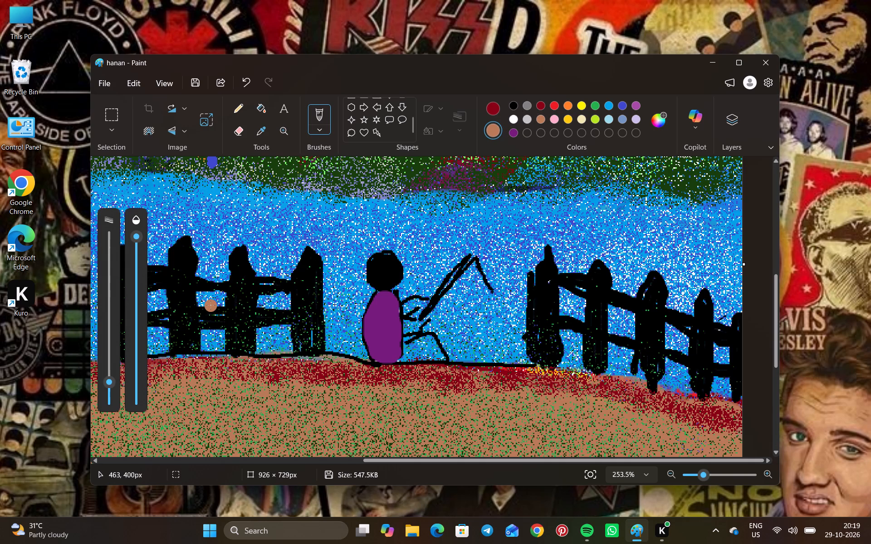
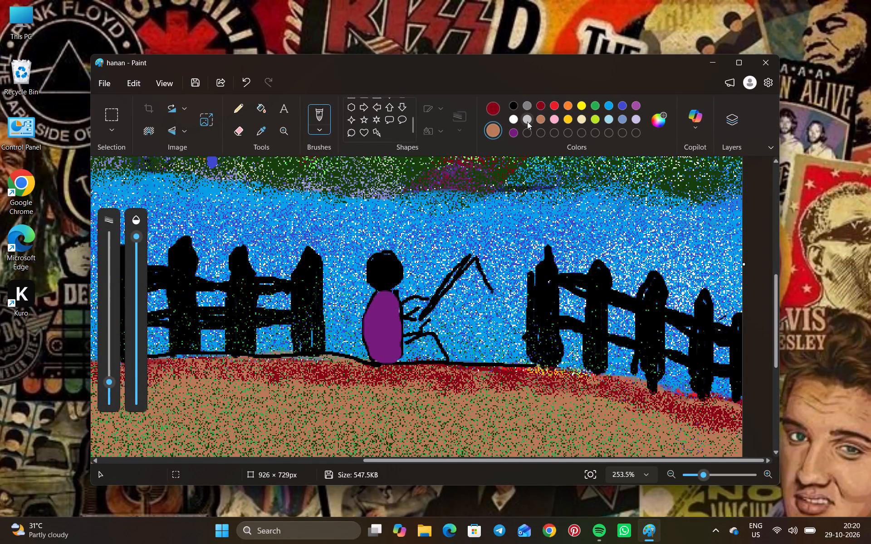
# Fill the seated figure's bent legs solid black, carrying the colour over the lower front corner of the torso.
pyautogui.click(516, 107)
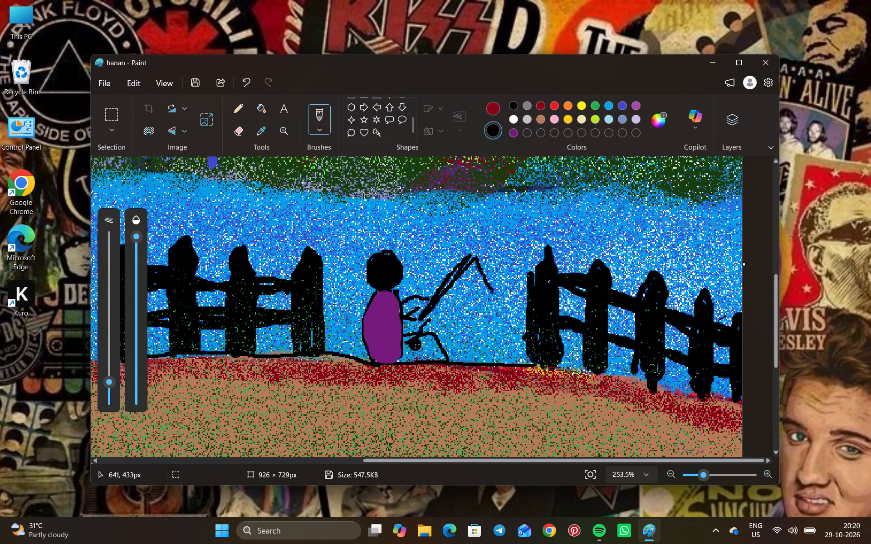
pyautogui.moveTo(410, 343); pyautogui.dragTo(415, 341)
pyautogui.moveTo(415, 341); pyautogui.dragTo(436, 355)
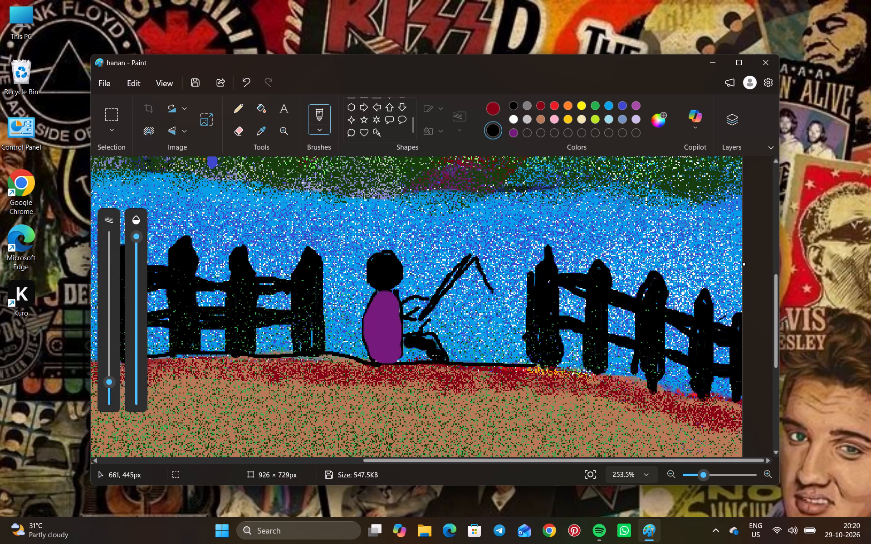
pyautogui.moveTo(436, 355); pyautogui.dragTo(407, 347)
pyautogui.moveTo(407, 347); pyautogui.dragTo(406, 354)
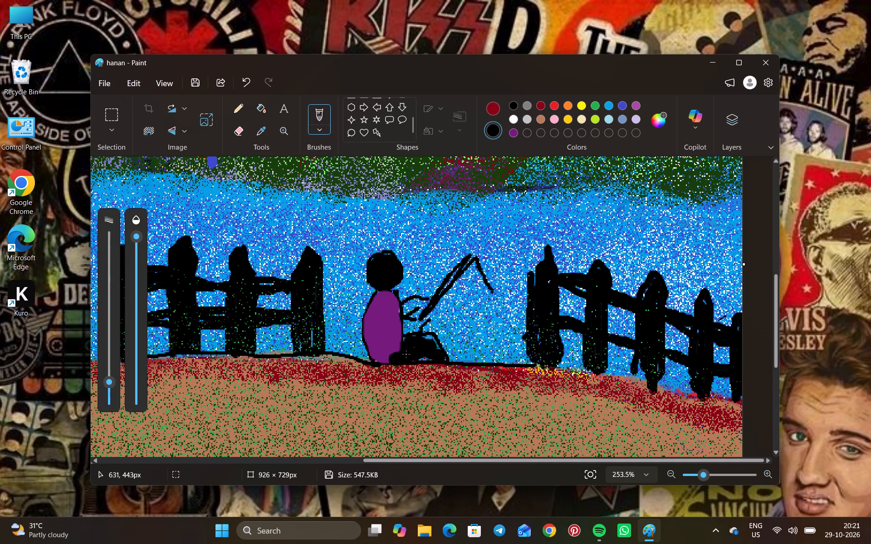
pyautogui.moveTo(406, 354); pyautogui.dragTo(416, 356)
pyautogui.moveTo(416, 356); pyautogui.dragTo(406, 349)
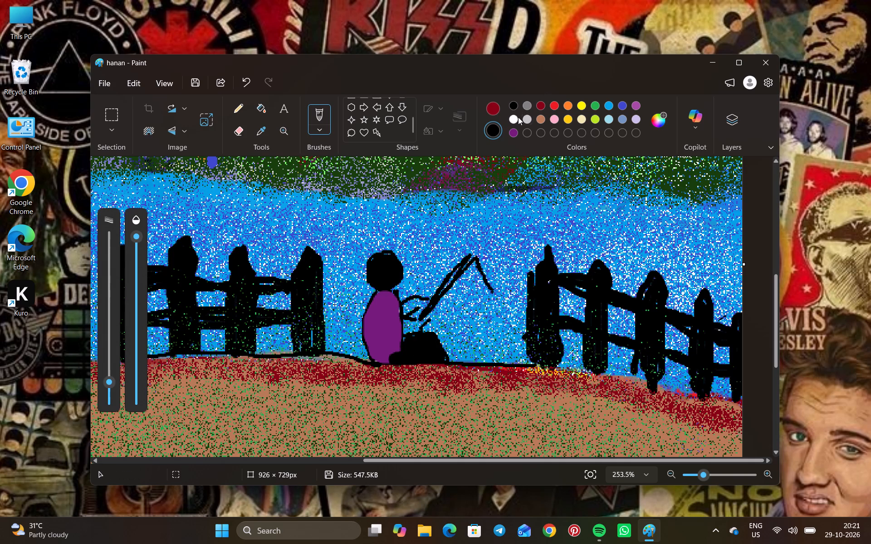
# Add a small white mark between the figure's black legs at ground level using a thinner brush.
pyautogui.moveTo(514, 121); pyautogui.dragTo(513, 125)
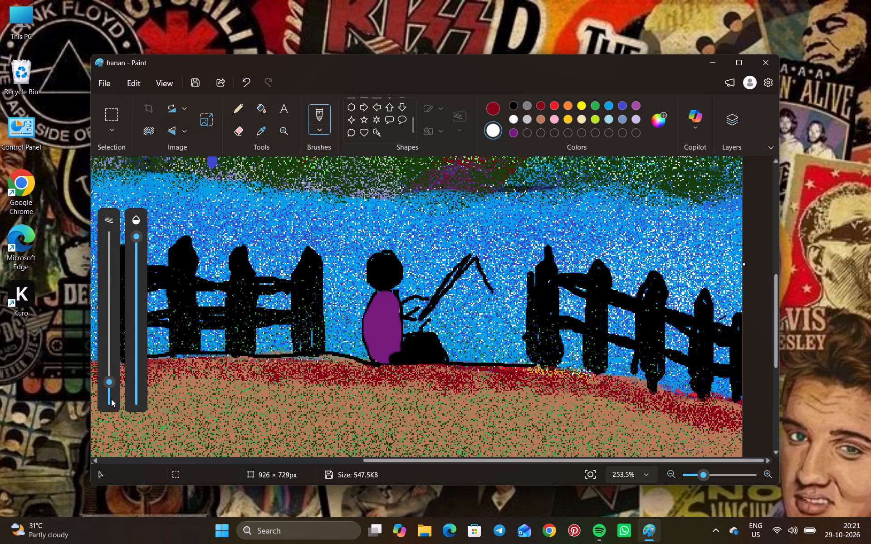
pyautogui.click(110, 399)
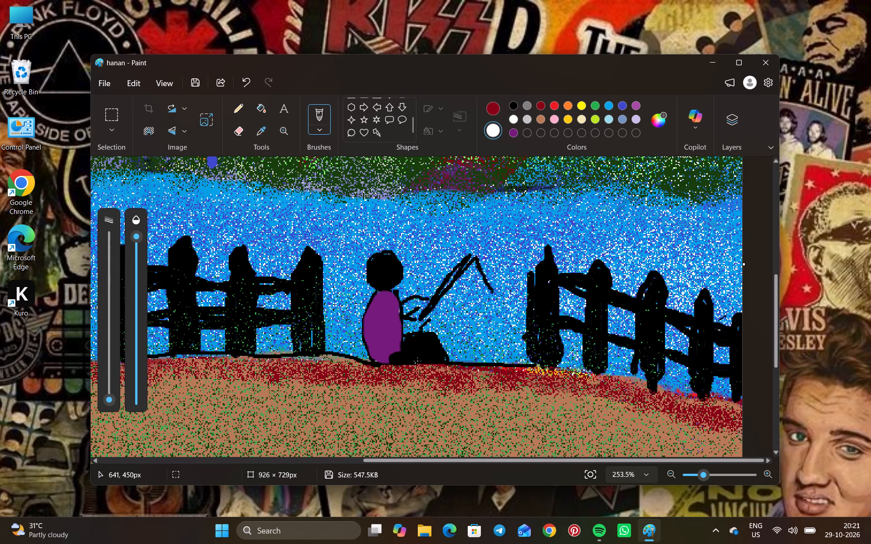
pyautogui.click(416, 362)
# Draw thin brown hair strands curving from the top of the figure's black head down its back to the shoulder.
pyautogui.click(543, 120)
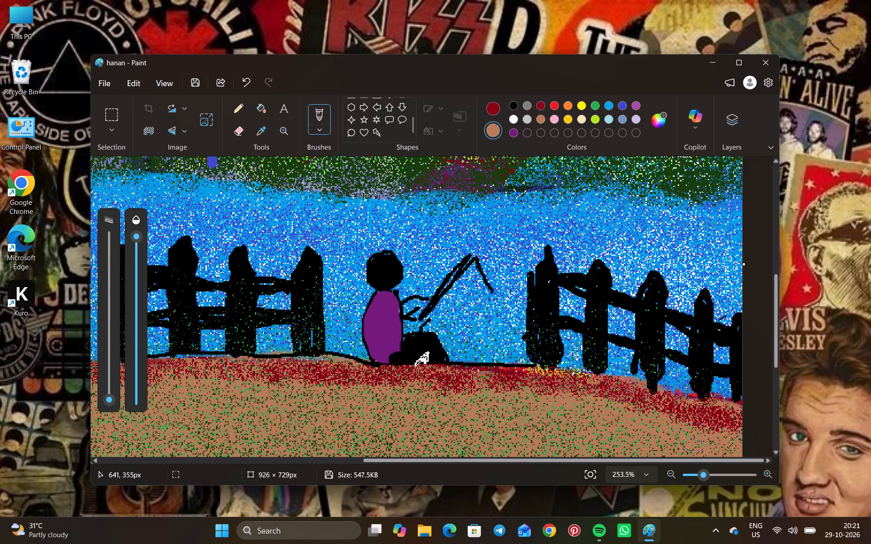
pyautogui.moveTo(386, 254); pyautogui.dragTo(377, 261)
pyautogui.moveTo(377, 261); pyautogui.dragTo(370, 286)
pyautogui.moveTo(382, 255); pyautogui.dragTo(368, 285)
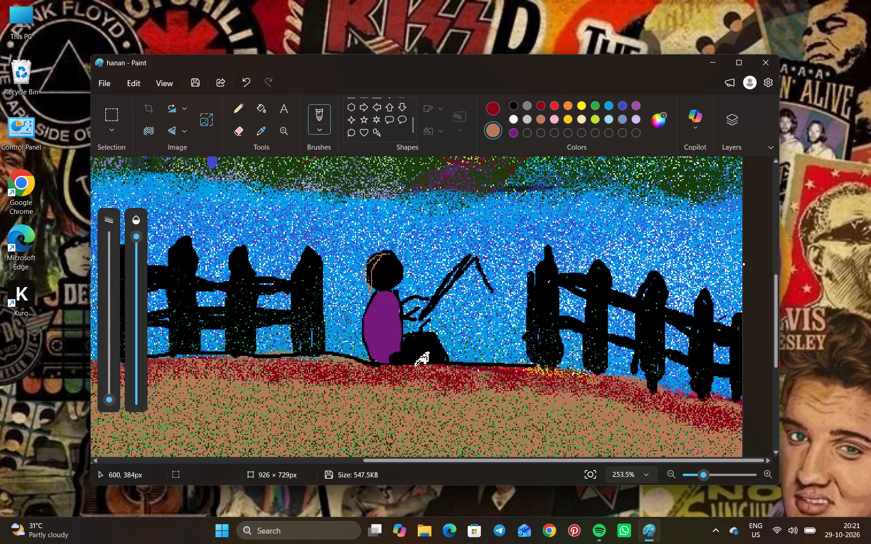
pyautogui.moveTo(375, 261); pyautogui.dragTo(371, 282)
pyautogui.moveTo(387, 256); pyautogui.dragTo(374, 288)
pyautogui.moveTo(374, 288); pyautogui.dragTo(374, 288)
pyautogui.moveTo(381, 260); pyautogui.dragTo(377, 282)
pyautogui.moveTo(385, 268); pyautogui.dragTo(378, 292)
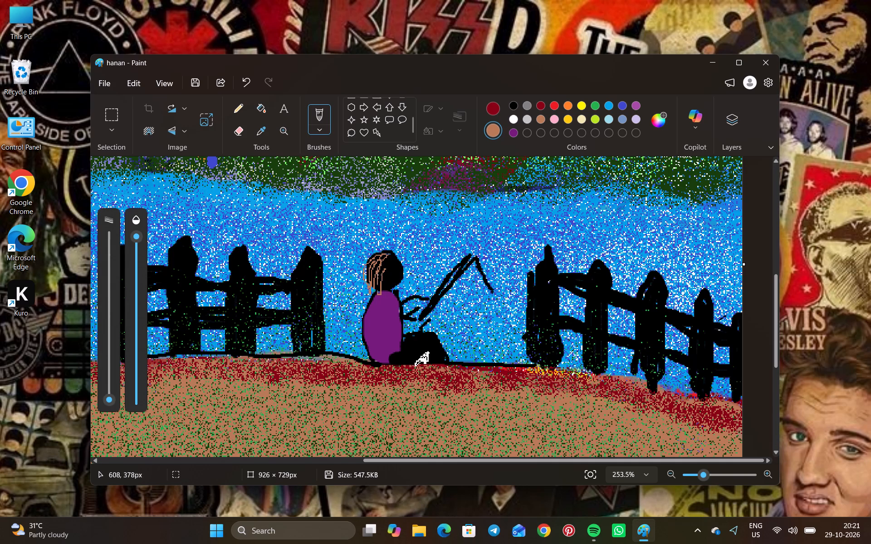
pyautogui.moveTo(381, 272); pyautogui.dragTo(376, 289)
pyautogui.moveTo(379, 266); pyautogui.dragTo(372, 300)
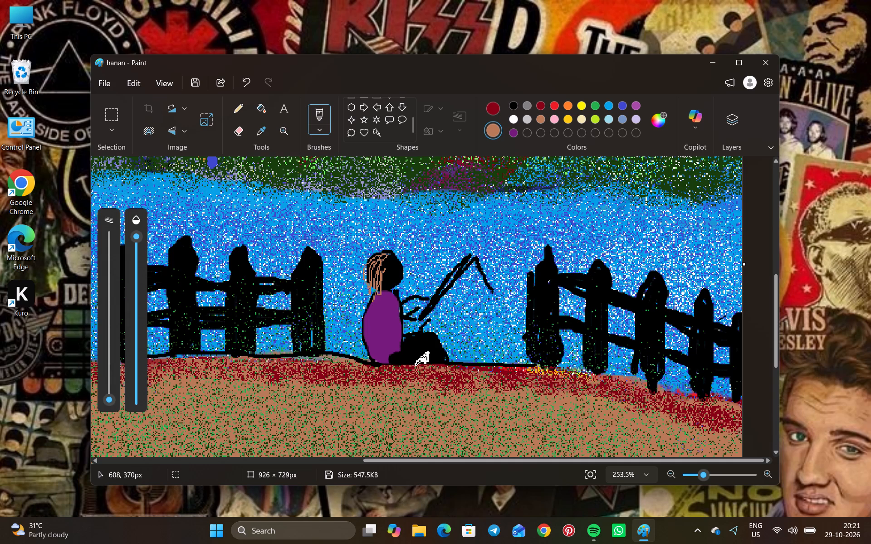
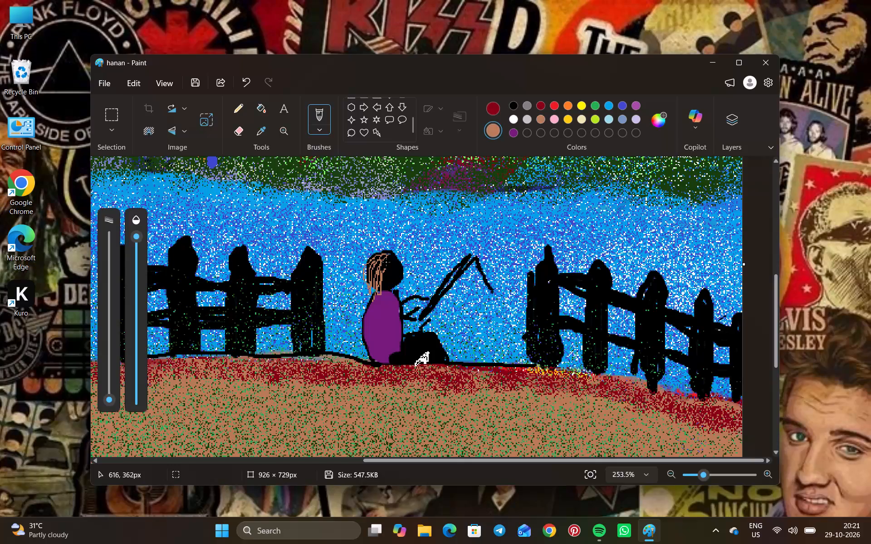
# Add more thin brown hair strands across the figure's crown and down past the neck onto the top of the purple torso.
pyautogui.moveTo(391, 267); pyautogui.dragTo(385, 289)
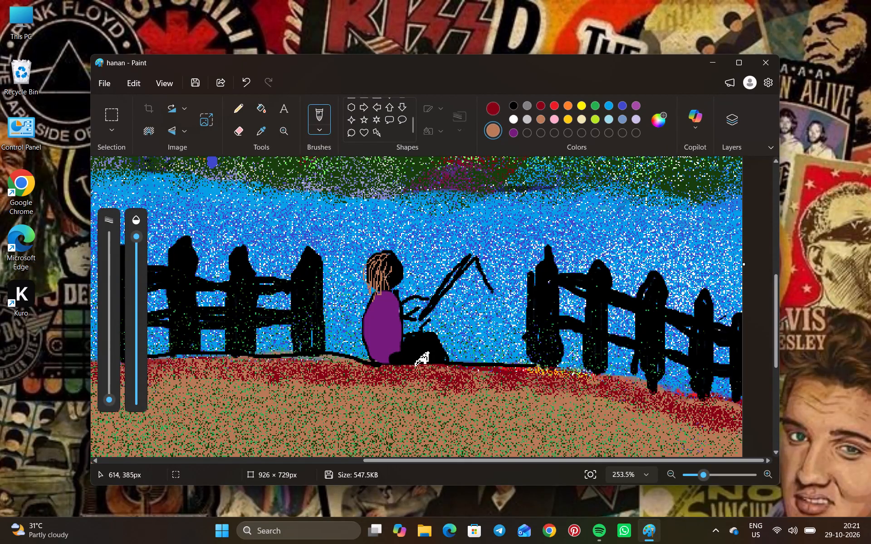
pyautogui.moveTo(391, 263); pyautogui.dragTo(385, 280)
pyautogui.moveTo(392, 262); pyautogui.dragTo(377, 273)
pyautogui.moveTo(377, 273); pyautogui.dragTo(374, 277)
pyautogui.moveTo(391, 261); pyautogui.dragTo(377, 261)
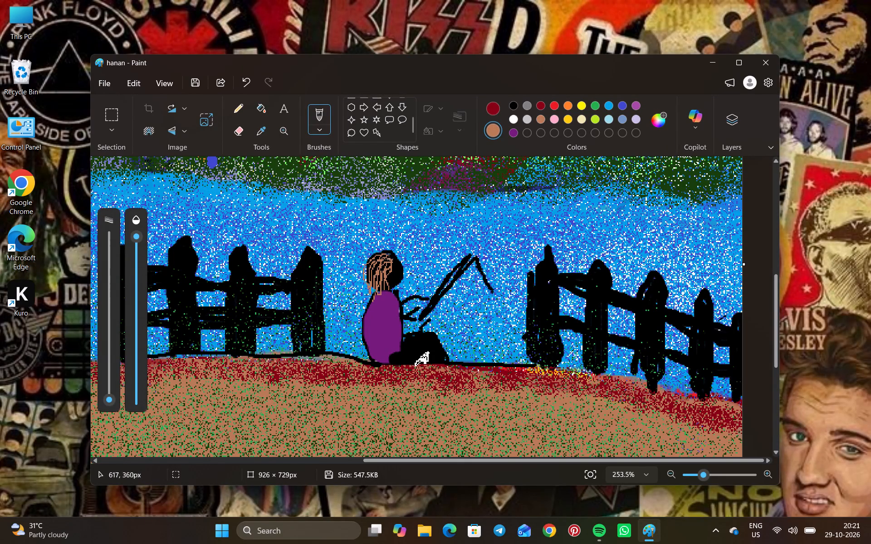
pyautogui.moveTo(396, 258); pyautogui.dragTo(372, 266)
pyautogui.moveTo(382, 266); pyautogui.dragTo(374, 296)
pyautogui.moveTo(374, 296); pyautogui.dragTo(371, 300)
pyautogui.moveTo(369, 274); pyautogui.dragTo(363, 300)
pyautogui.moveTo(367, 281); pyautogui.dragTo(367, 289)
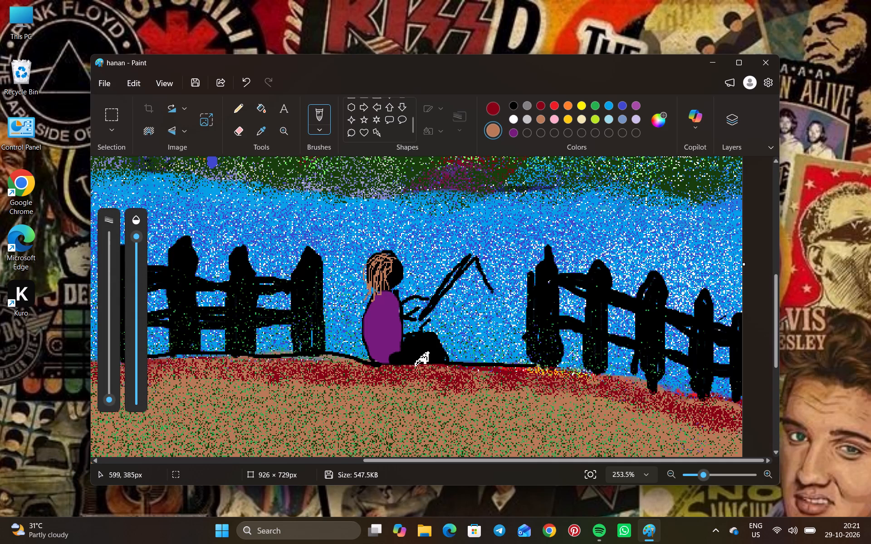
pyautogui.moveTo(367, 289); pyautogui.dragTo(370, 305)
pyautogui.moveTo(377, 284); pyautogui.dragTo(383, 299)
pyautogui.moveTo(383, 282); pyautogui.dragTo(387, 299)
pyautogui.moveTo(385, 277); pyautogui.dragTo(387, 295)
# Thicken the brown hair with strands from the crown around the back of the head, plus extra ends hanging over the shoulder.
pyautogui.moveTo(396, 265); pyautogui.dragTo(384, 265)
pyautogui.moveTo(384, 265); pyautogui.dragTo(376, 273)
pyautogui.moveTo(398, 266); pyautogui.dragTo(386, 264)
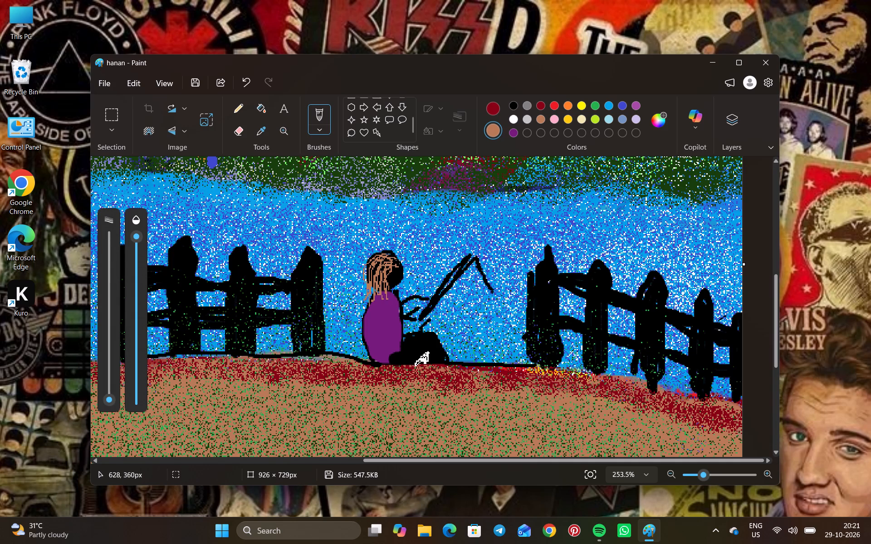
pyautogui.moveTo(399, 260); pyautogui.dragTo(384, 267)
pyautogui.moveTo(390, 254); pyautogui.dragTo(371, 275)
pyautogui.moveTo(386, 266); pyautogui.dragTo(377, 273)
pyautogui.moveTo(377, 273); pyautogui.dragTo(372, 287)
pyautogui.moveTo(382, 252); pyautogui.dragTo(361, 278)
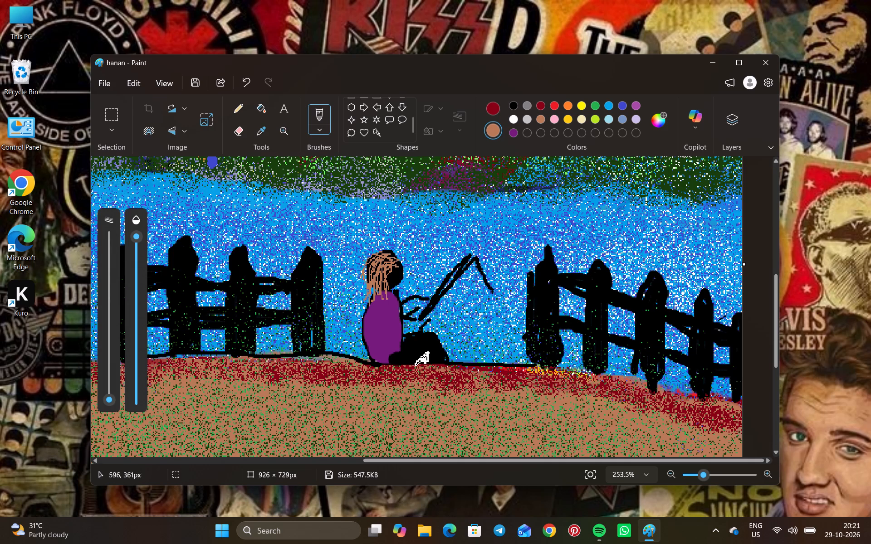
pyautogui.moveTo(364, 261); pyautogui.dragTo(372, 284)
pyautogui.moveTo(384, 284); pyautogui.dragTo(386, 303)
pyautogui.moveTo(378, 282); pyautogui.dragTo(378, 297)
pyautogui.moveTo(378, 297); pyautogui.dragTo(378, 296)
pyautogui.moveTo(375, 291); pyautogui.dragTo(374, 301)
pyautogui.moveTo(374, 292); pyautogui.dragTo(370, 298)
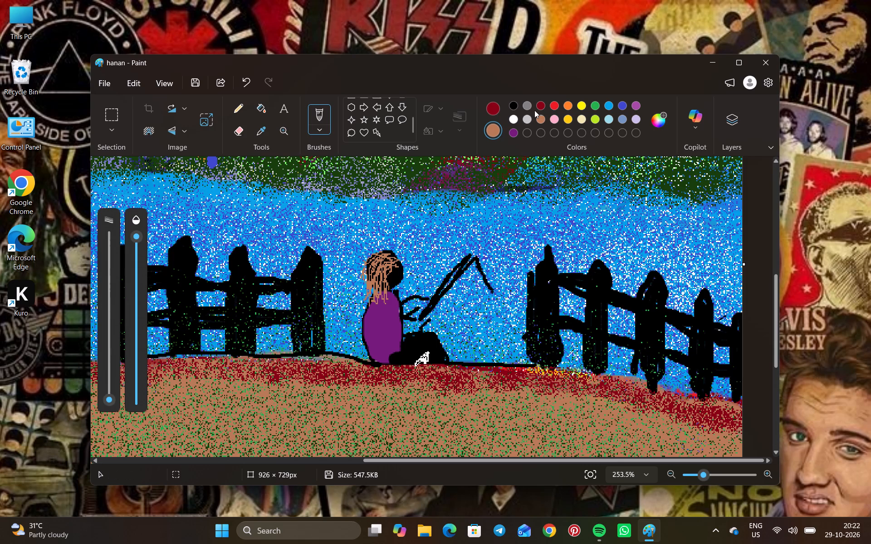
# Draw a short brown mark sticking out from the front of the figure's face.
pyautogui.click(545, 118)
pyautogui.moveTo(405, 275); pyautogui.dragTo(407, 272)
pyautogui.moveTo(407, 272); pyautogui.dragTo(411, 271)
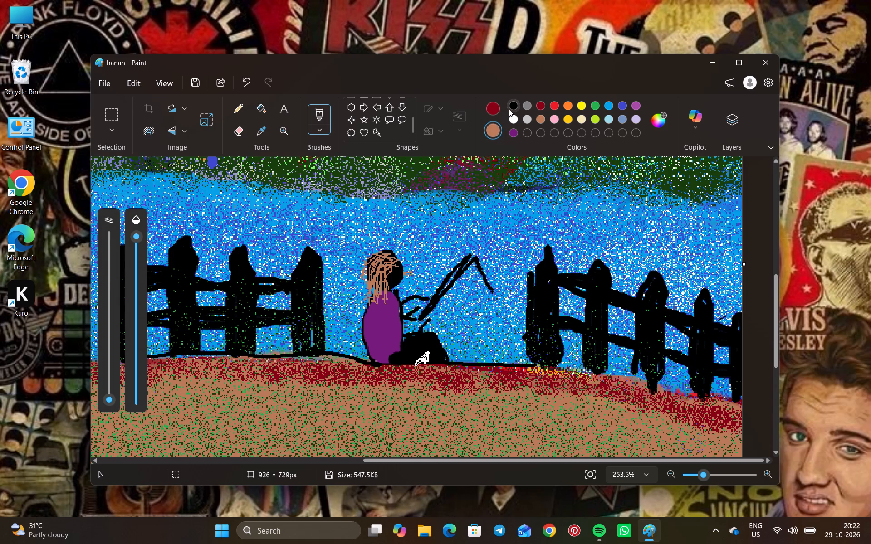
# Cover the brown mark at the face in black and extend a thin black line from it slanting down toward the hands.
pyautogui.click(509, 109)
pyautogui.moveTo(405, 274); pyautogui.dragTo(411, 270)
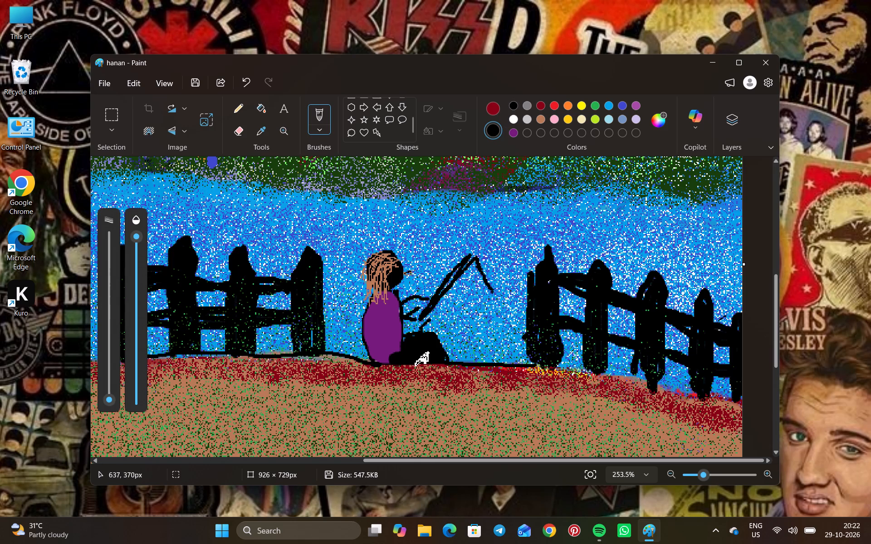
pyautogui.moveTo(411, 270); pyautogui.dragTo(409, 274)
pyautogui.moveTo(409, 274); pyautogui.dragTo(415, 272)
pyautogui.click(423, 294)
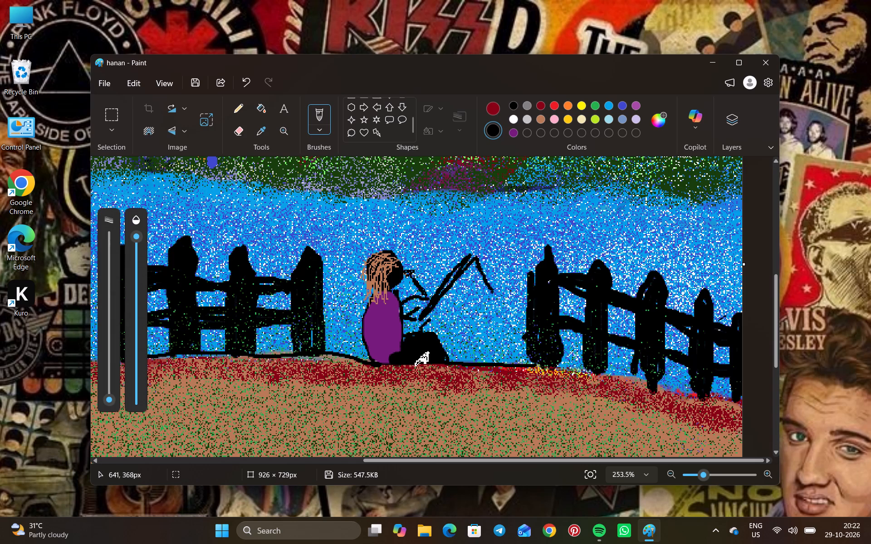
# Draw thin, curly black smoke-like wisps rising in front of the figure's face toward the tip of the fishing rod.
pyautogui.click(418, 263)
pyautogui.moveTo(420, 250); pyautogui.dragTo(426, 248)
pyautogui.moveTo(426, 248); pyautogui.dragTo(444, 266)
pyautogui.moveTo(444, 266); pyautogui.dragTo(440, 256)
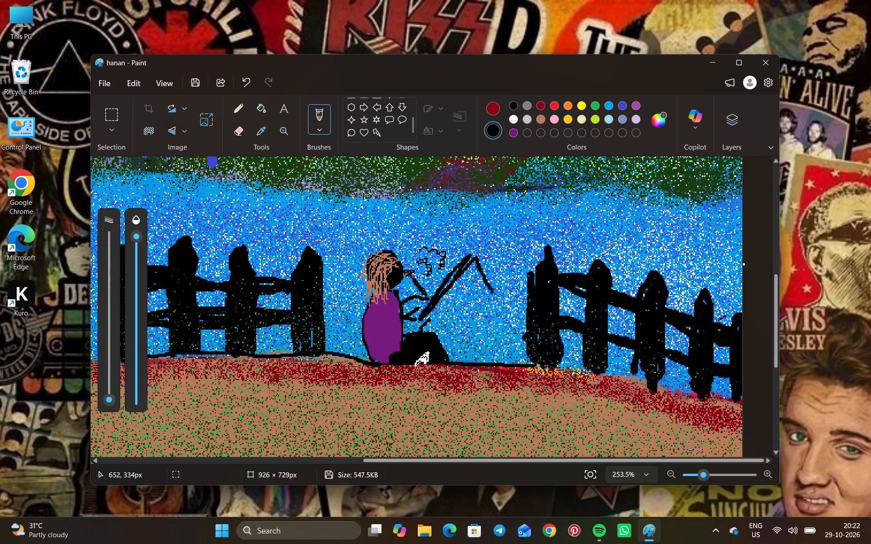
pyautogui.moveTo(429, 232); pyautogui.dragTo(448, 238)
pyautogui.moveTo(448, 238); pyautogui.dragTo(459, 246)
# Draw a thin yellow spiral in the middle of the figure's purple torso, winding outward from a small central loop.
pyautogui.click(583, 104)
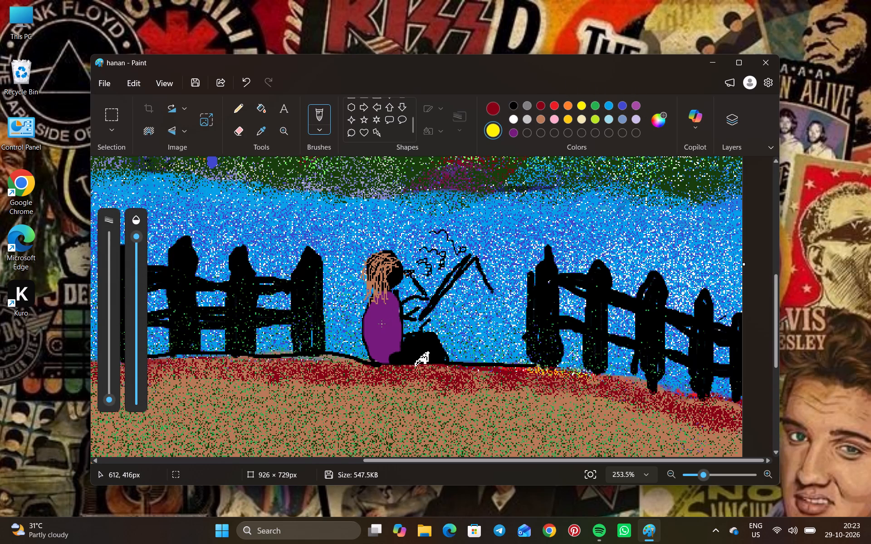
pyautogui.moveTo(382, 324); pyautogui.dragTo(385, 324)
pyautogui.moveTo(385, 324); pyautogui.dragTo(381, 320)
pyautogui.moveTo(381, 320); pyautogui.dragTo(381, 327)
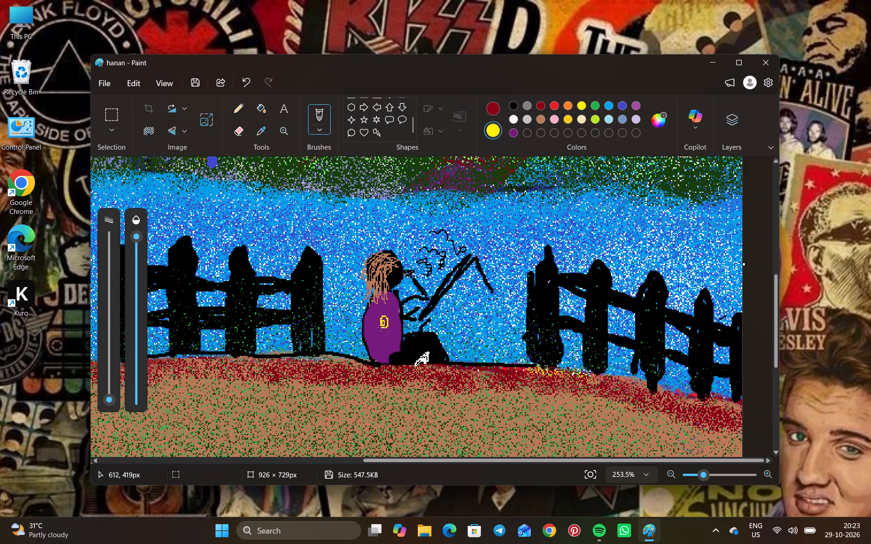
pyautogui.moveTo(381, 327); pyautogui.dragTo(386, 315)
pyautogui.moveTo(386, 315); pyautogui.dragTo(387, 331)
pyautogui.moveTo(387, 331); pyautogui.dragTo(377, 327)
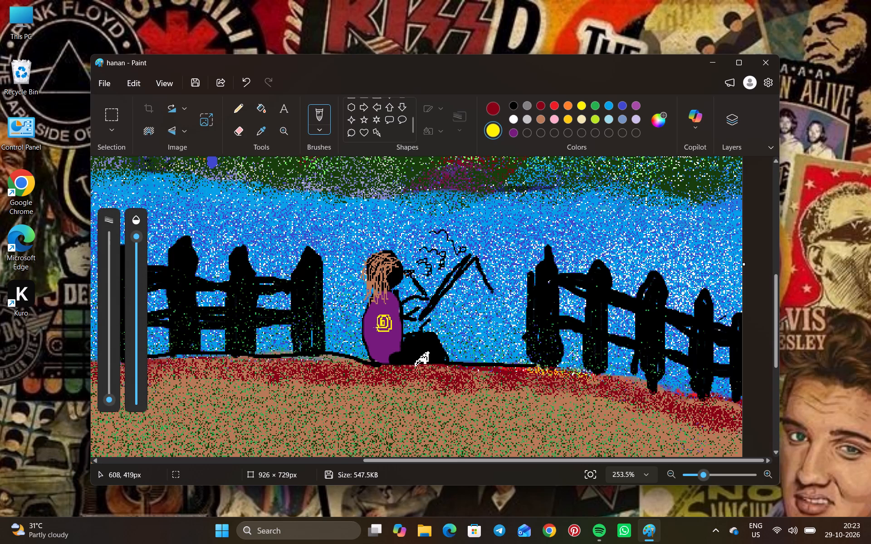
pyautogui.moveTo(377, 327); pyautogui.dragTo(380, 315)
pyautogui.moveTo(380, 315); pyautogui.dragTo(393, 331)
pyautogui.moveTo(393, 331); pyautogui.dragTo(377, 333)
pyautogui.moveTo(377, 333); pyautogui.dragTo(376, 311)
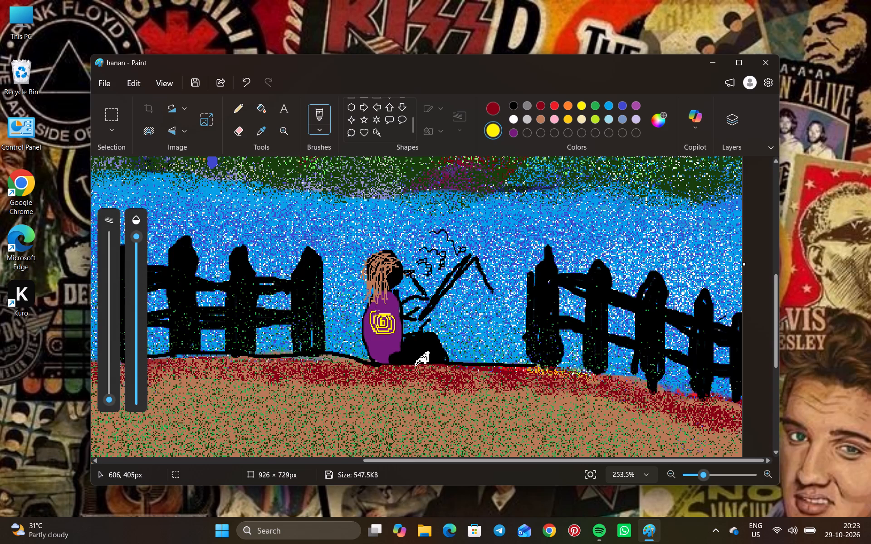
# Widen the yellow spiral with more outer turns until it spans the full width of the purple torso.
pyautogui.moveTo(376, 311); pyautogui.dragTo(398, 322)
pyautogui.moveTo(398, 322); pyautogui.dragTo(375, 332)
pyautogui.moveTo(375, 332); pyautogui.dragTo(386, 308)
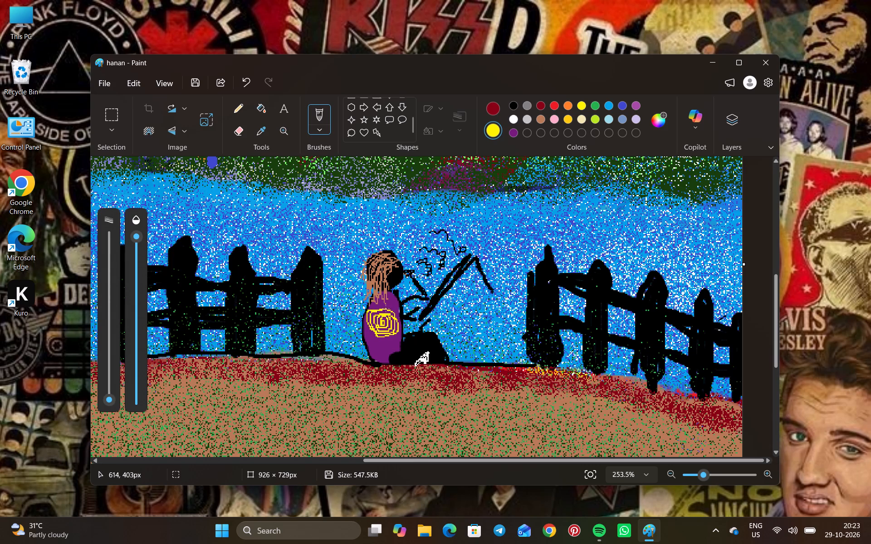
pyautogui.moveTo(386, 308); pyautogui.dragTo(391, 336)
pyautogui.moveTo(391, 336); pyautogui.dragTo(366, 320)
pyautogui.moveTo(366, 320); pyautogui.dragTo(398, 311)
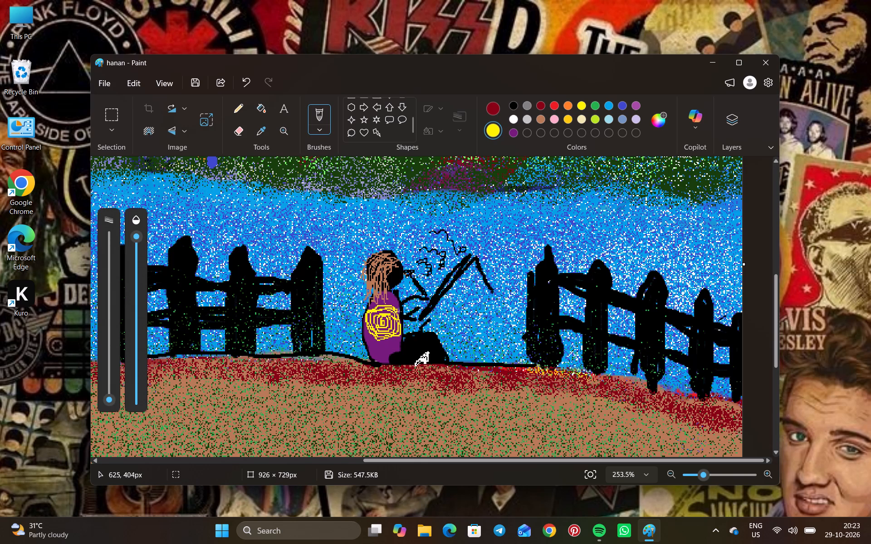
pyautogui.moveTo(398, 311); pyautogui.dragTo(385, 341)
pyautogui.moveTo(385, 341); pyautogui.dragTo(365, 315)
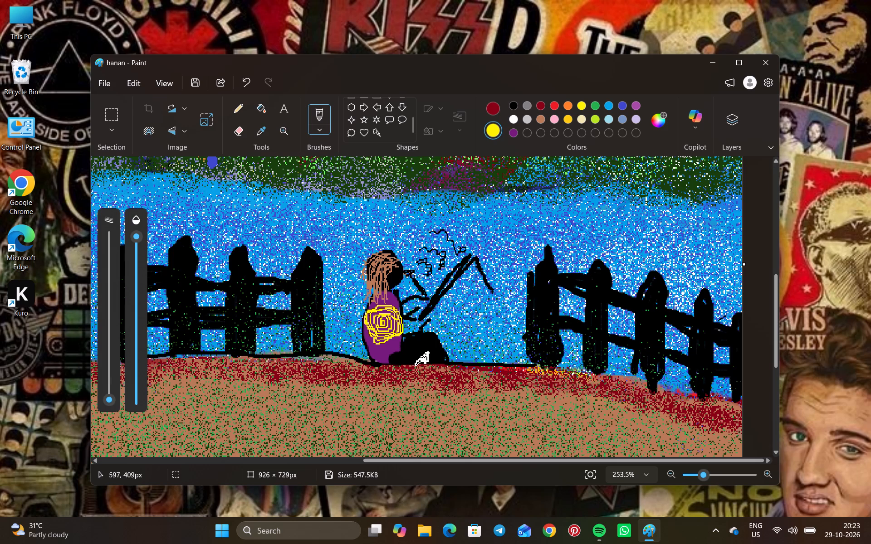
pyautogui.moveTo(365, 315); pyautogui.dragTo(399, 319)
pyautogui.moveTo(399, 319); pyautogui.dragTo(374, 345)
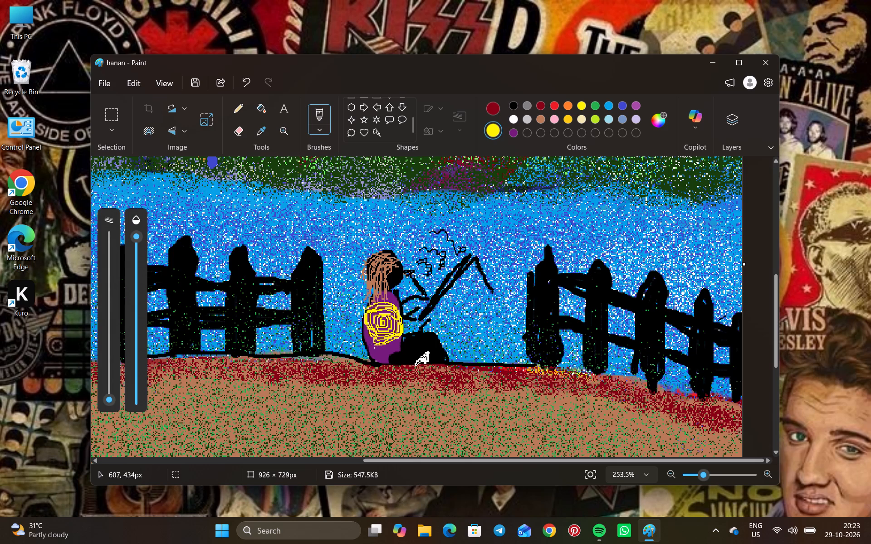
pyautogui.moveTo(374, 345); pyautogui.dragTo(364, 320)
# Fill the purple areas below and above the spiral with thin yellow lines, from the torso's base up to the hair.
pyautogui.moveTo(401, 340); pyautogui.dragTo(391, 342)
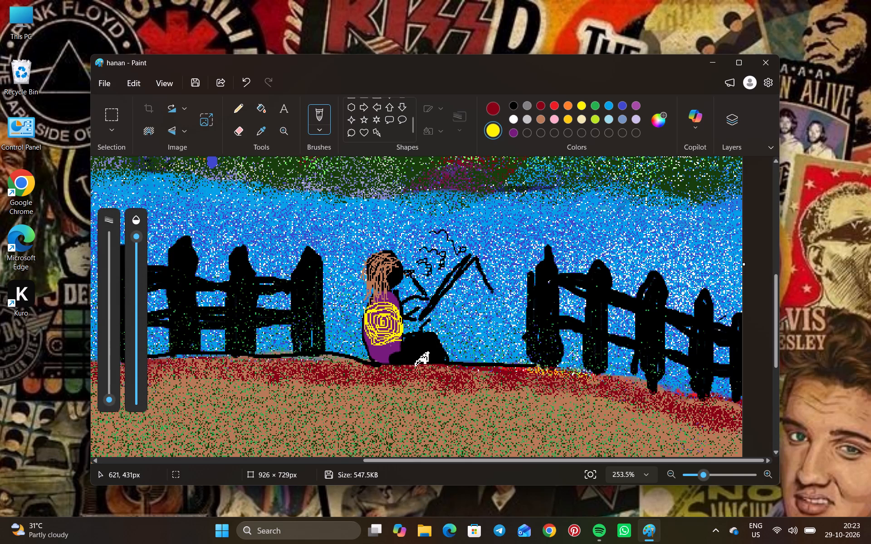
pyautogui.moveTo(391, 342); pyautogui.dragTo(370, 343)
pyautogui.moveTo(370, 343); pyautogui.dragTo(400, 345)
pyautogui.moveTo(400, 345); pyautogui.dragTo(379, 356)
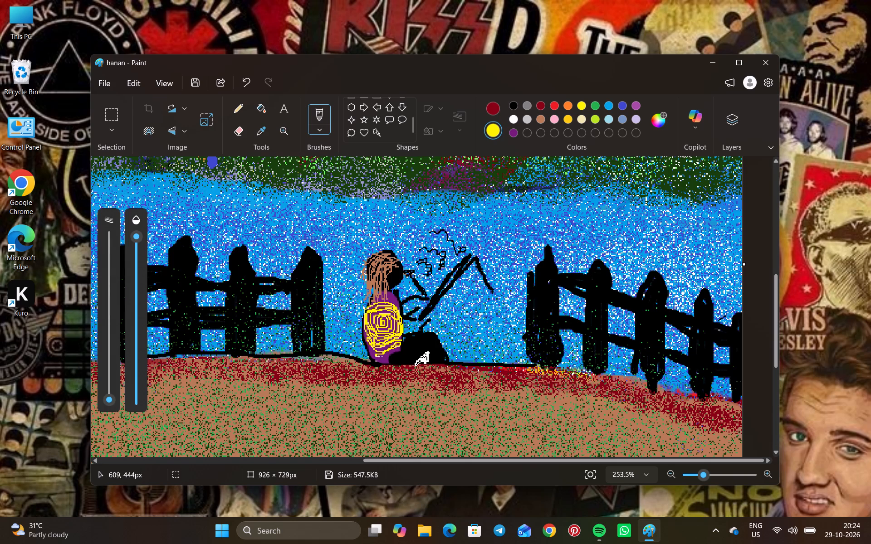
pyautogui.moveTo(379, 356); pyautogui.dragTo(381, 356)
pyautogui.moveTo(381, 356); pyautogui.dragTo(399, 332)
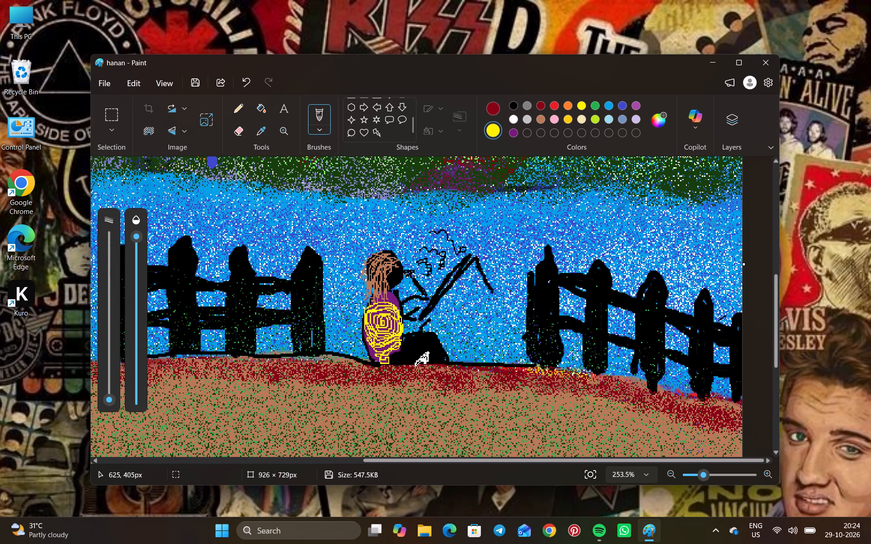
pyautogui.moveTo(397, 309); pyautogui.dragTo(391, 296)
pyautogui.moveTo(391, 296); pyautogui.dragTo(391, 296)
# Add thin black strands through the figure's brown hair, running from the crown down the back of the head.
pyautogui.click(514, 101)
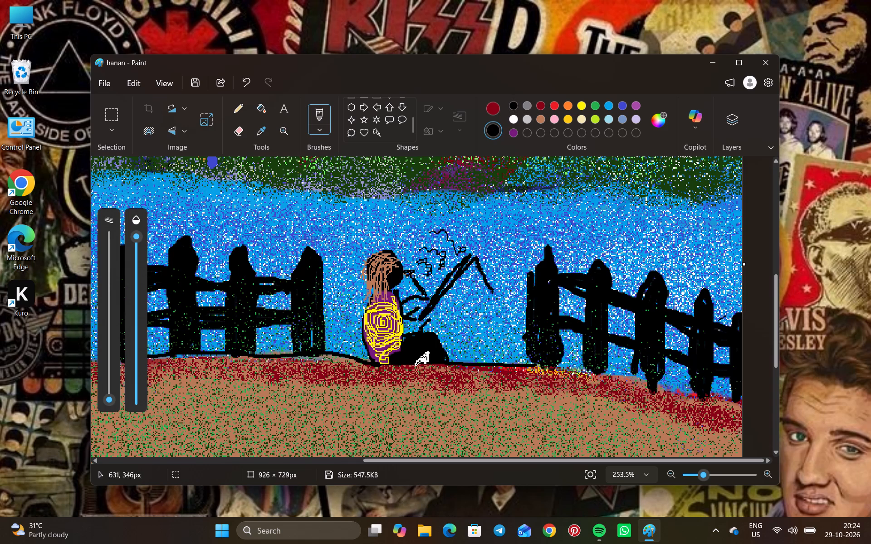
pyautogui.moveTo(385, 256); pyautogui.dragTo(371, 293)
pyautogui.moveTo(376, 264); pyautogui.dragTo(369, 296)
pyautogui.moveTo(372, 280); pyautogui.dragTo(368, 295)
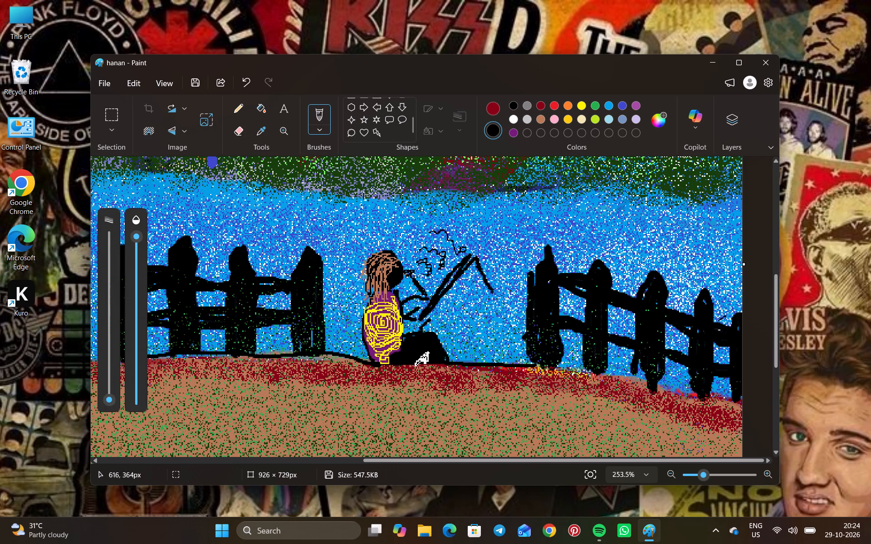
pyautogui.moveTo(382, 265); pyautogui.dragTo(376, 294)
pyautogui.moveTo(378, 270); pyautogui.dragTo(367, 295)
pyautogui.moveTo(382, 259); pyautogui.dragTo(382, 277)
pyautogui.moveTo(382, 277); pyautogui.dragTo(383, 292)
# Add thin green strands through the seated figure's brown hair, running from the crown down to the neck.
pyautogui.click(592, 102)
pyautogui.moveTo(385, 258); pyautogui.dragTo(355, 287)
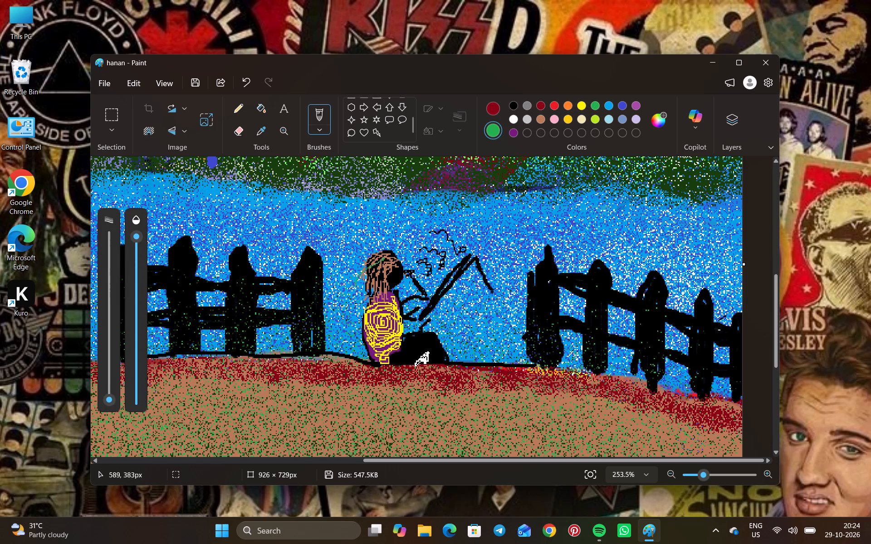
pyautogui.moveTo(355, 287); pyautogui.dragTo(356, 287)
pyautogui.moveTo(380, 255); pyautogui.dragTo(372, 290)
pyautogui.moveTo(387, 264); pyautogui.dragTo(370, 289)
# Draw a thin light turquoise spiral between the yellow turns on the figure's torso, winding outward from the centre.
pyautogui.click(606, 123)
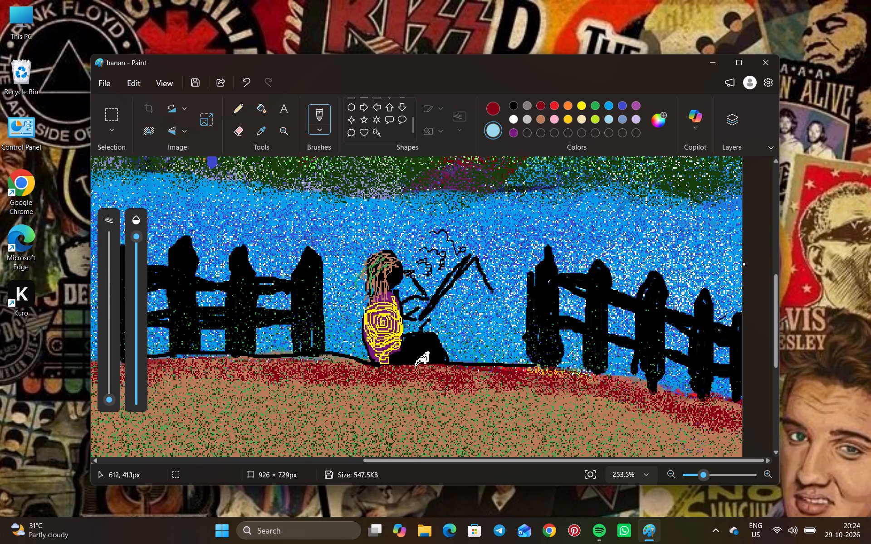
pyautogui.moveTo(383, 319); pyautogui.dragTo(375, 326)
pyautogui.moveTo(375, 326); pyautogui.dragTo(391, 333)
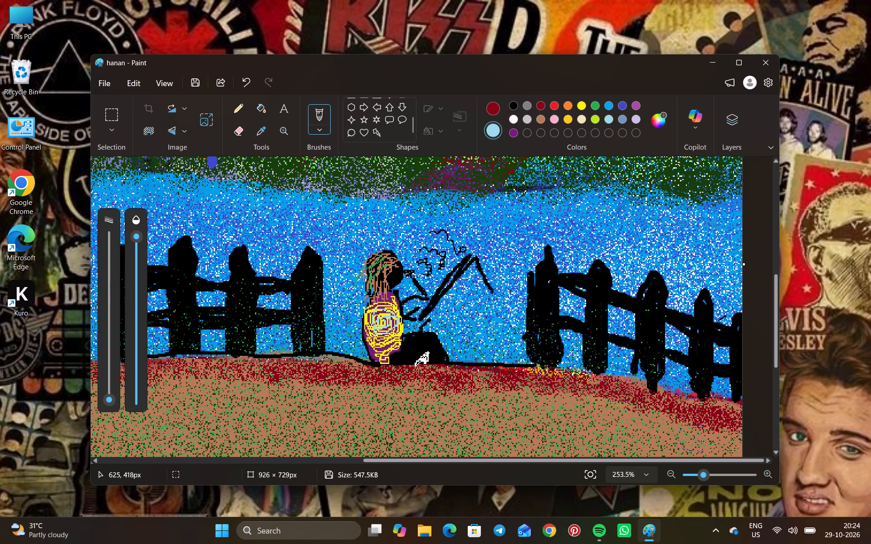
pyautogui.moveTo(391, 333); pyautogui.dragTo(373, 322)
pyautogui.moveTo(373, 322); pyautogui.dragTo(373, 309)
pyautogui.moveTo(373, 309); pyautogui.dragTo(379, 336)
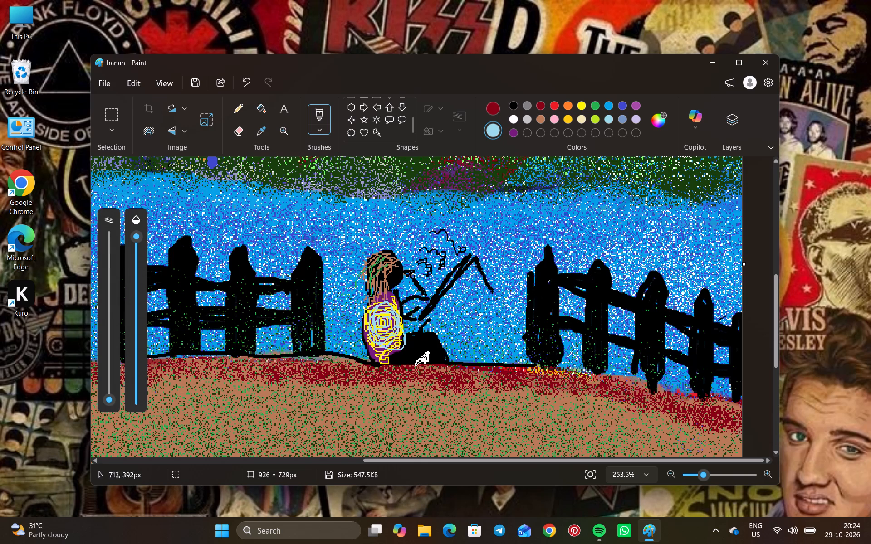
# Draw a thin black fish outline at the end of the fishing line, with its head at the line's tip.
pyautogui.click(515, 105)
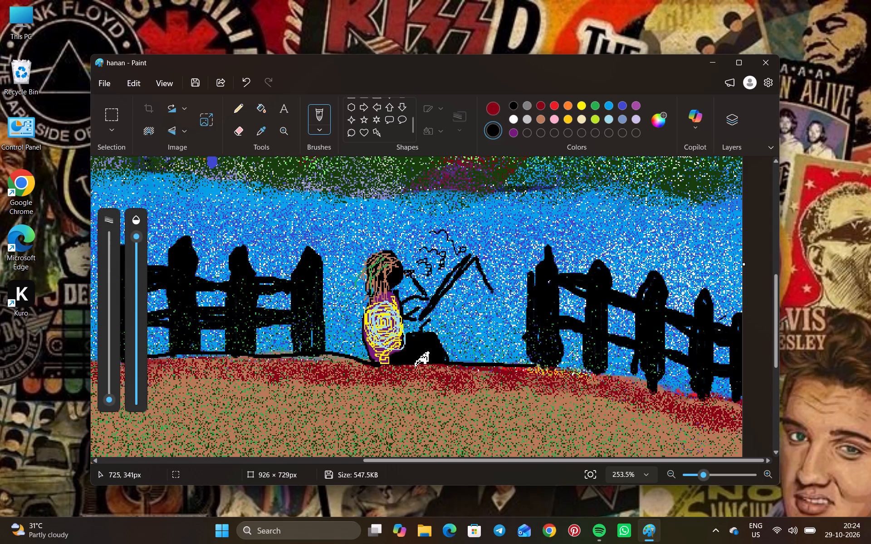
pyautogui.click(492, 295)
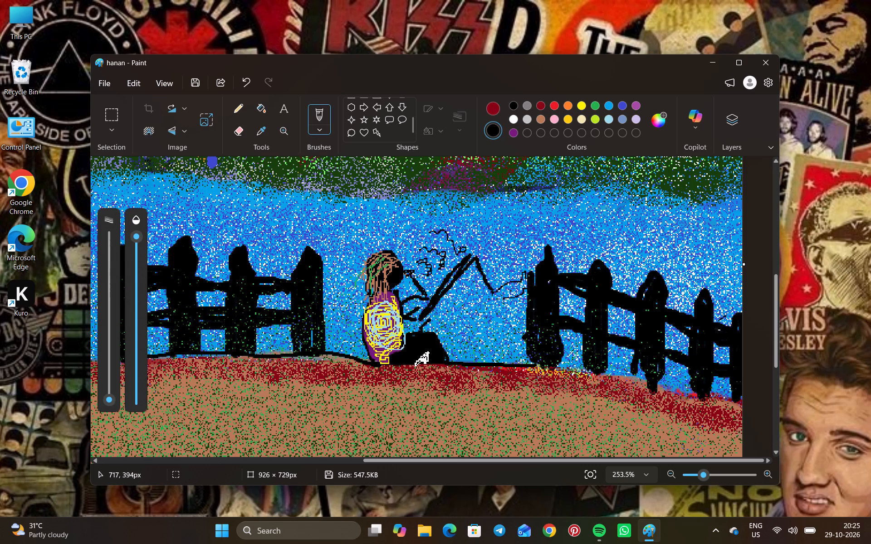
pyautogui.moveTo(499, 289); pyautogui.dragTo(505, 296)
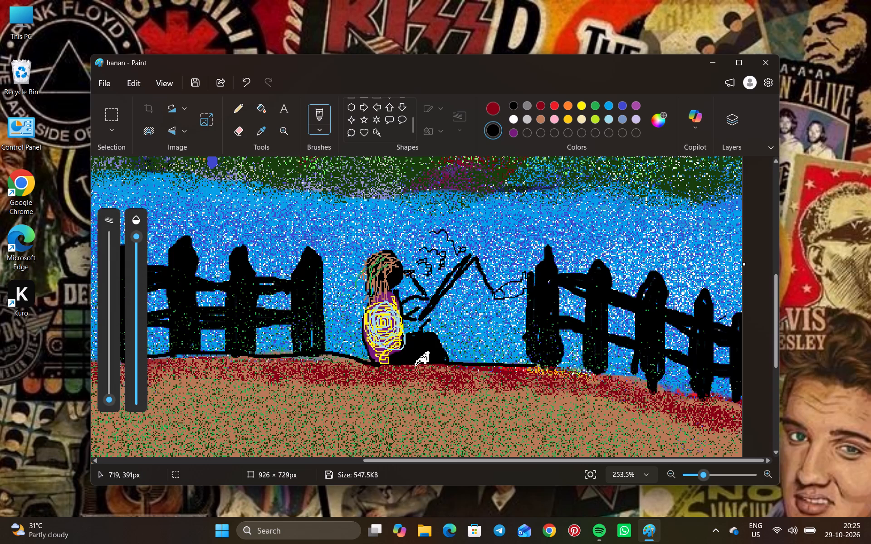
pyautogui.moveTo(505, 296); pyautogui.dragTo(503, 295)
pyautogui.click(500, 293)
# Fill the fish's body with small black curved scale marks from behind the head to the tail.
pyautogui.moveTo(504, 286); pyautogui.dragTo(506, 289)
pyautogui.moveTo(506, 289); pyautogui.dragTo(516, 282)
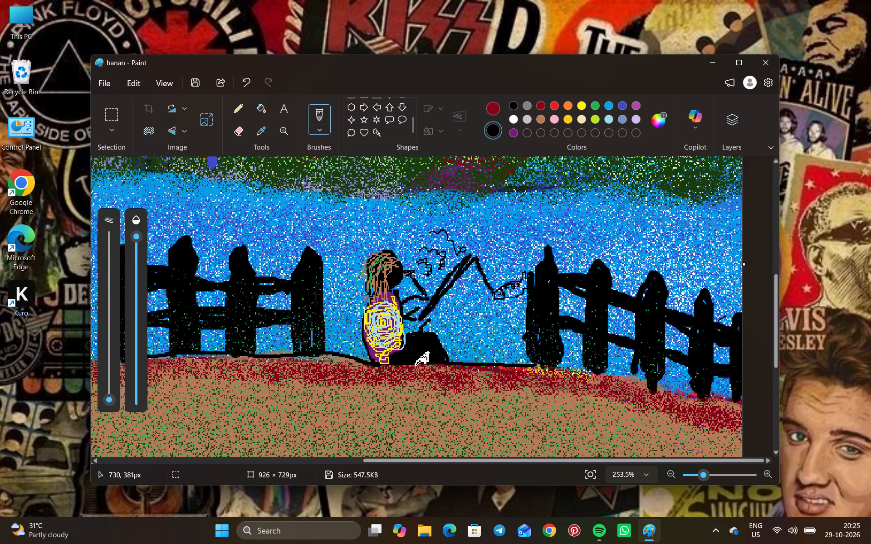
pyautogui.moveTo(516, 282); pyautogui.dragTo(521, 286)
pyautogui.moveTo(508, 297); pyautogui.dragTo(512, 293)
pyautogui.moveTo(512, 293); pyautogui.dragTo(524, 288)
# Reinforce the fish's tail beside the fence post and retrace its head and lower body edge in black.
pyautogui.moveTo(521, 281); pyautogui.dragTo(524, 272)
pyautogui.moveTo(524, 272); pyautogui.dragTo(527, 280)
pyautogui.moveTo(498, 291); pyautogui.dragTo(491, 297)
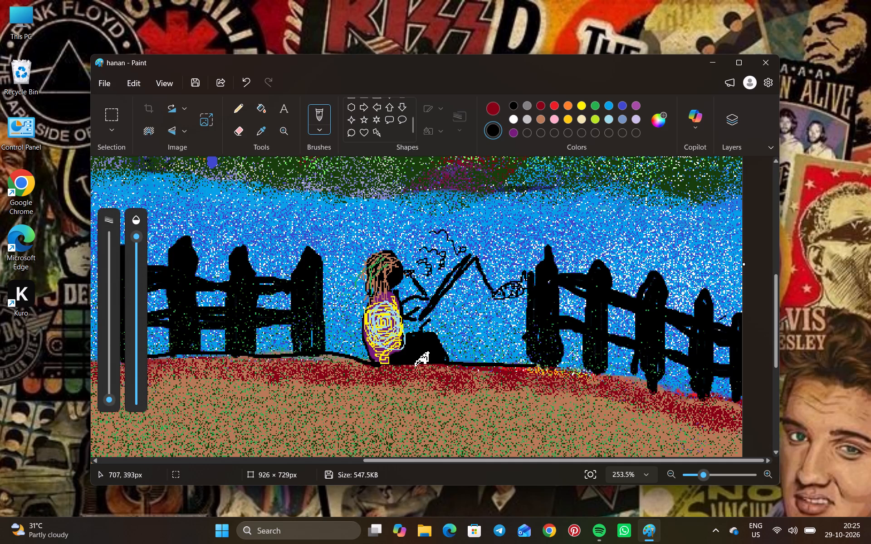
pyautogui.moveTo(491, 297); pyautogui.dragTo(525, 297)
pyautogui.moveTo(525, 297); pyautogui.dragTo(526, 287)
# Examine the whole painting and the lakeside strip with the boat, fences and fishing figure.
pyautogui.keyDown('ctrl'); pyautogui.scroll(-9, 449, 290); pyautogui.keyUp('ctrl')
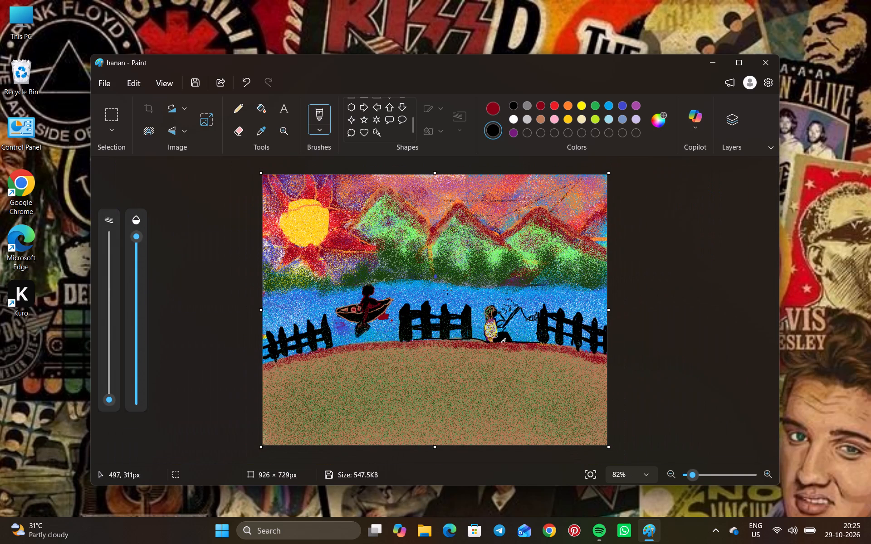
pyautogui.keyDown('ctrl'); pyautogui.scroll(1, 445, 290); pyautogui.keyUp('ctrl')
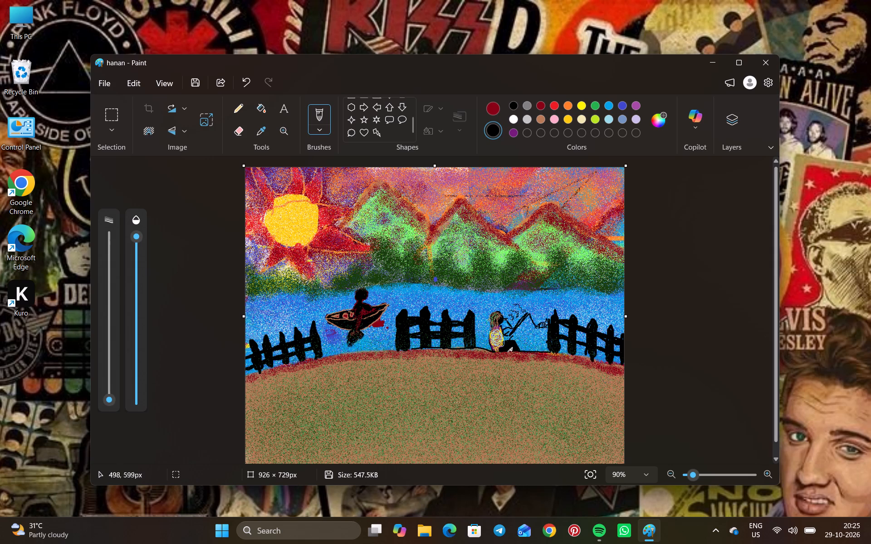
pyautogui.scroll(1, 476, 372)
pyautogui.hscroll(-1, 472, 395)
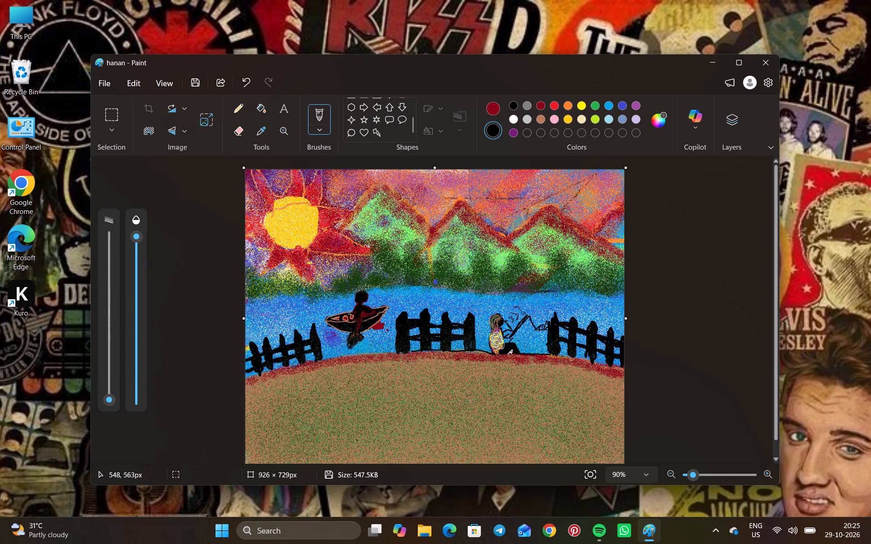
pyautogui.hscroll(-1, 470, 400)
pyautogui.scroll(-1, 467, 403)
pyautogui.scroll(1, 467, 403)
pyautogui.scroll(-1, 467, 403)
pyautogui.scroll(1, 466, 403)
pyautogui.keyDown('ctrl'); pyautogui.scroll(3, 463, 406); pyautogui.keyUp('ctrl')
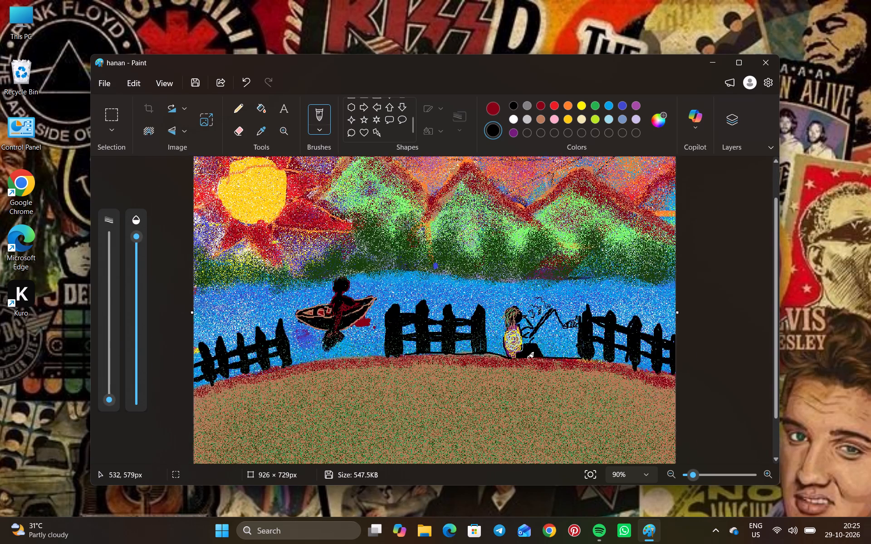
pyautogui.keyDown('ctrl'); pyautogui.scroll(3, 463, 406); pyautogui.keyUp('ctrl')
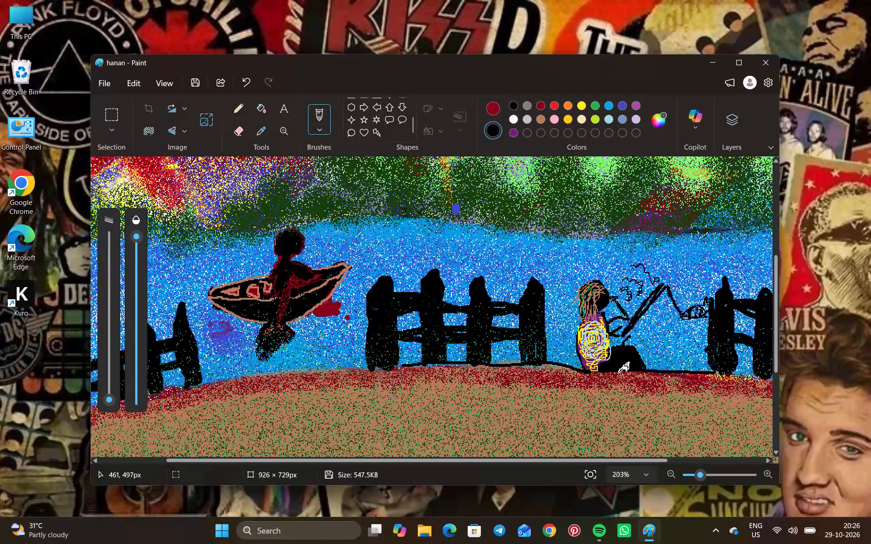
pyautogui.keyDown('ctrl'); pyautogui.scroll(-4, 454, 417); pyautogui.keyUp('ctrl')
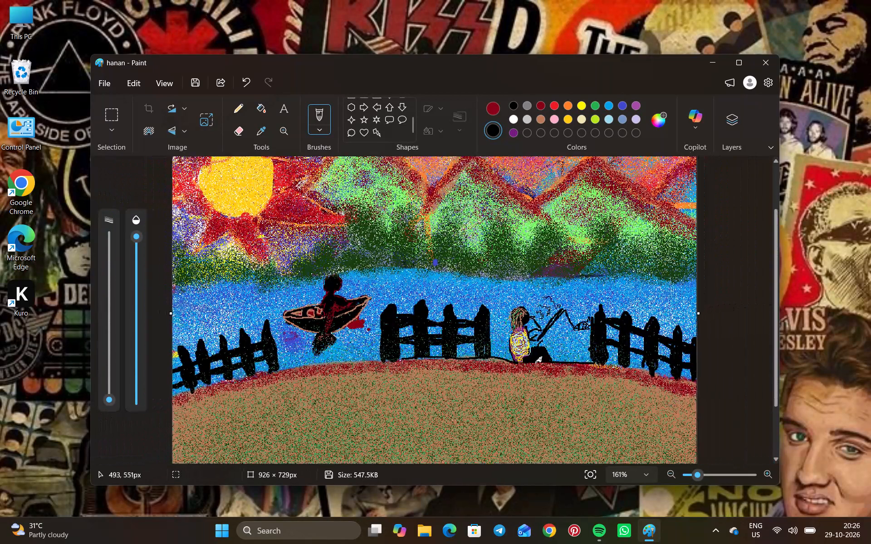
pyautogui.scroll(-1, 452, 421)
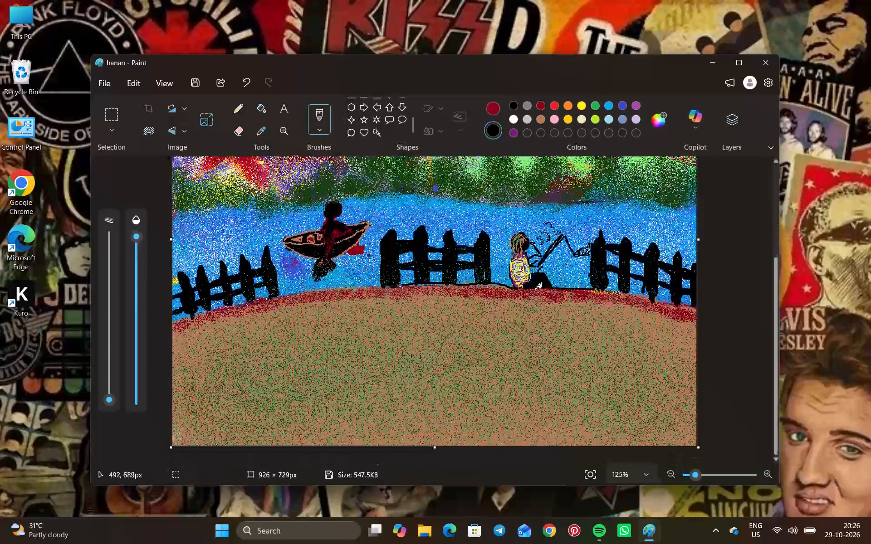
pyautogui.keyDown('ctrl'); pyautogui.scroll(1, 451, 425); pyautogui.keyUp('ctrl')
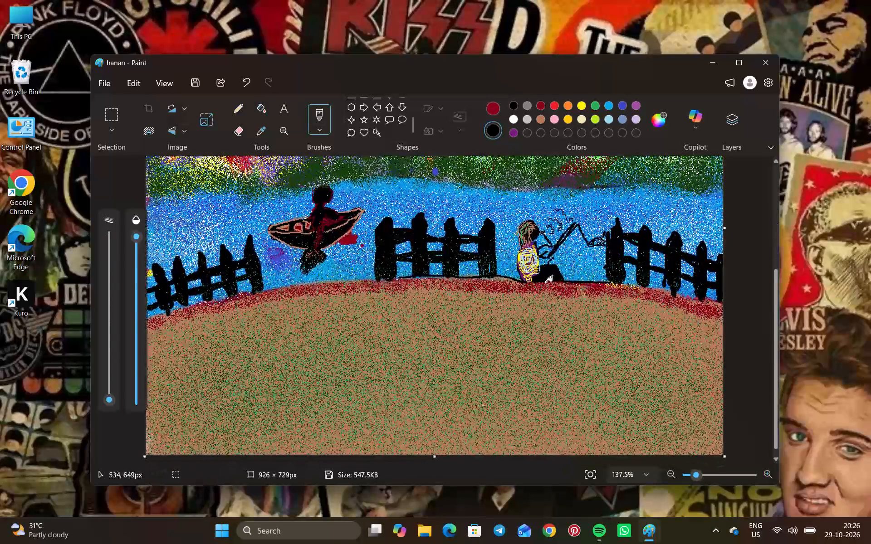
pyautogui.keyDown('ctrl'); pyautogui.scroll(1, 480, 405); pyautogui.keyUp('ctrl')
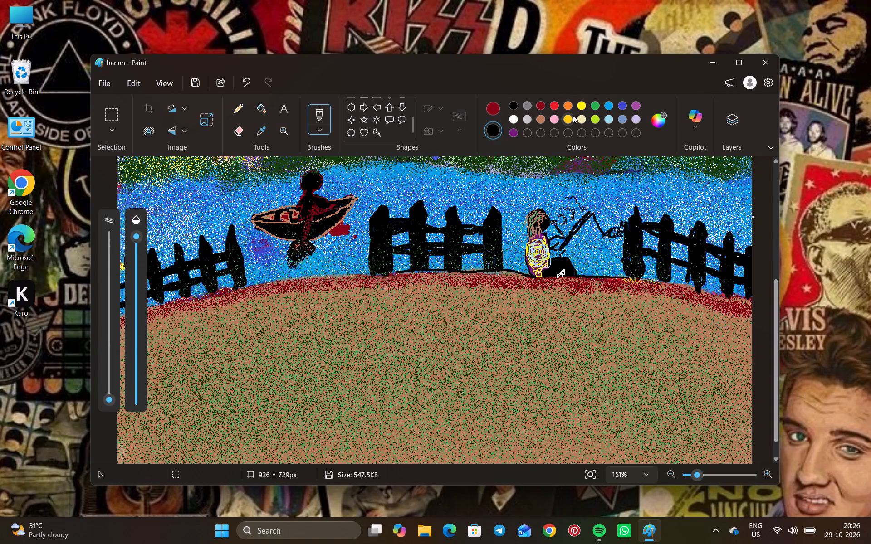
pyautogui.keyDown('ctrl'); pyautogui.scroll(-3, 480, 411); pyautogui.keyUp('ctrl')
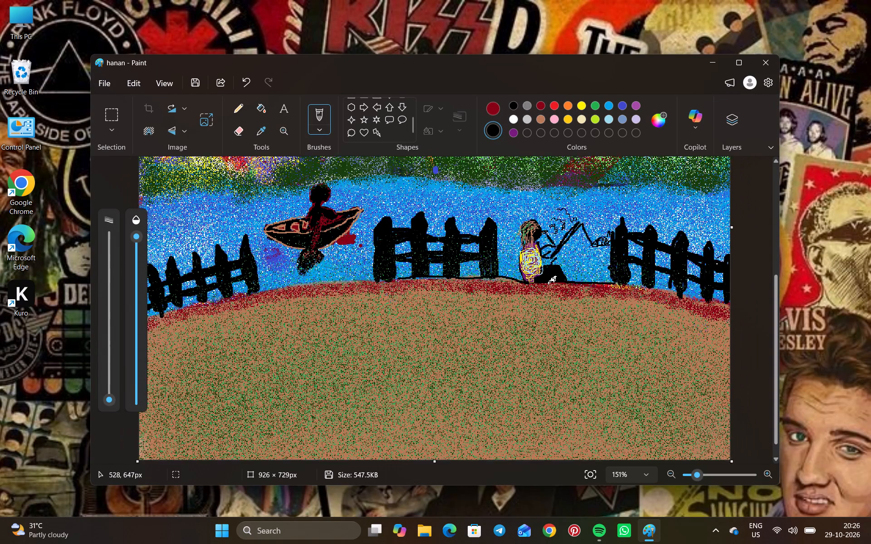
pyautogui.keyDown('ctrl'); pyautogui.scroll(-2, 480, 411); pyautogui.keyUp('ctrl')
pyautogui.keyDown('ctrl'); pyautogui.scroll(1, 480, 412); pyautogui.keyUp('ctrl')
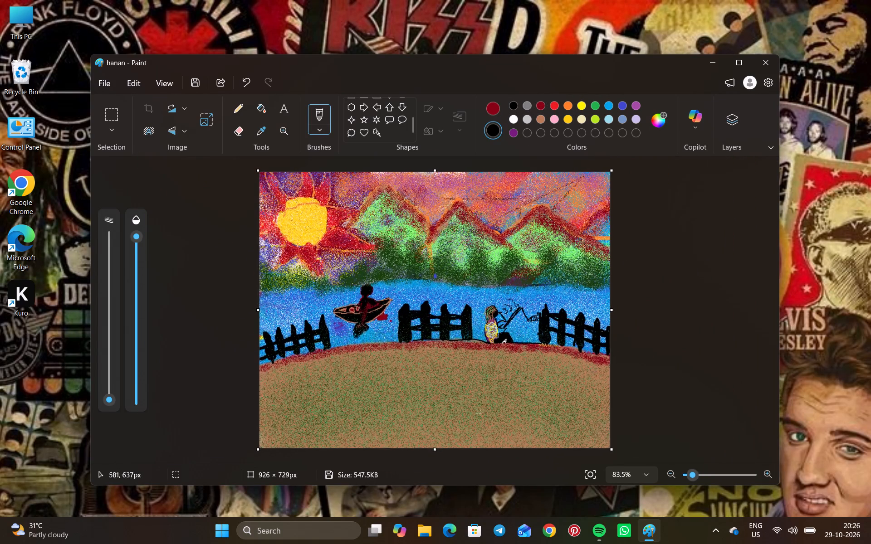
pyautogui.keyDown('ctrl'); pyautogui.scroll(1, 482, 417); pyautogui.keyUp('ctrl')
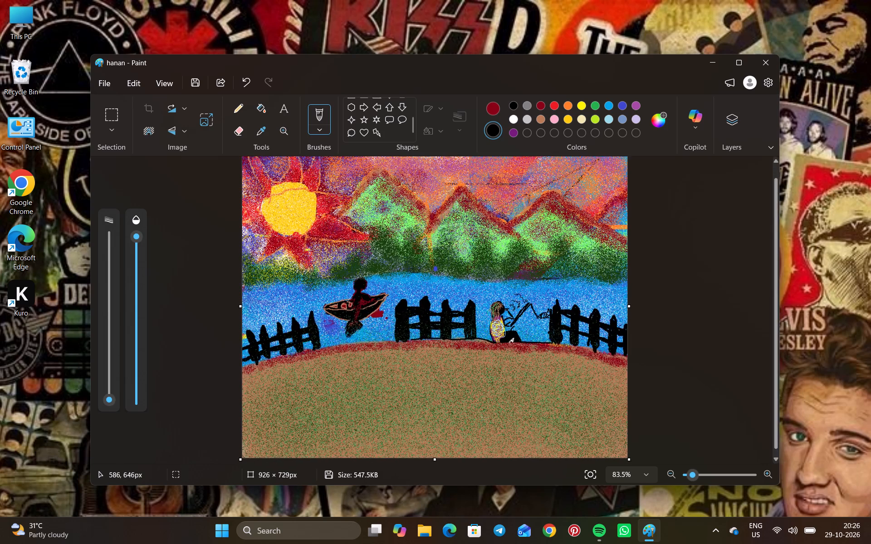
pyautogui.keyDown('ctrl'); pyautogui.scroll(4, 482, 417); pyautogui.keyUp('ctrl')
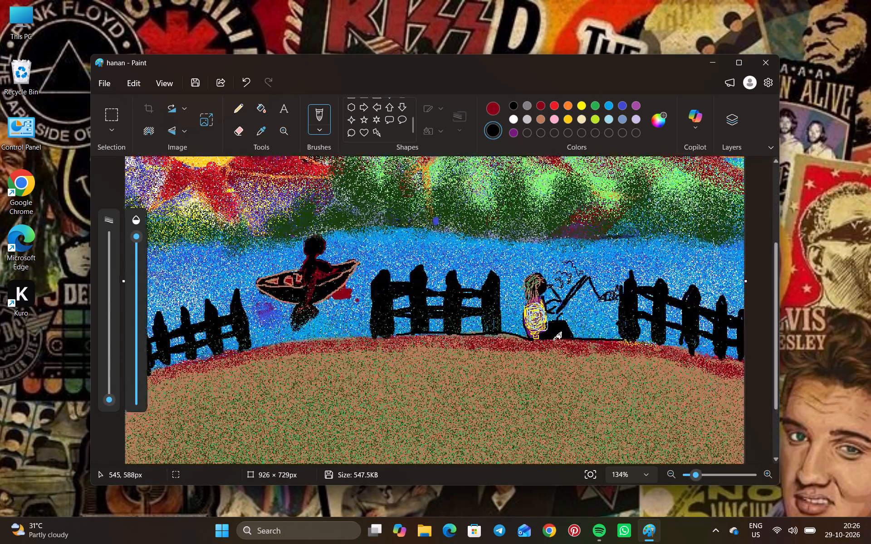
pyautogui.keyDown('ctrl'); pyautogui.scroll(-1, 482, 419); pyautogui.keyUp('ctrl')
pyautogui.scroll(-1, 482, 419)
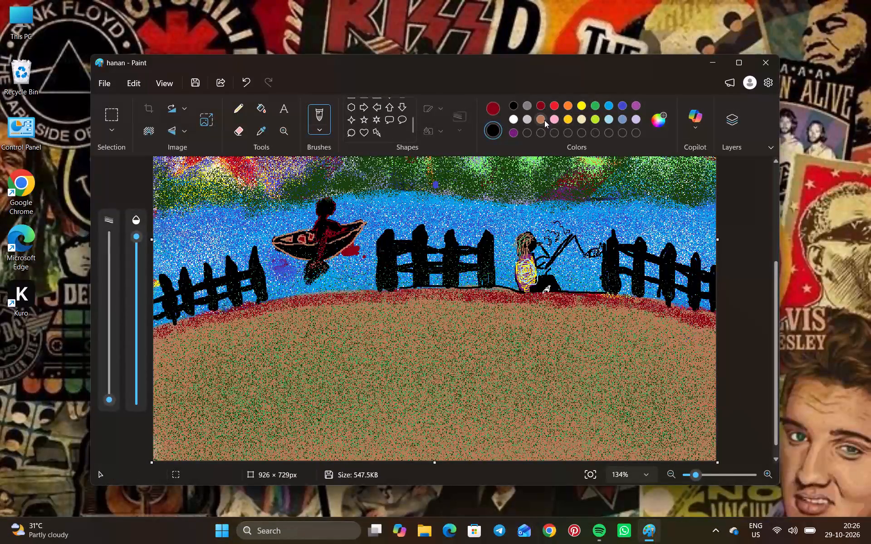
# Choose black as the brush colour.
pyautogui.click(514, 107)
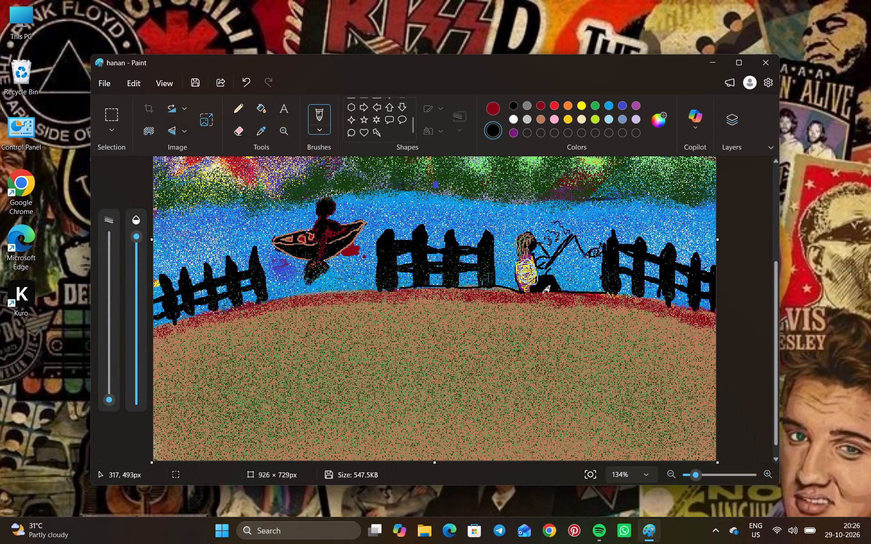
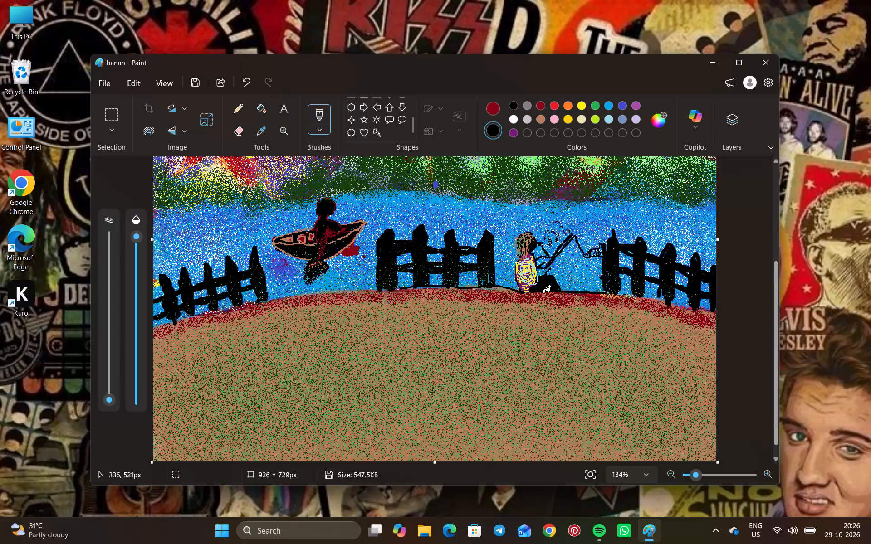
# Draw a black rectangular house wall outline, about 150 by 115 px, on the brown ground below the middle fence, with a slightly thicker brush.
pyautogui.moveTo(358, 335); pyautogui.dragTo(386, 334)
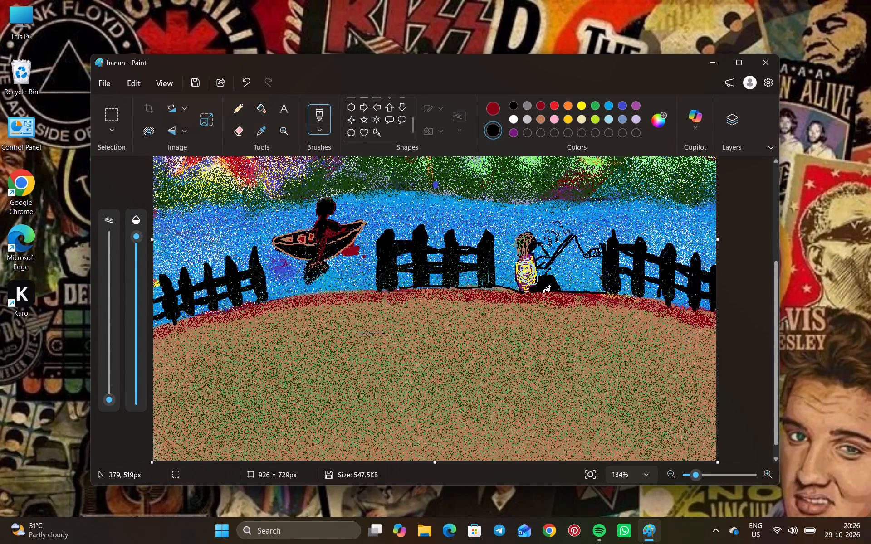
pyautogui.moveTo(386, 334); pyautogui.dragTo(441, 334)
pyautogui.moveTo(441, 334); pyautogui.dragTo(454, 334)
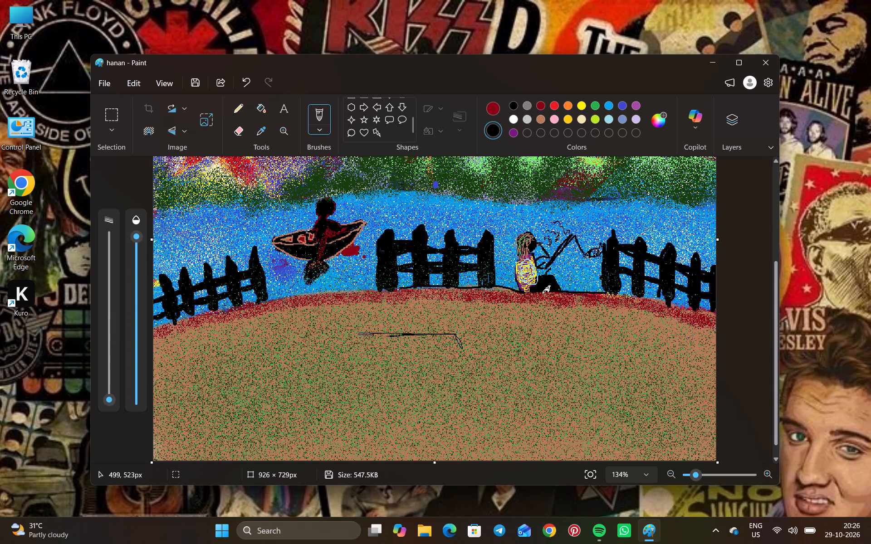
pyautogui.click(110, 390)
pyautogui.moveTo(459, 336); pyautogui.dragTo(459, 346)
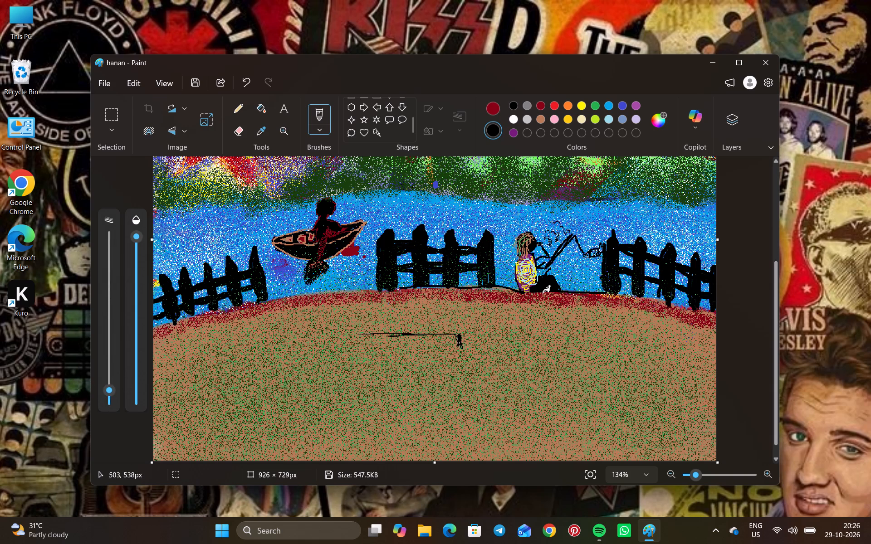
pyautogui.moveTo(459, 346); pyautogui.dragTo(463, 398)
pyautogui.moveTo(463, 398); pyautogui.dragTo(385, 406)
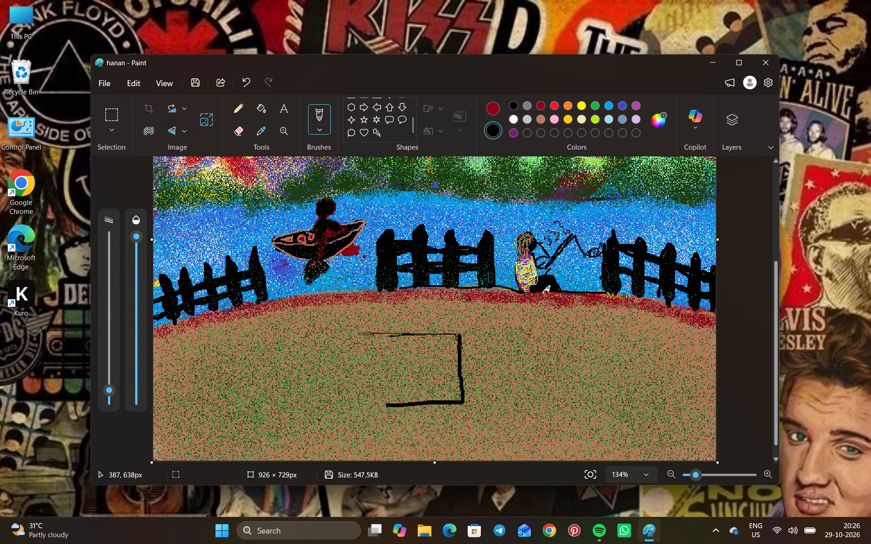
pyautogui.moveTo(385, 406); pyautogui.dragTo(372, 404)
pyautogui.click(367, 336)
pyautogui.moveTo(368, 336); pyautogui.dragTo(372, 404)
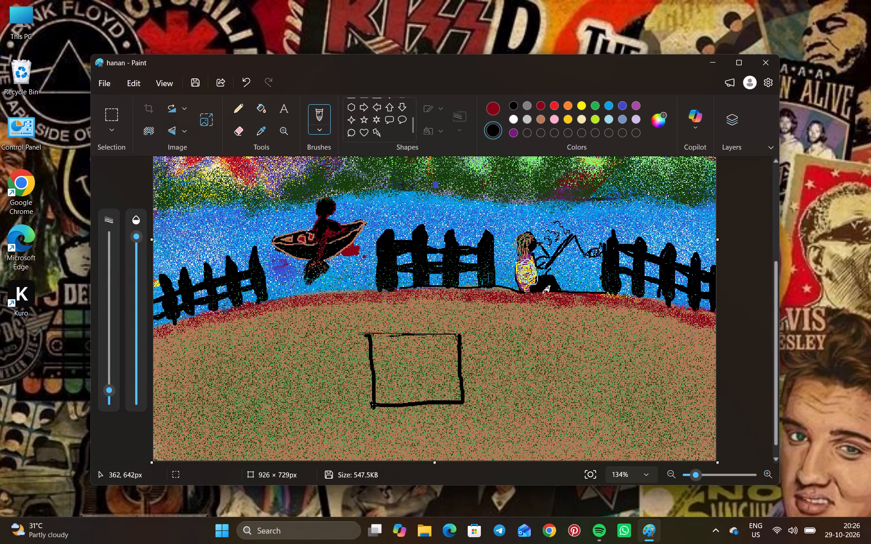
pyautogui.moveTo(372, 404); pyautogui.dragTo(371, 392)
pyautogui.moveTo(372, 336); pyautogui.dragTo(445, 334)
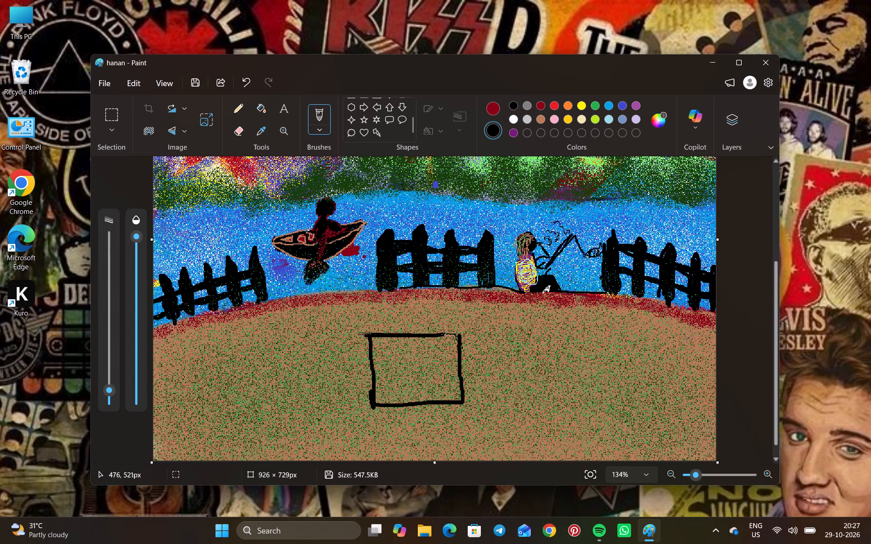
pyautogui.moveTo(445, 334); pyautogui.dragTo(462, 334)
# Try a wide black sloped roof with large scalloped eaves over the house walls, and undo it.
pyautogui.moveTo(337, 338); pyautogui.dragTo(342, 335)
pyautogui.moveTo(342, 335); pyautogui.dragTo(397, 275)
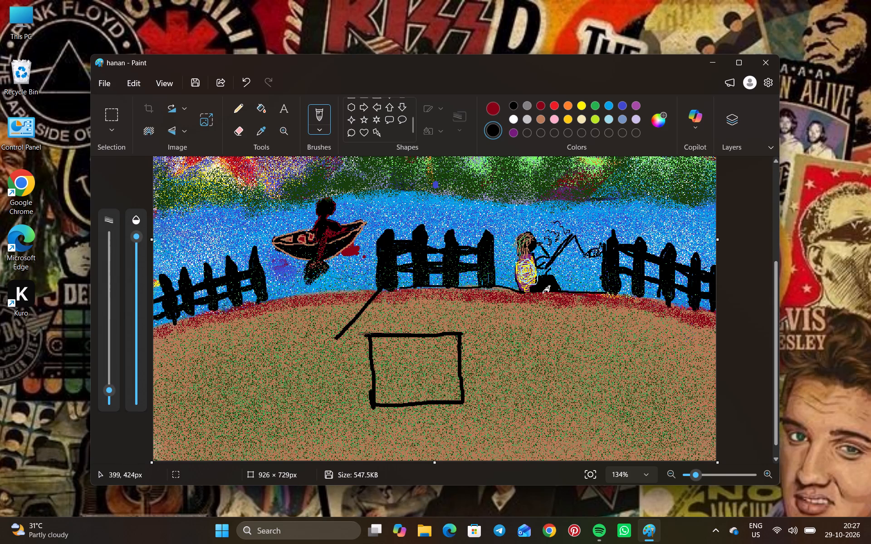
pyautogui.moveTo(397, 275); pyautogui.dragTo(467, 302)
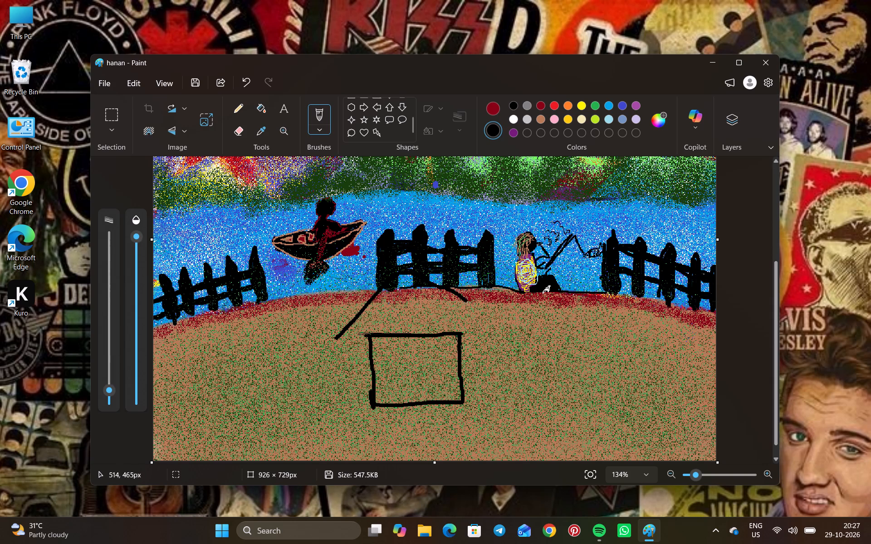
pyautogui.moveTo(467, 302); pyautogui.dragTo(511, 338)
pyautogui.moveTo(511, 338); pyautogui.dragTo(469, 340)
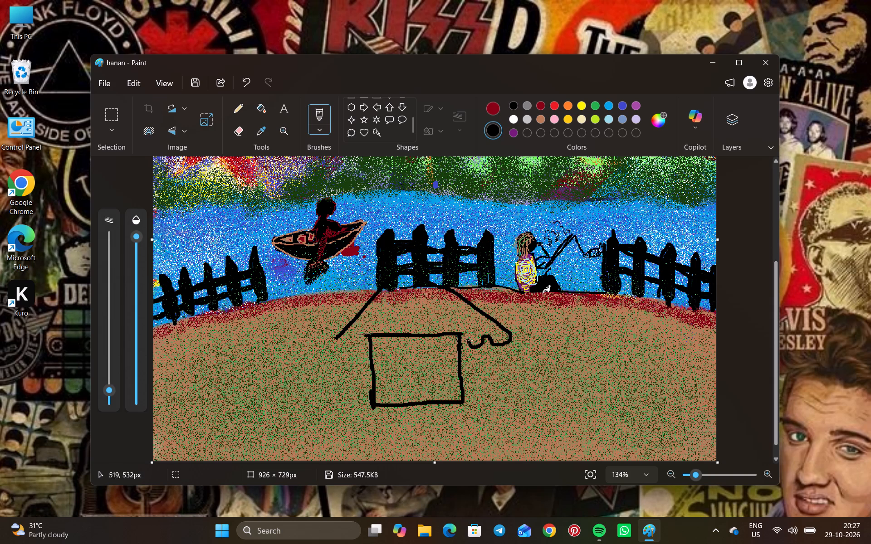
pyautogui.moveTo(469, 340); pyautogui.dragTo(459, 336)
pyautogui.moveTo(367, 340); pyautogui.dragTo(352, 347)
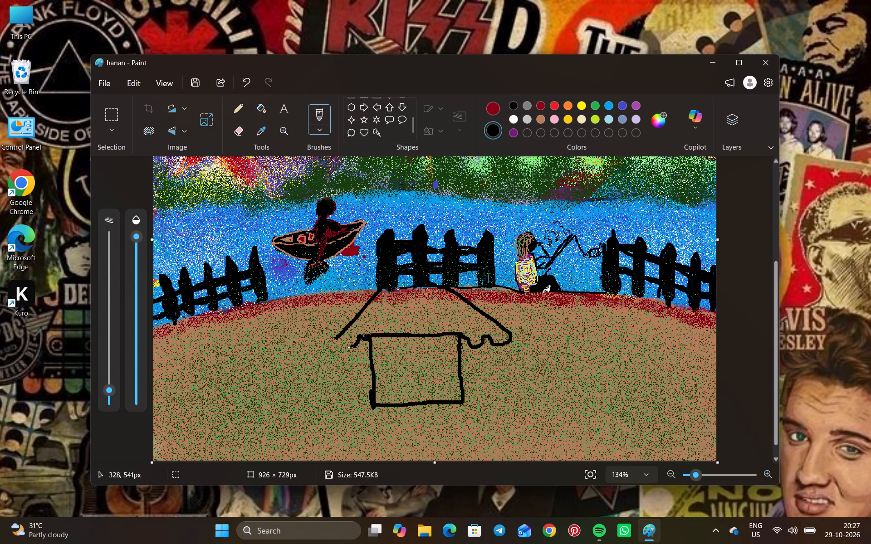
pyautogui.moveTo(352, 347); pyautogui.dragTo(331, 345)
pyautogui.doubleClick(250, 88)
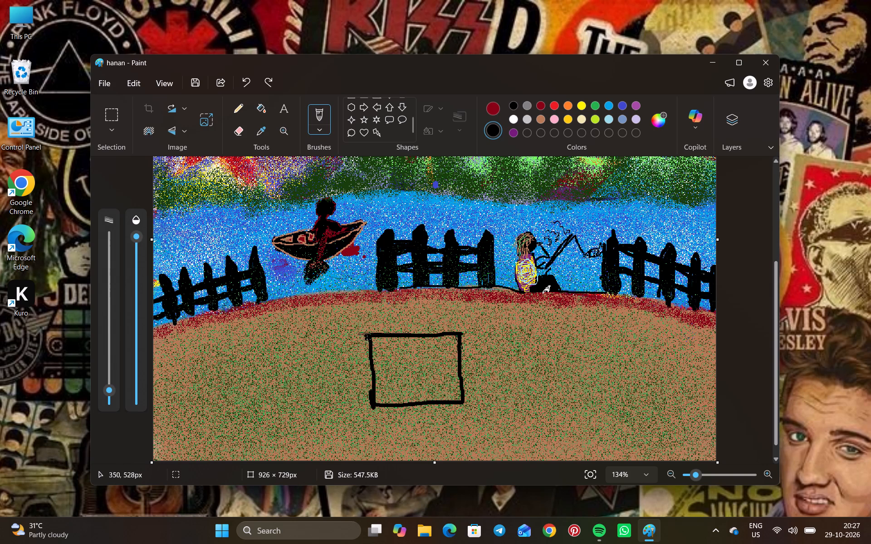
# Draw a black roof over the house walls, with small scalloped eaves on both sides and slopes rising to the middle fence.
pyautogui.moveTo(367, 339); pyautogui.dragTo(352, 335)
pyautogui.moveTo(352, 335); pyautogui.dragTo(340, 334)
pyautogui.moveTo(340, 334); pyautogui.dragTo(398, 269)
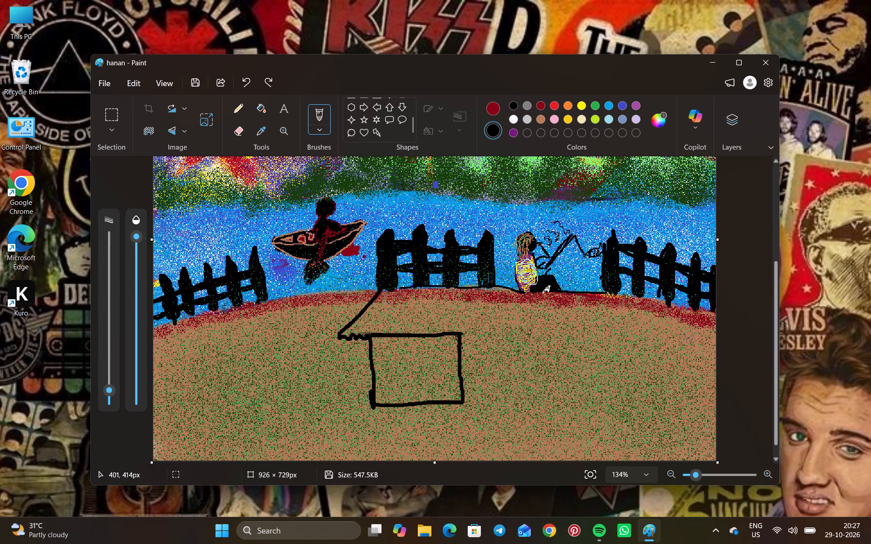
pyautogui.moveTo(398, 269); pyautogui.dragTo(460, 304)
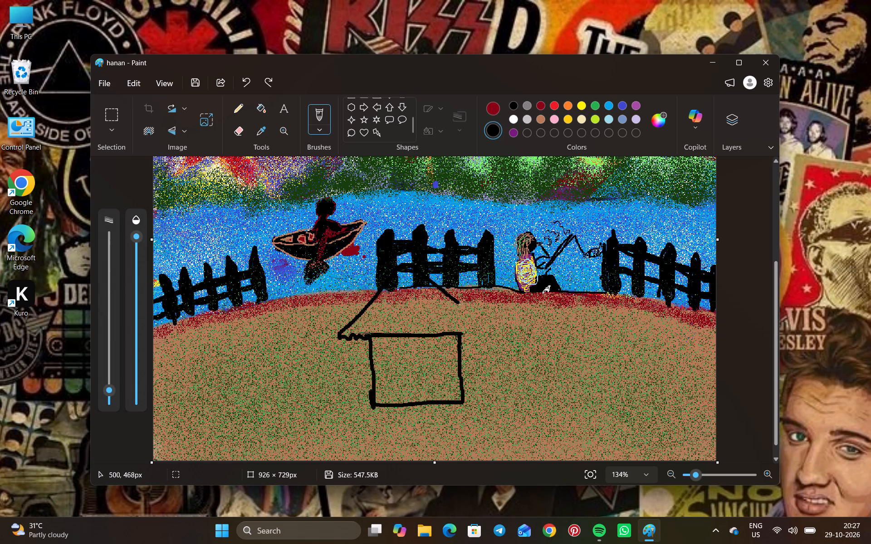
pyautogui.moveTo(460, 304); pyautogui.dragTo(485, 337)
pyautogui.moveTo(462, 335); pyautogui.dragTo(468, 339)
pyautogui.moveTo(468, 339); pyautogui.dragTo(489, 336)
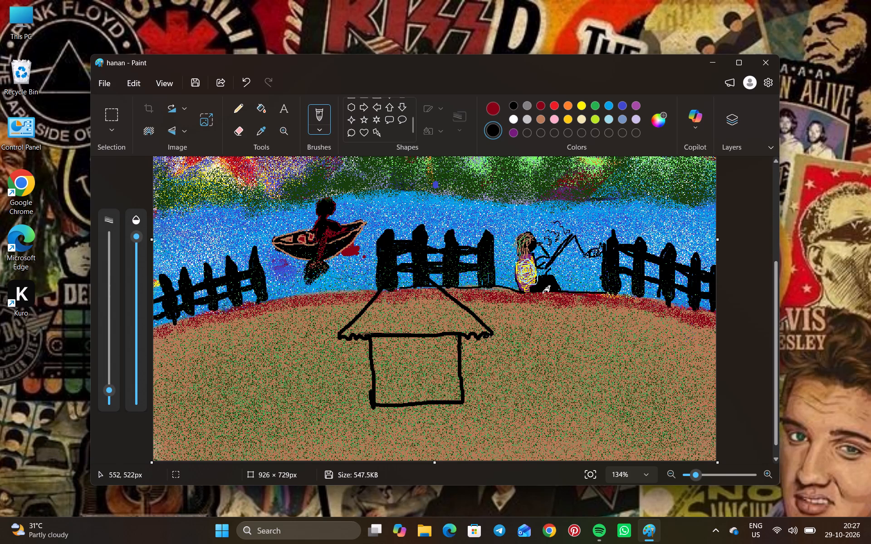
pyautogui.moveTo(489, 336); pyautogui.dragTo(490, 337)
# Draw a black arched door at the base of the house wall, with a curved line inside it as an open door edge.
pyautogui.moveTo(408, 375); pyautogui.dragTo(409, 398)
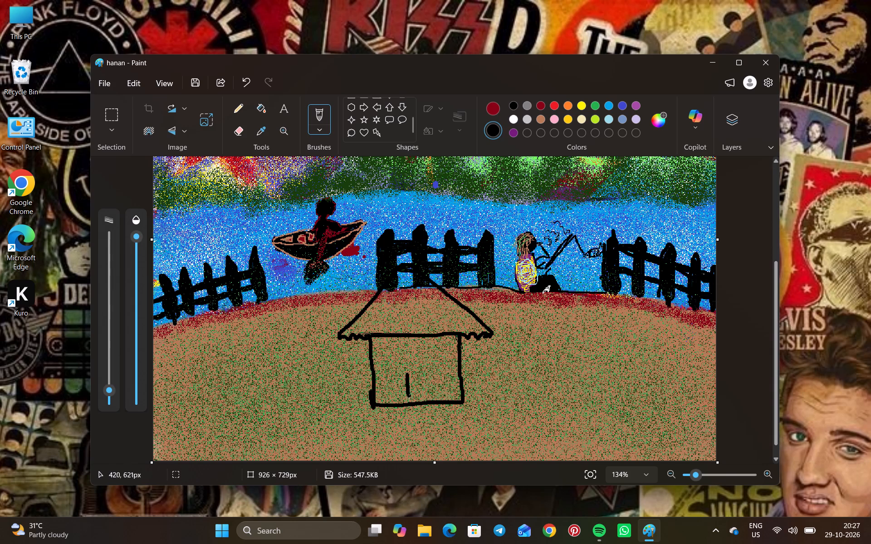
pyautogui.moveTo(409, 398); pyautogui.dragTo(410, 403)
pyautogui.moveTo(408, 376); pyautogui.dragTo(432, 377)
pyautogui.moveTo(432, 377); pyautogui.dragTo(435, 400)
pyautogui.moveTo(411, 378); pyautogui.dragTo(425, 401)
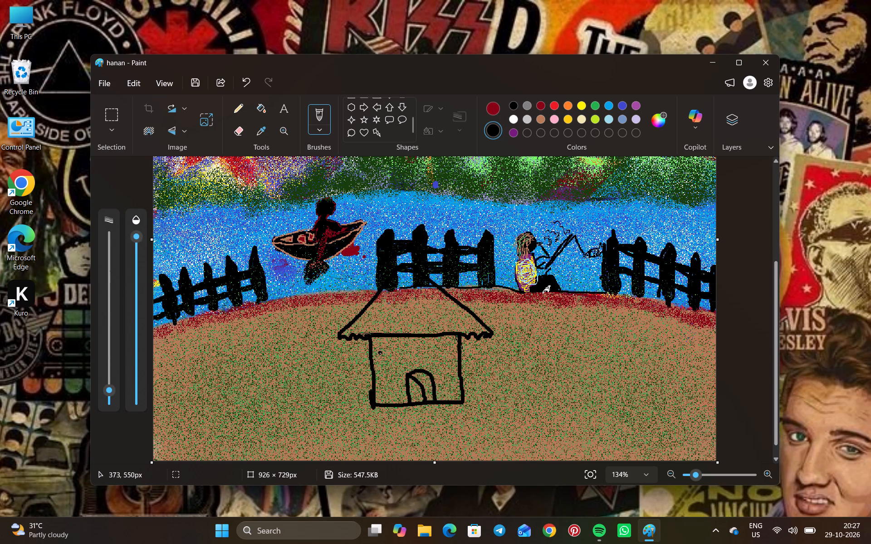
# Draw a black square window with crossed diagonal bars, about 37 by 30 px, on the house wall to the left of the door.
pyautogui.moveTo(380, 353); pyautogui.dragTo(396, 372)
pyautogui.moveTo(396, 372); pyautogui.dragTo(381, 354)
pyautogui.moveTo(381, 354); pyautogui.dragTo(401, 370)
pyautogui.moveTo(384, 368); pyautogui.dragTo(386, 366)
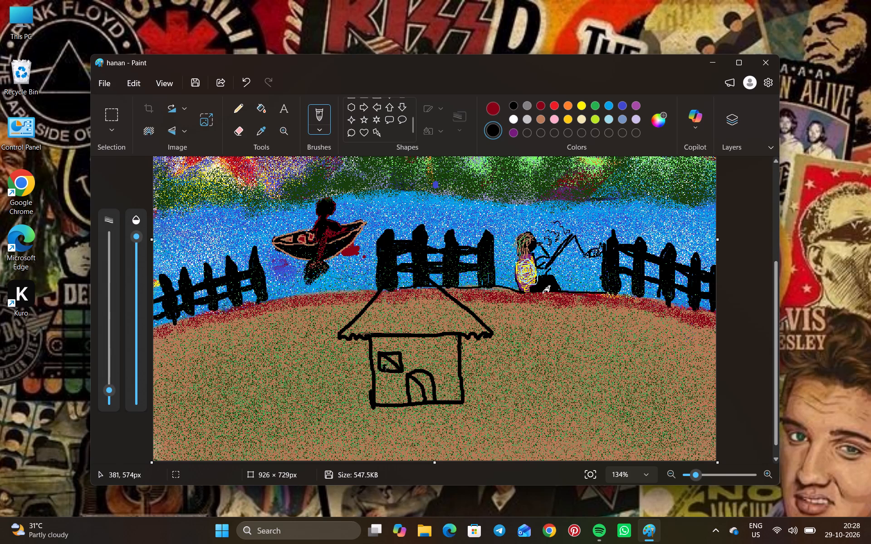
pyautogui.moveTo(386, 366); pyautogui.dragTo(396, 355)
# Draw a matching black window with crossed diagonal bars, about 30 px square, on the house wall above and right of the door.
pyautogui.moveTo(434, 352); pyautogui.dragTo(444, 366)
pyautogui.moveTo(444, 366); pyautogui.dragTo(434, 351)
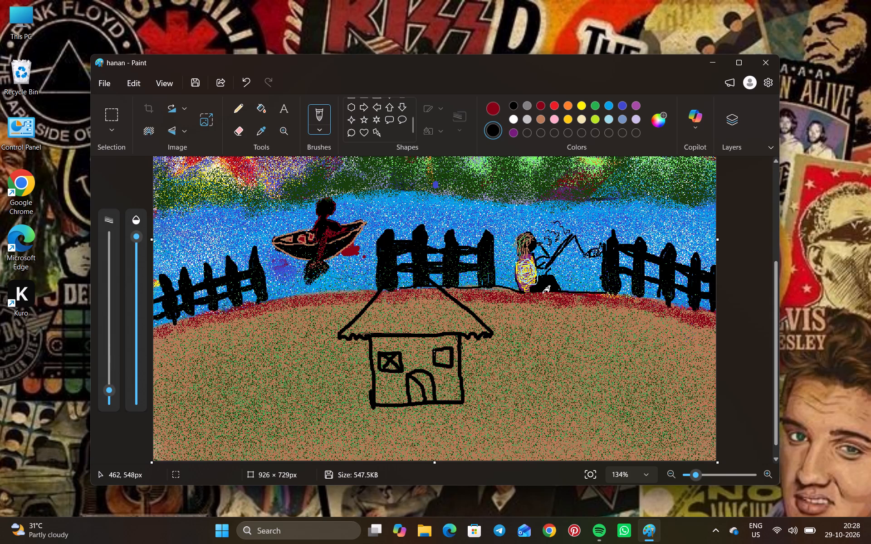
pyautogui.moveTo(434, 351); pyautogui.dragTo(448, 366)
pyautogui.moveTo(437, 364); pyautogui.dragTo(450, 350)
# Draw three black scalloped tile lines across the roof, from the wide lower part up to the narrow top.
pyautogui.moveTo(368, 312); pyautogui.dragTo(396, 317)
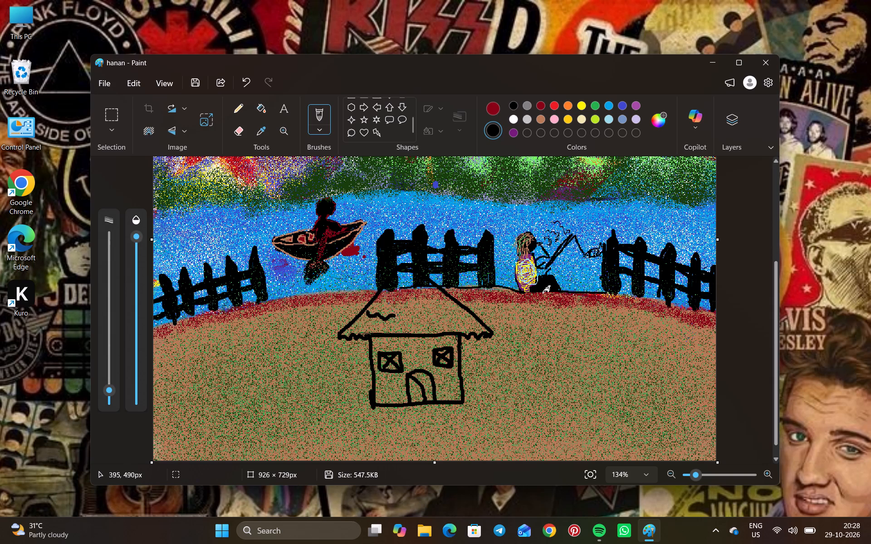
pyautogui.moveTo(396, 317); pyautogui.dragTo(436, 318)
pyautogui.moveTo(436, 318); pyautogui.dragTo(469, 318)
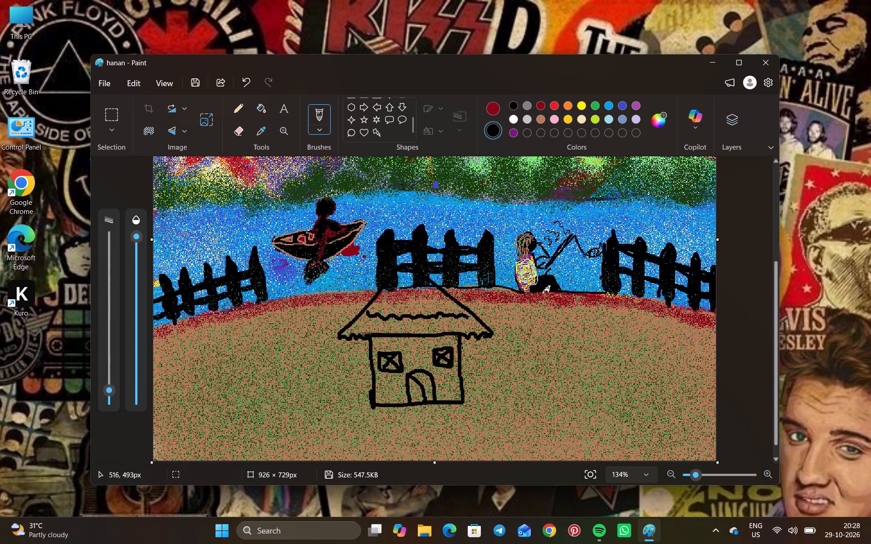
pyautogui.moveTo(469, 318); pyautogui.dragTo(472, 317)
pyautogui.moveTo(383, 295); pyautogui.dragTo(387, 298)
pyautogui.moveTo(387, 298); pyautogui.dragTo(428, 299)
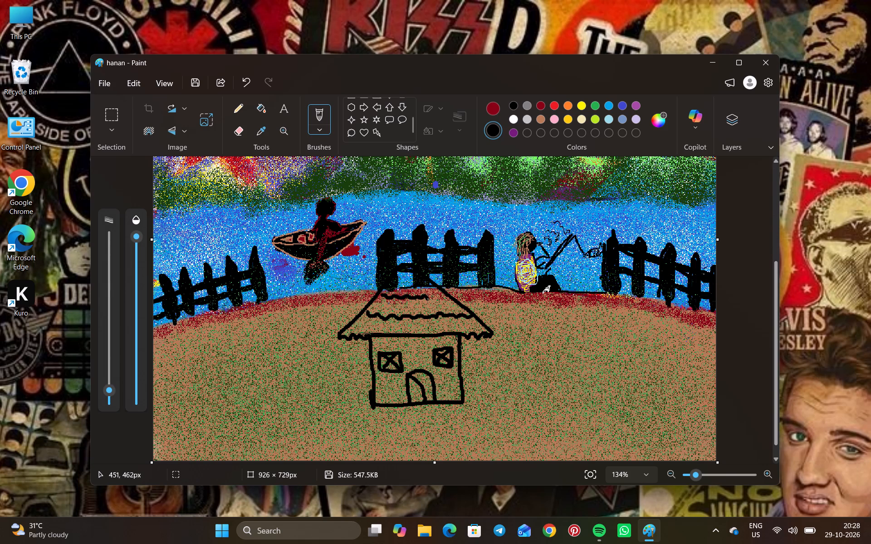
pyautogui.moveTo(428, 299); pyautogui.dragTo(450, 298)
pyautogui.moveTo(390, 284); pyautogui.dragTo(428, 282)
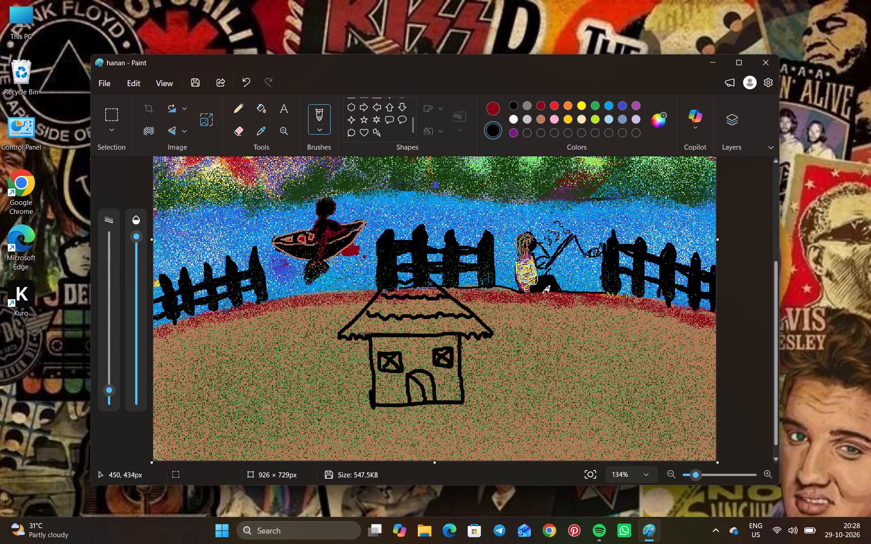
pyautogui.moveTo(428, 282); pyautogui.dragTo(435, 284)
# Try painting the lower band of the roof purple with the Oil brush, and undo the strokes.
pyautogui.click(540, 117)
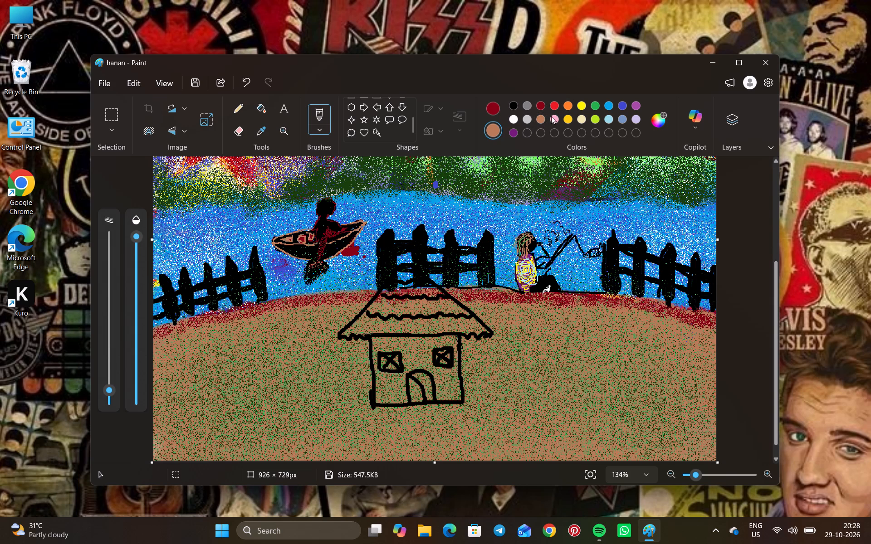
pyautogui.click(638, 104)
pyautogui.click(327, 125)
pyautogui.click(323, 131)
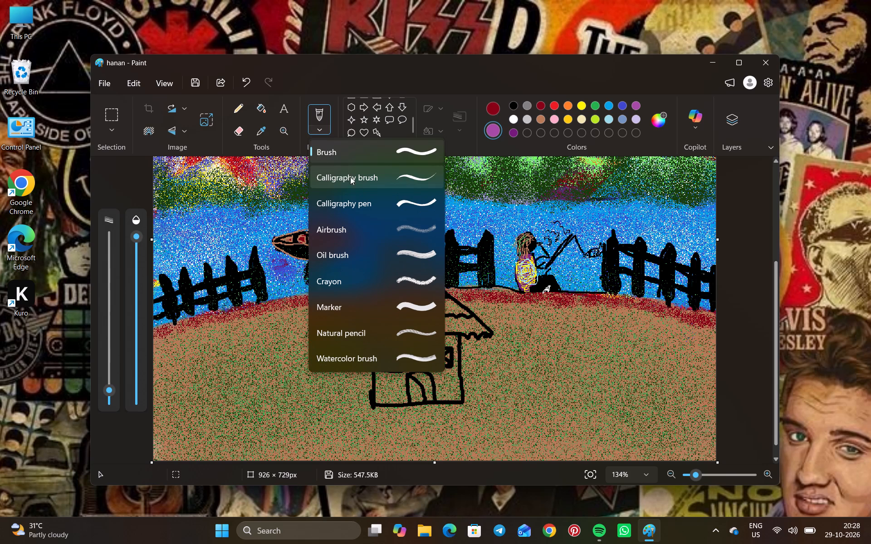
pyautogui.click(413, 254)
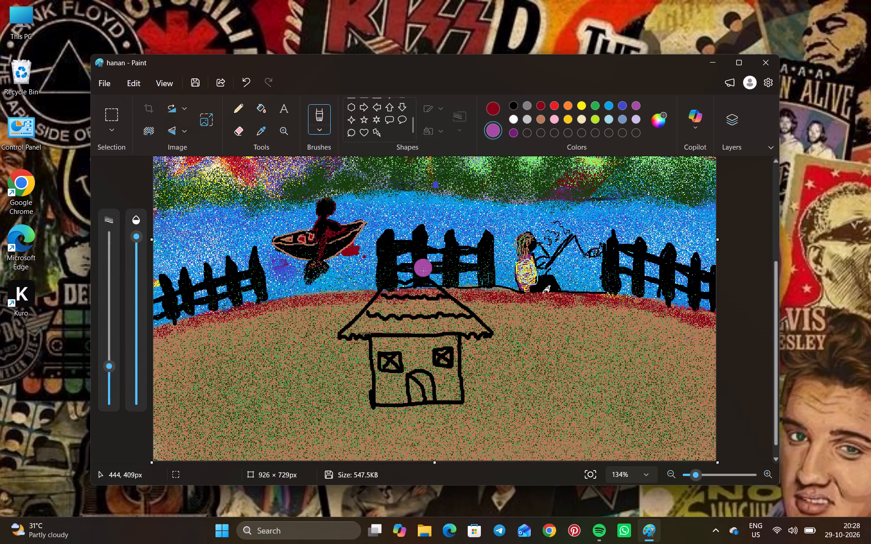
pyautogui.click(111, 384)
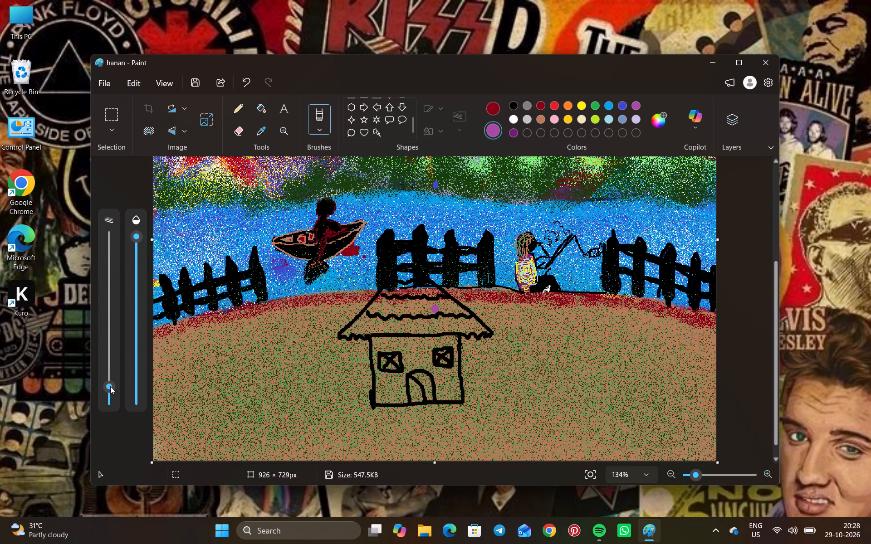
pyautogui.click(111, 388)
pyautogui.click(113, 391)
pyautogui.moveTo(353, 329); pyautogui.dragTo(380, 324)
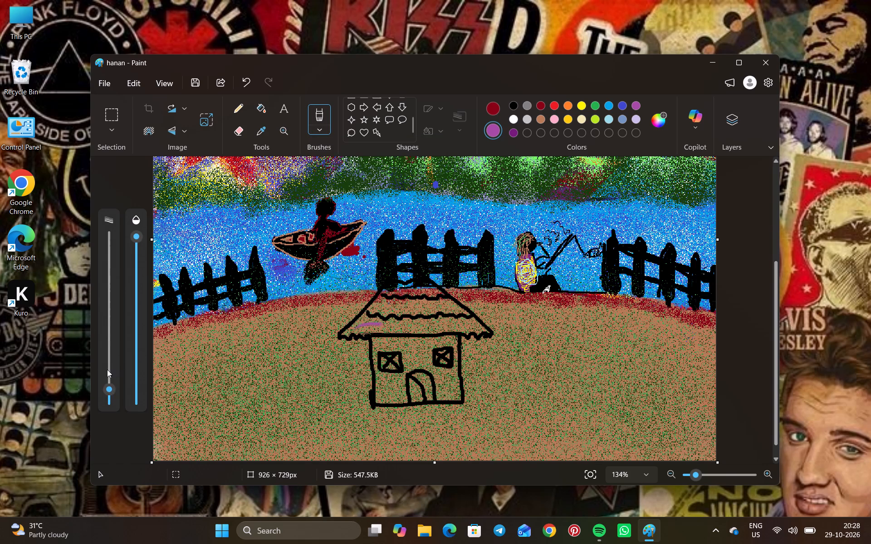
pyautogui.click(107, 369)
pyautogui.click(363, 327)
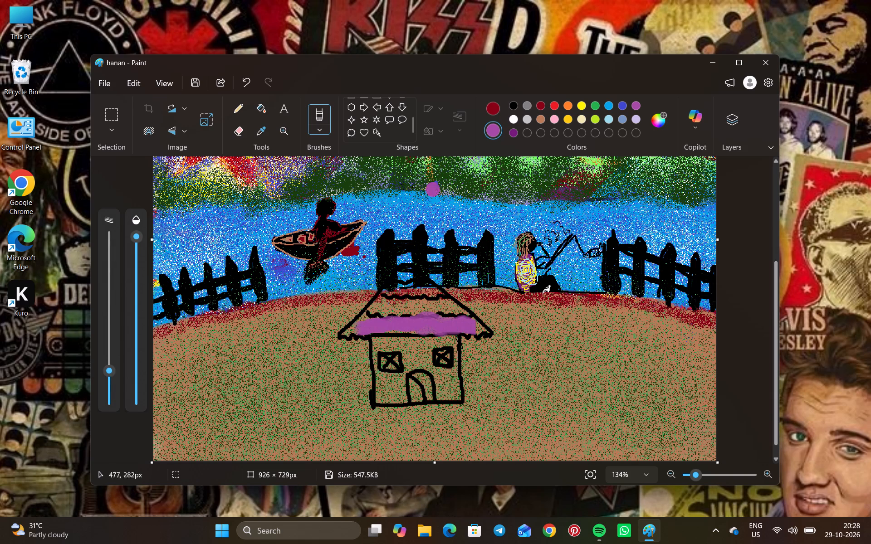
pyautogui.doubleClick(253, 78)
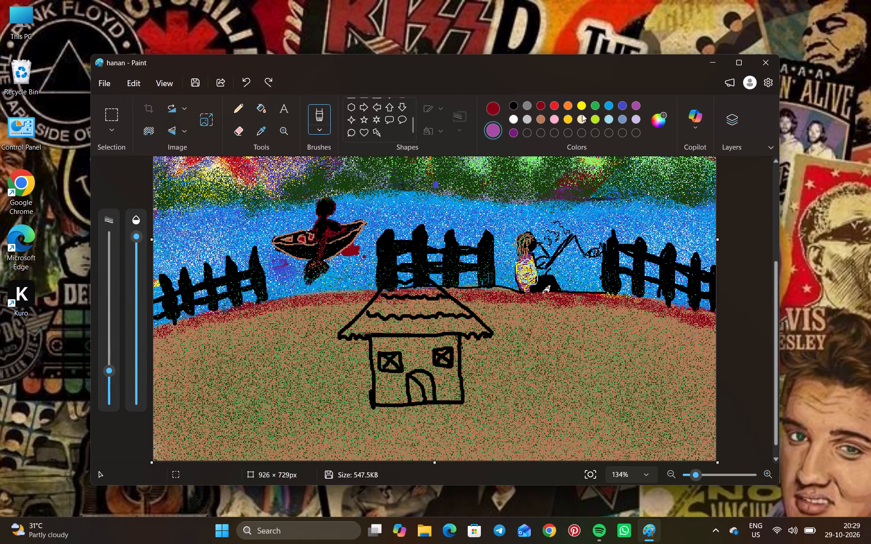
# Spray the whole house roof purple with the Airbrush, working from the lower left corner over the peak to the lower right corner.
pyautogui.click(321, 131)
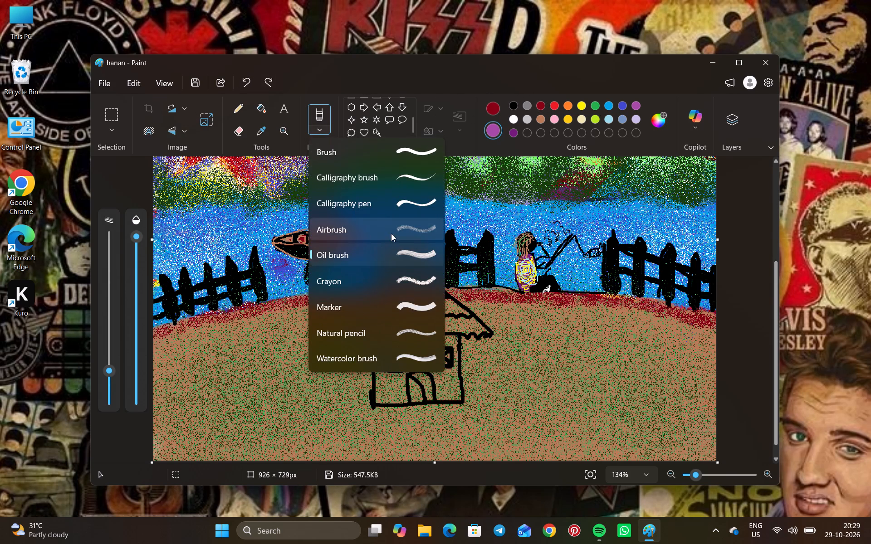
pyautogui.click(391, 233)
pyautogui.click(108, 372)
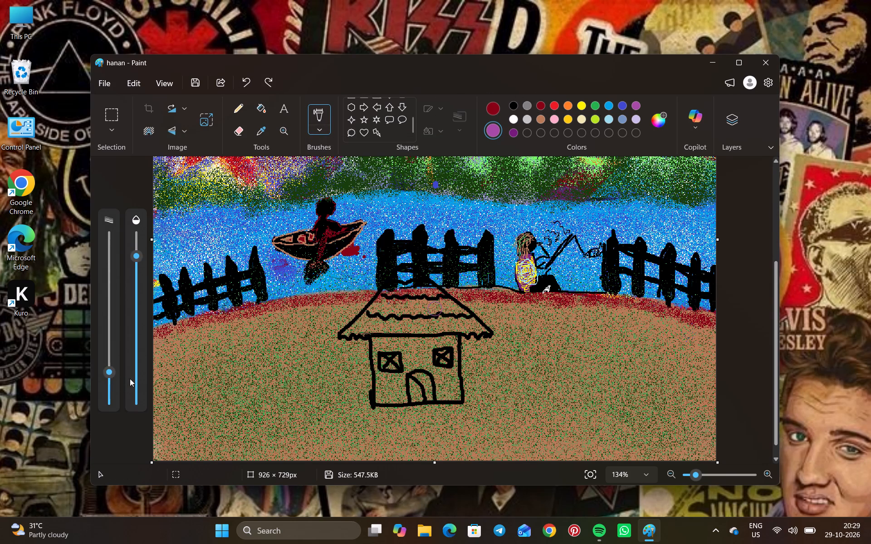
pyautogui.click(111, 378)
pyautogui.moveTo(380, 331); pyautogui.dragTo(382, 312)
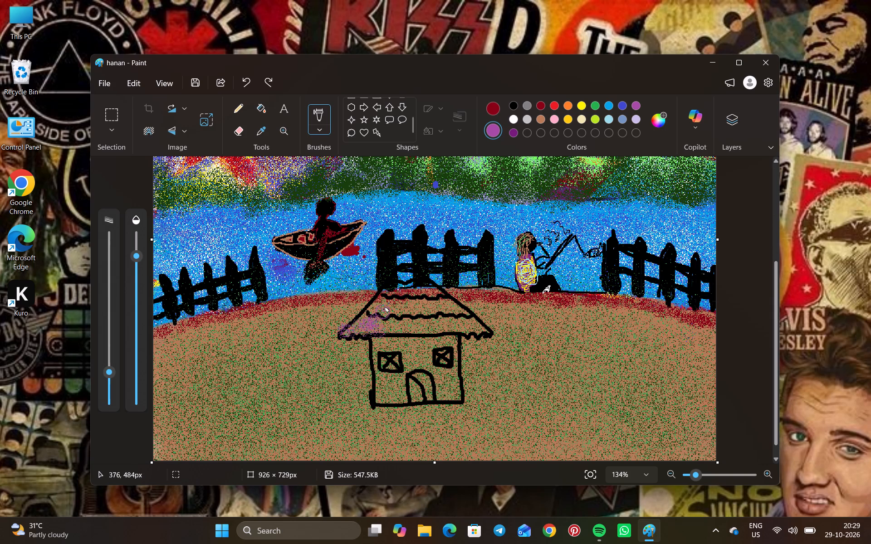
pyautogui.moveTo(382, 312); pyautogui.dragTo(396, 287)
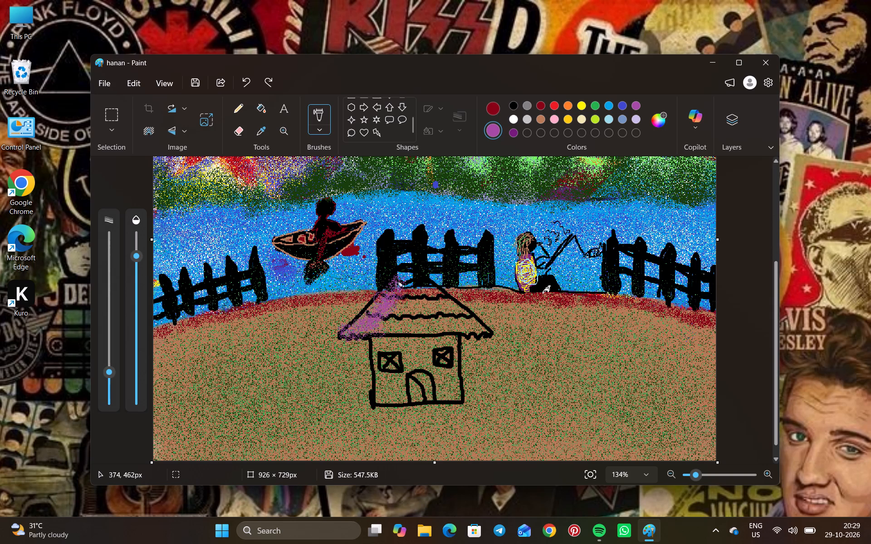
pyautogui.moveTo(396, 287); pyautogui.dragTo(451, 309)
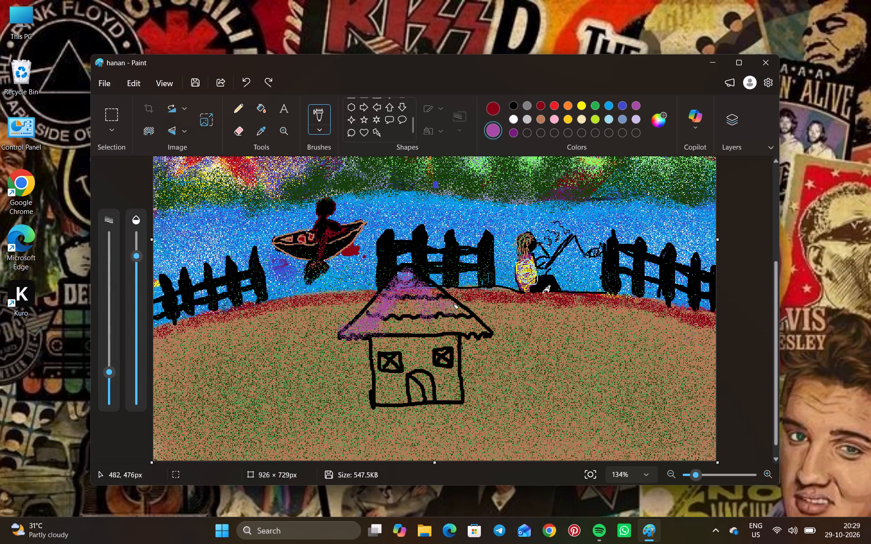
pyautogui.moveTo(451, 309); pyautogui.dragTo(375, 328)
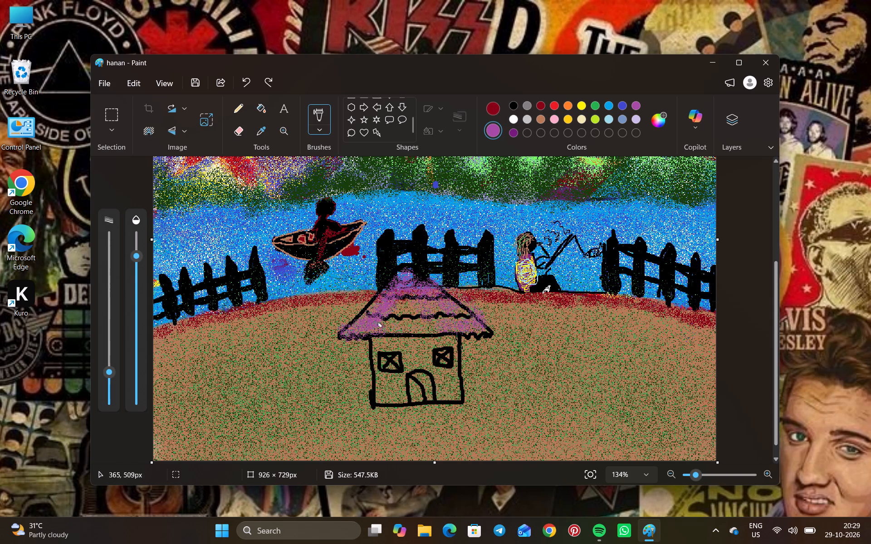
pyautogui.moveTo(375, 328); pyautogui.dragTo(386, 303)
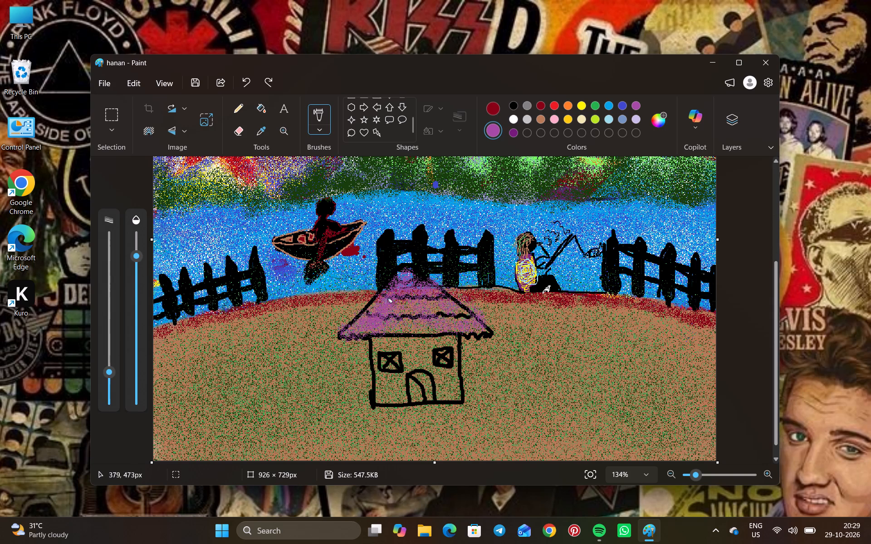
pyautogui.moveTo(386, 303); pyautogui.dragTo(423, 287)
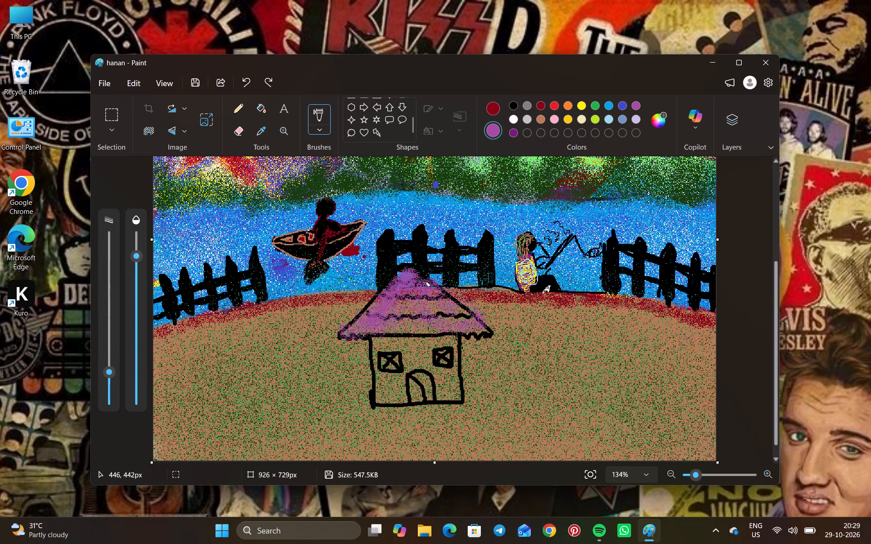
pyautogui.moveTo(423, 287); pyautogui.dragTo(480, 329)
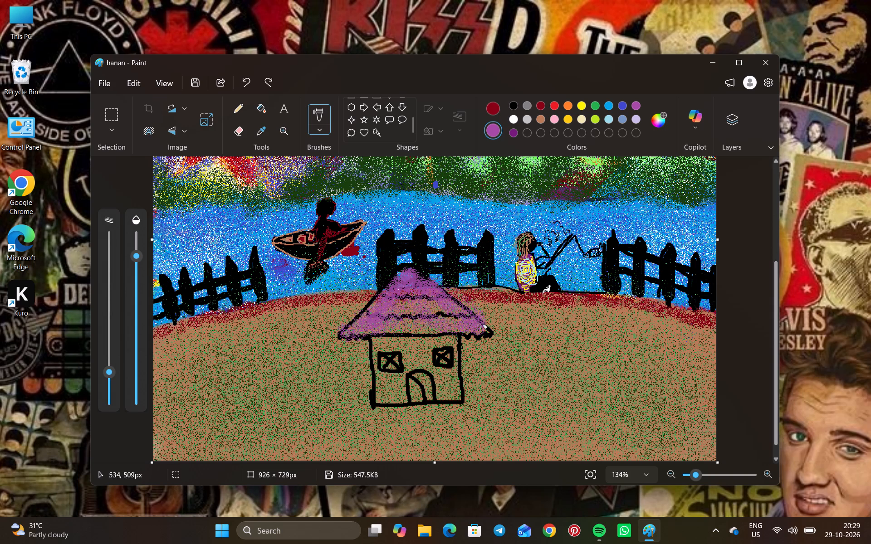
# Spray a second purple coat over the roof to fill the speckled gaps and cover the peak.
pyautogui.moveTo(480, 329); pyautogui.dragTo(413, 321)
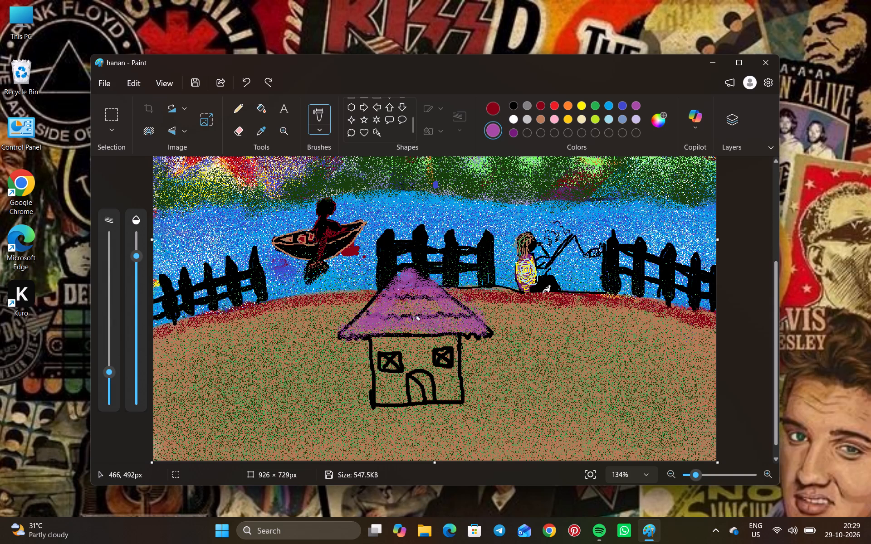
pyautogui.moveTo(413, 321); pyautogui.dragTo(421, 304)
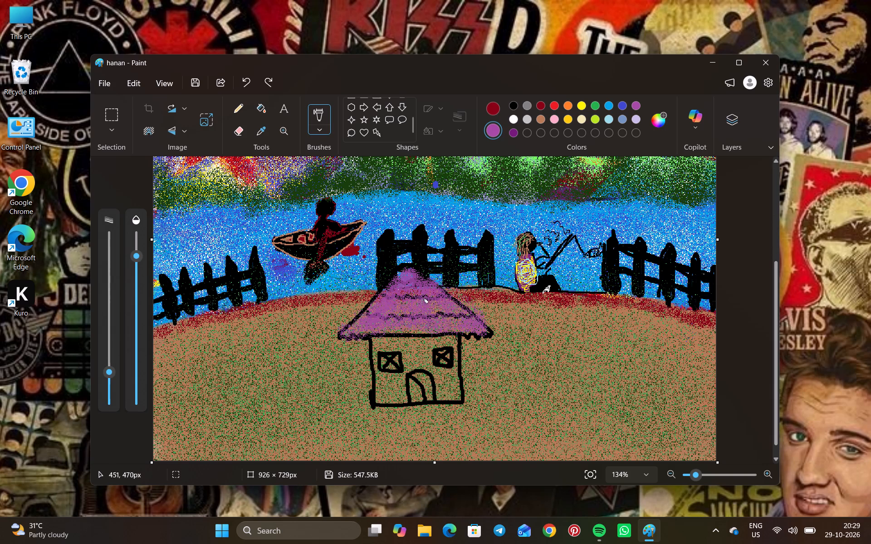
pyautogui.moveTo(421, 304); pyautogui.dragTo(365, 326)
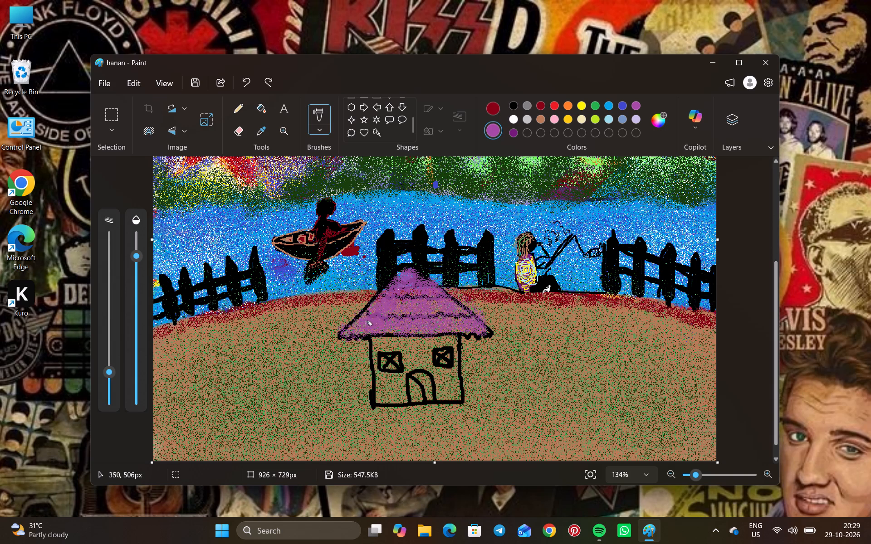
pyautogui.moveTo(365, 326); pyautogui.dragTo(462, 311)
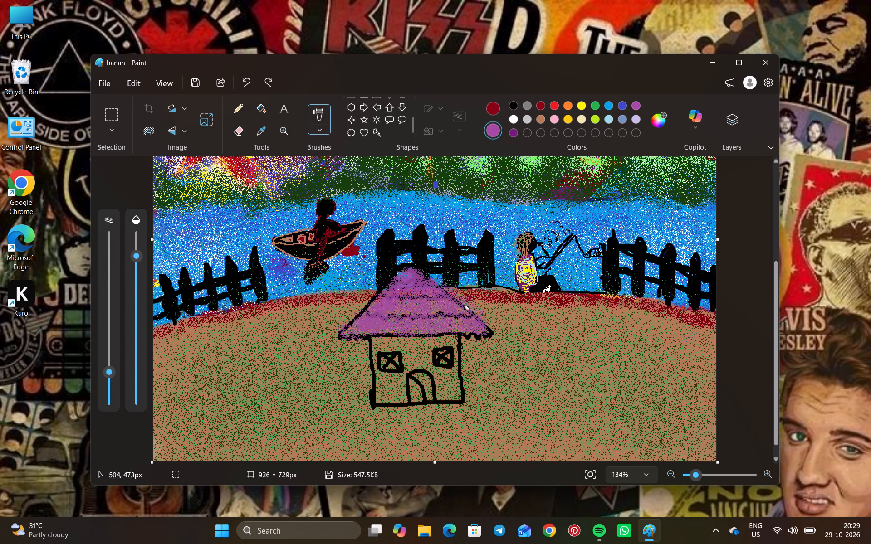
pyautogui.moveTo(462, 311); pyautogui.dragTo(440, 293)
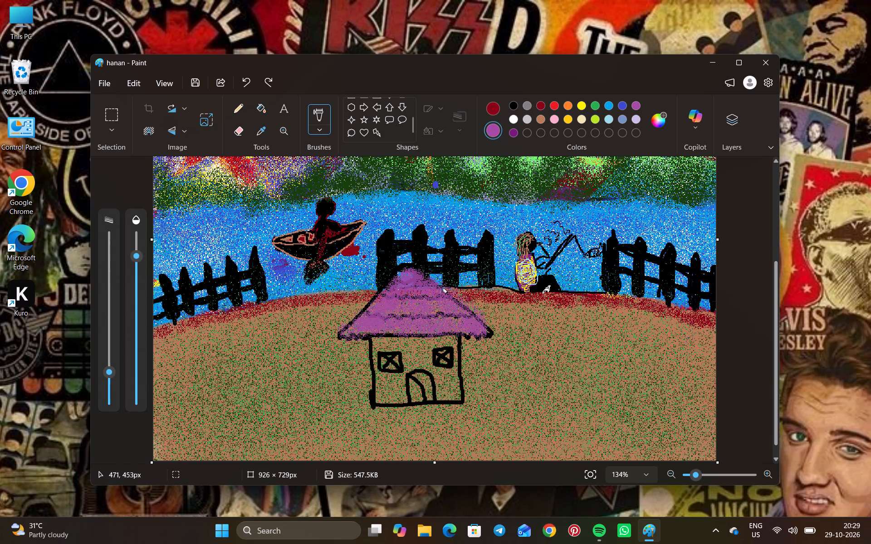
pyautogui.moveTo(440, 293); pyautogui.dragTo(397, 283)
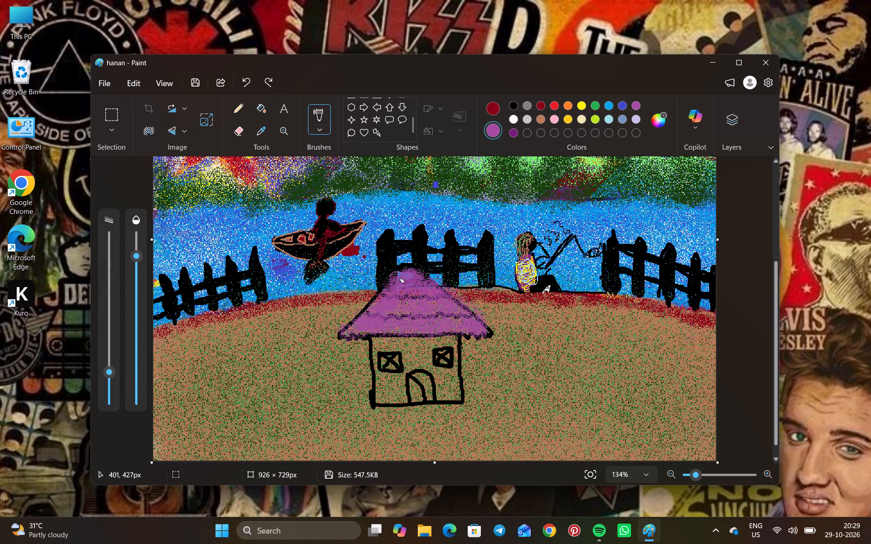
pyautogui.moveTo(397, 283); pyautogui.dragTo(405, 275)
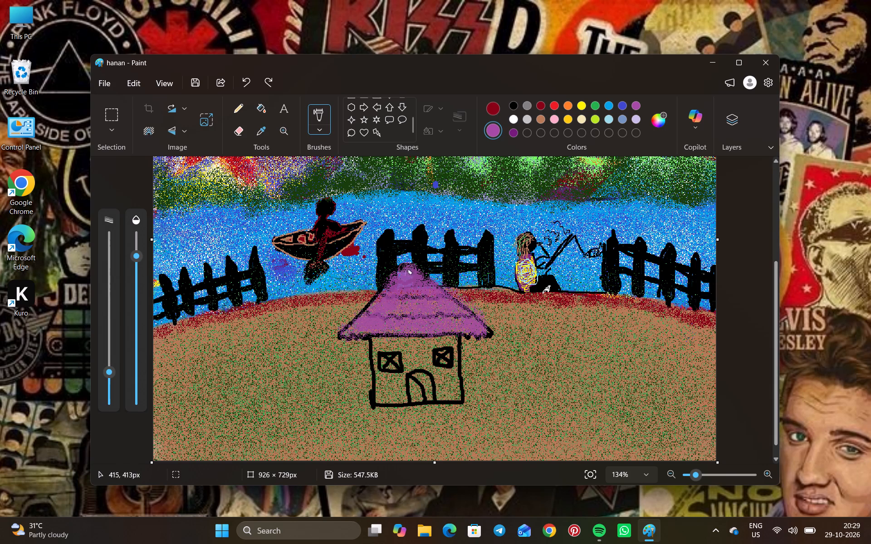
pyautogui.moveTo(405, 275); pyautogui.dragTo(390, 317)
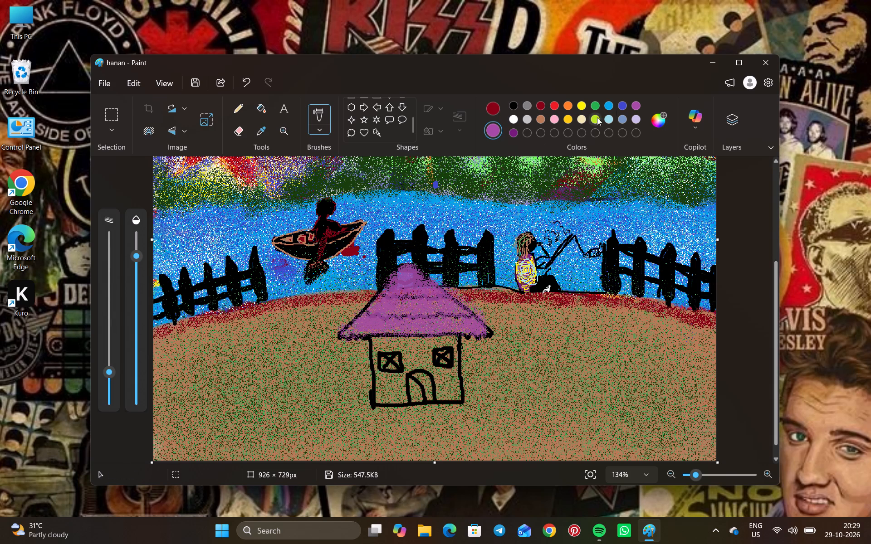
# Spray a golden yellow strip along the top of the house wall, above the left window, using a smaller Airbrush size.
pyautogui.click(571, 119)
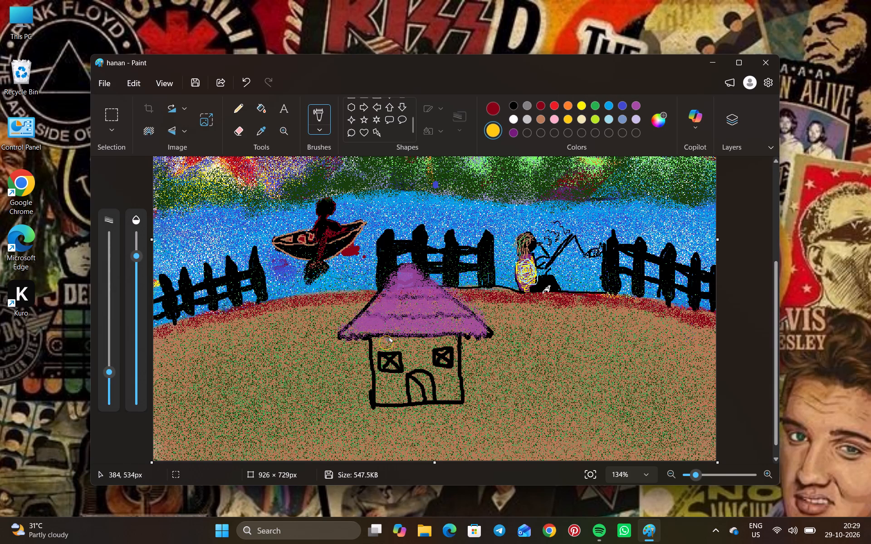
pyautogui.click(385, 343)
pyautogui.click(388, 341)
pyautogui.click(108, 381)
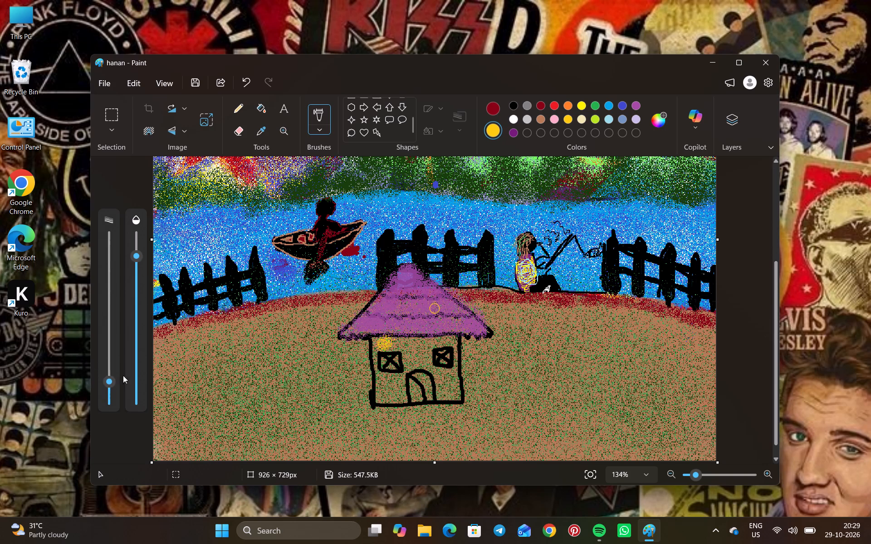
pyautogui.moveTo(382, 345); pyautogui.dragTo(381, 344)
pyautogui.moveTo(381, 344); pyautogui.dragTo(415, 344)
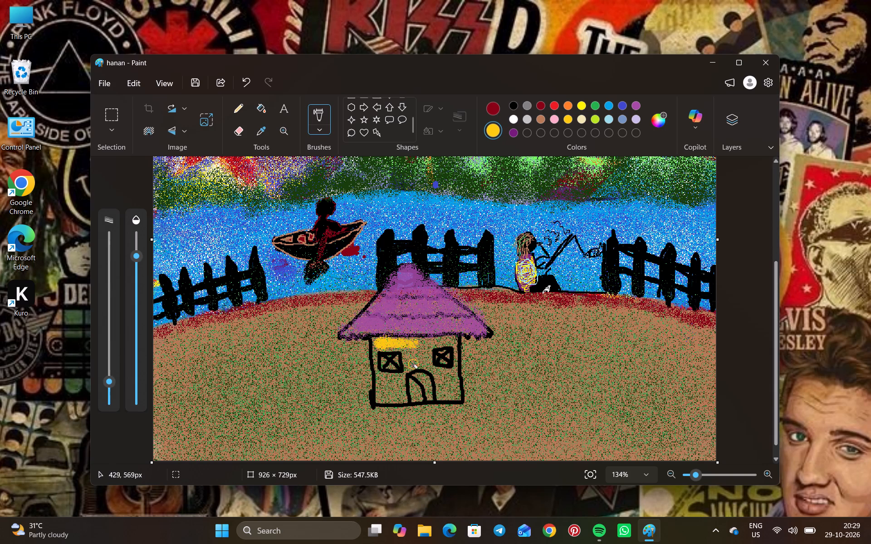
# Spray the wall golden yellow around the left window and down to the base on the left of the door.
pyautogui.keyDown('ctrl'); pyautogui.scroll(5, 403, 387); pyautogui.keyUp('ctrl')
pyautogui.scroll(-2, 399, 393)
pyautogui.scroll(-1, 341, 328)
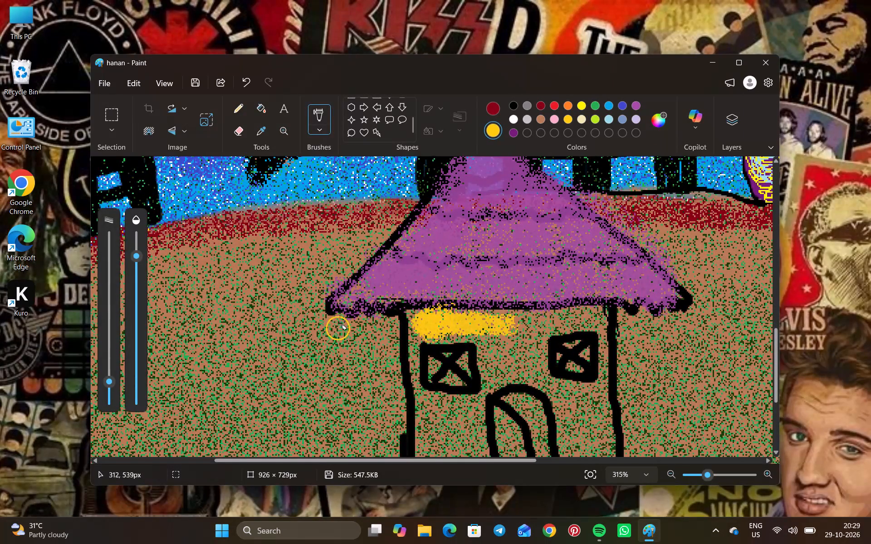
pyautogui.scroll(-1, 338, 333)
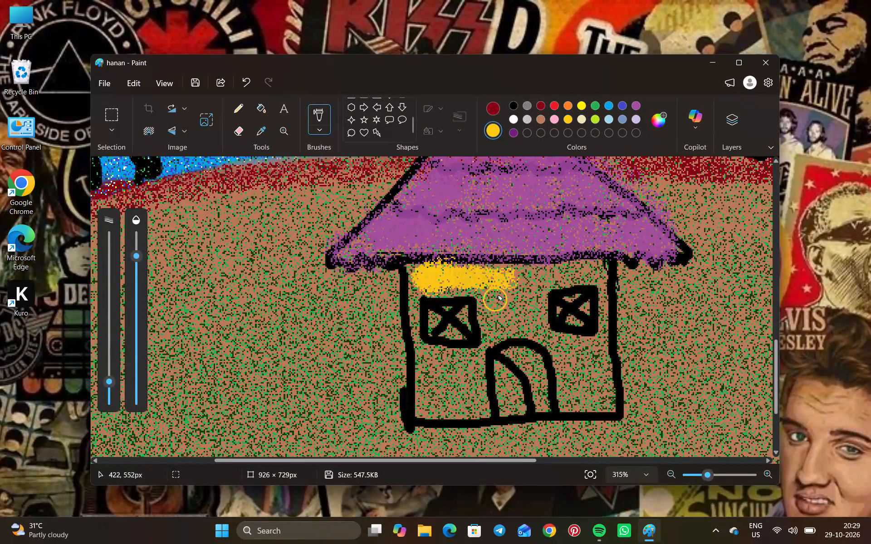
pyautogui.moveTo(495, 301); pyautogui.dragTo(427, 287)
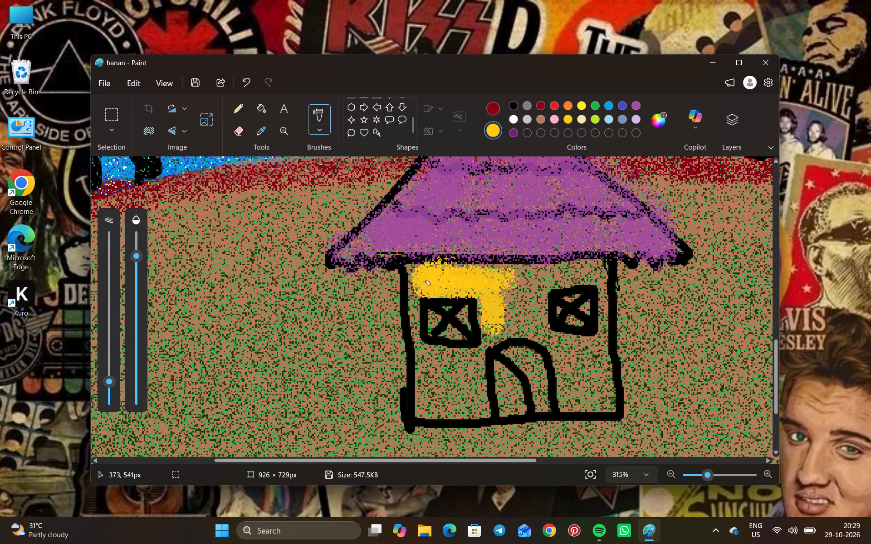
pyautogui.moveTo(413, 289); pyautogui.dragTo(421, 388)
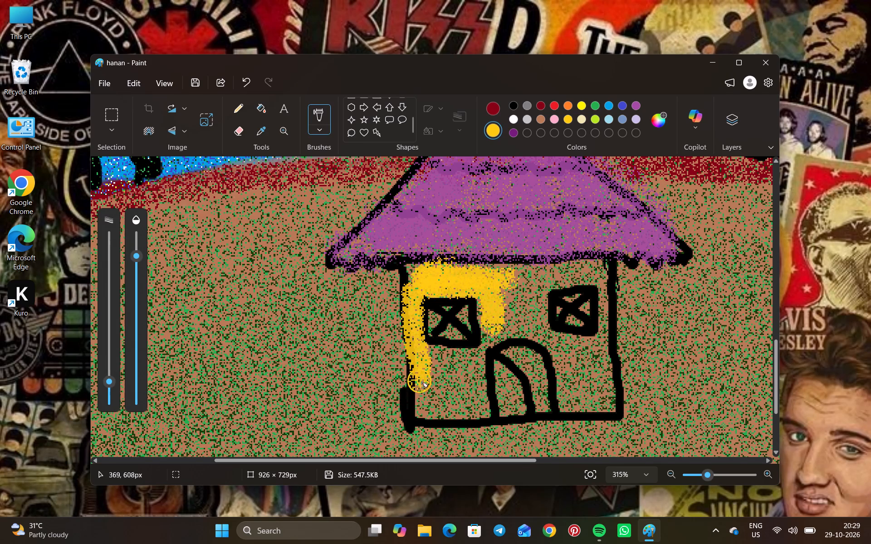
pyautogui.moveTo(421, 388); pyautogui.dragTo(472, 362)
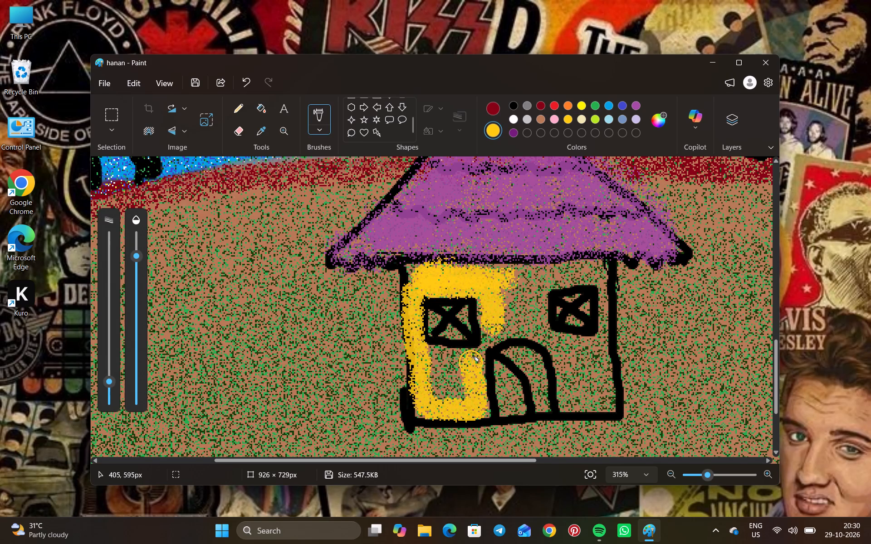
pyautogui.moveTo(472, 362); pyautogui.dragTo(464, 385)
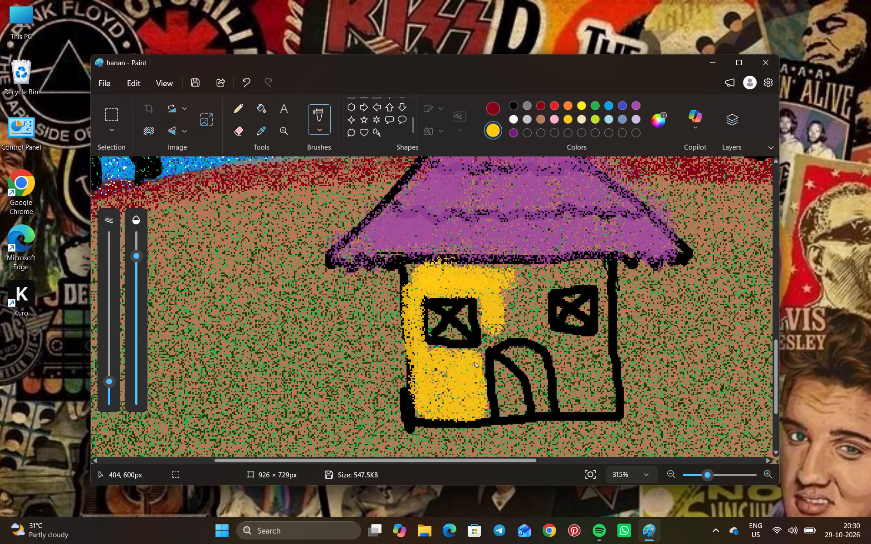
# Spray the rest of the wall golden yellow, above the door, around the right window and down to the base right of the door.
pyautogui.moveTo(478, 363); pyautogui.dragTo(527, 323)
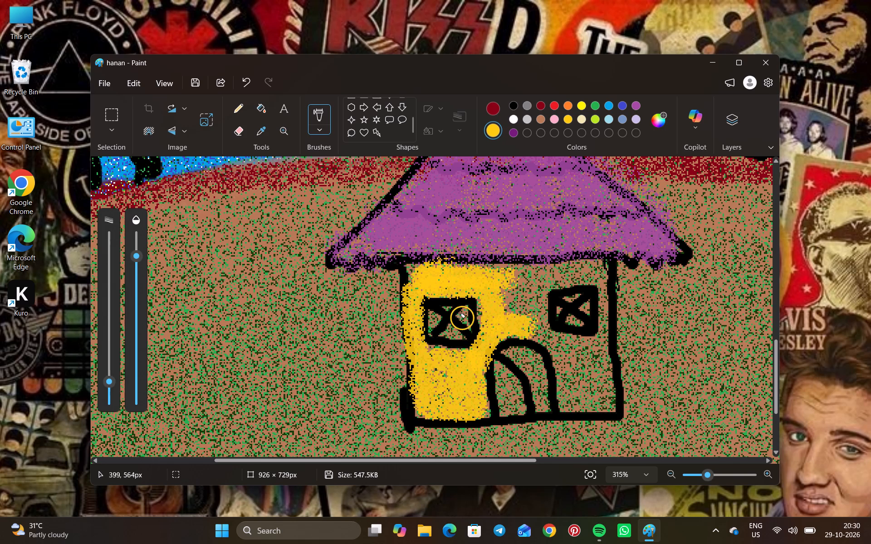
pyautogui.moveTo(515, 311); pyautogui.dragTo(531, 320)
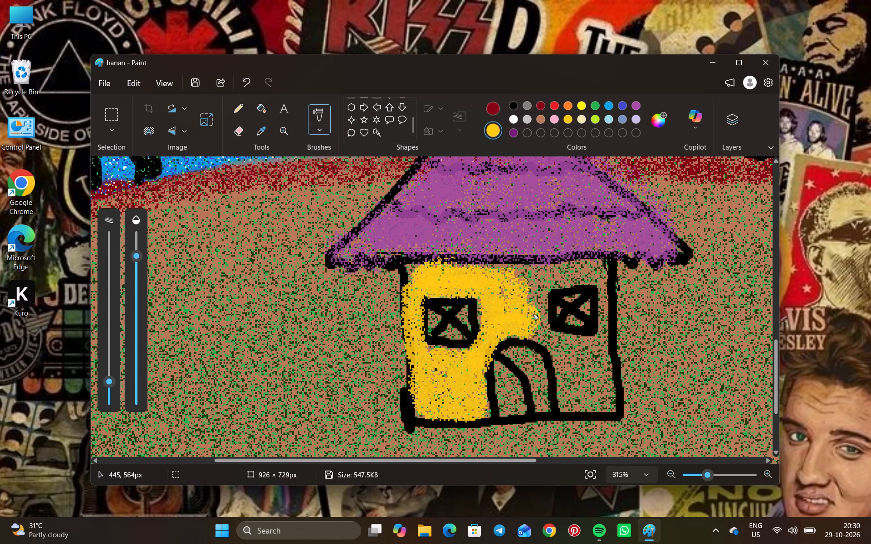
pyautogui.moveTo(531, 320); pyautogui.dragTo(592, 277)
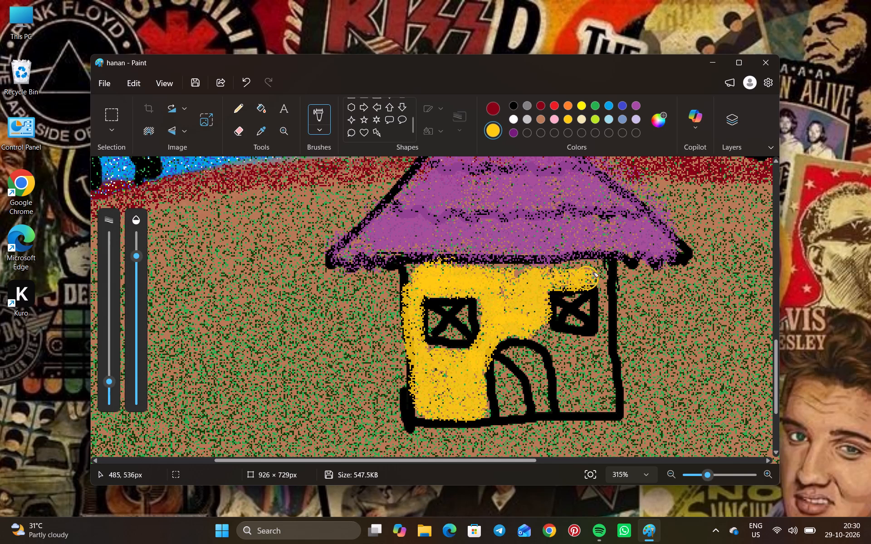
pyautogui.moveTo(592, 277); pyautogui.dragTo(611, 400)
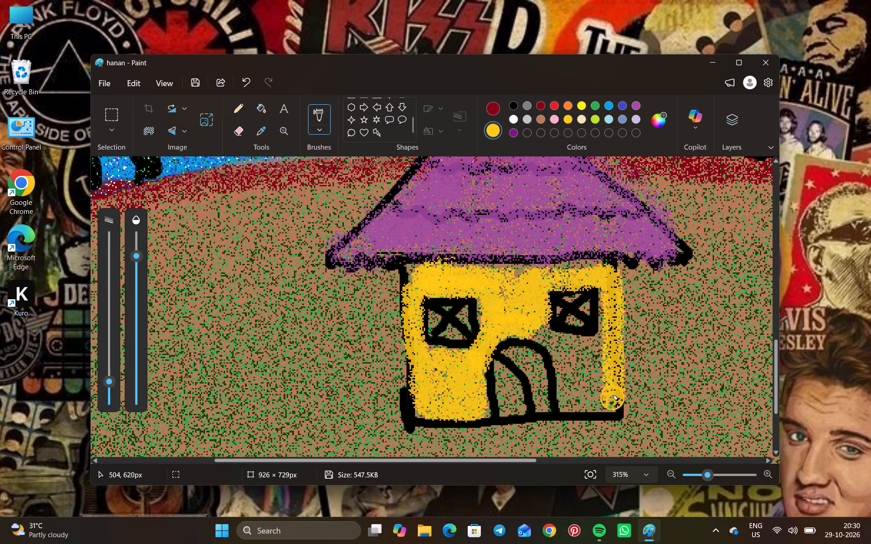
pyautogui.moveTo(611, 400); pyautogui.dragTo(596, 385)
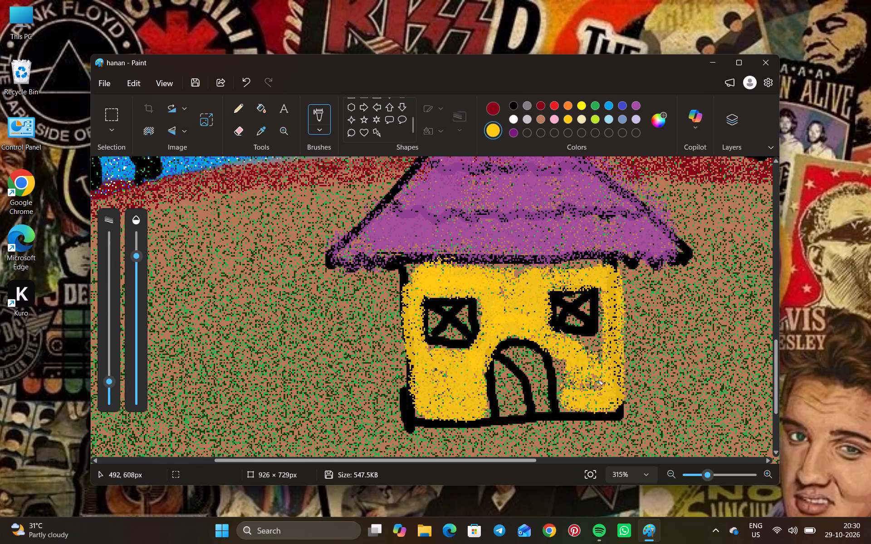
pyautogui.moveTo(596, 385); pyautogui.dragTo(572, 355)
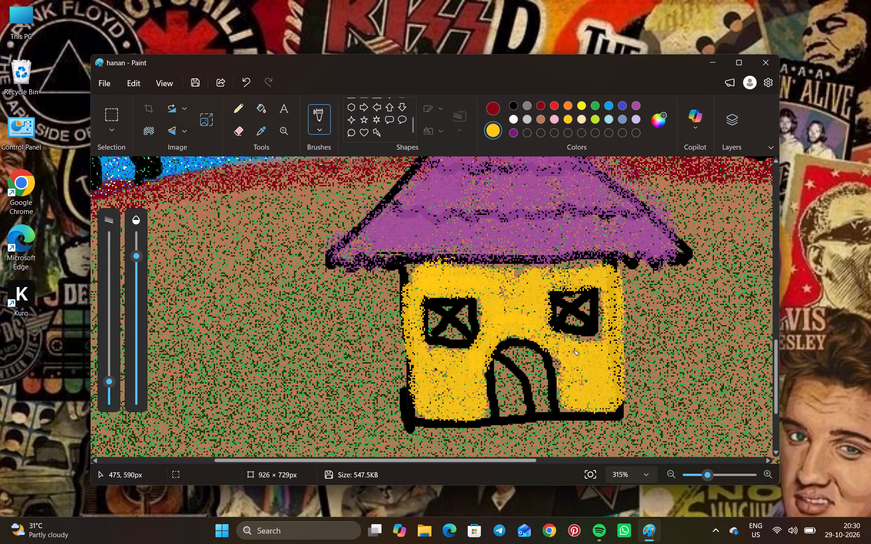
pyautogui.moveTo(572, 355); pyautogui.dragTo(573, 392)
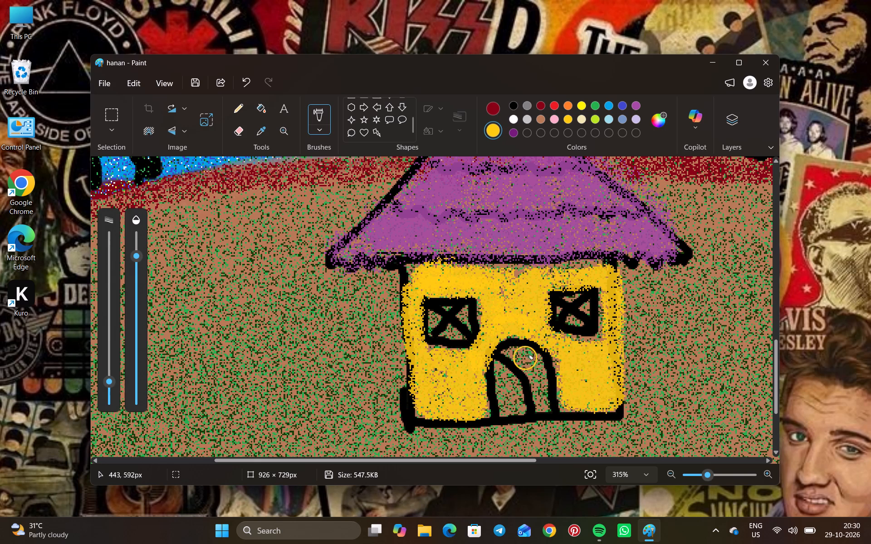
# Spray the left, inner part of the arched door opening solid black with the Airbrush.
pyautogui.click(511, 108)
pyautogui.click(511, 388)
pyautogui.moveTo(503, 372); pyautogui.dragTo(502, 372)
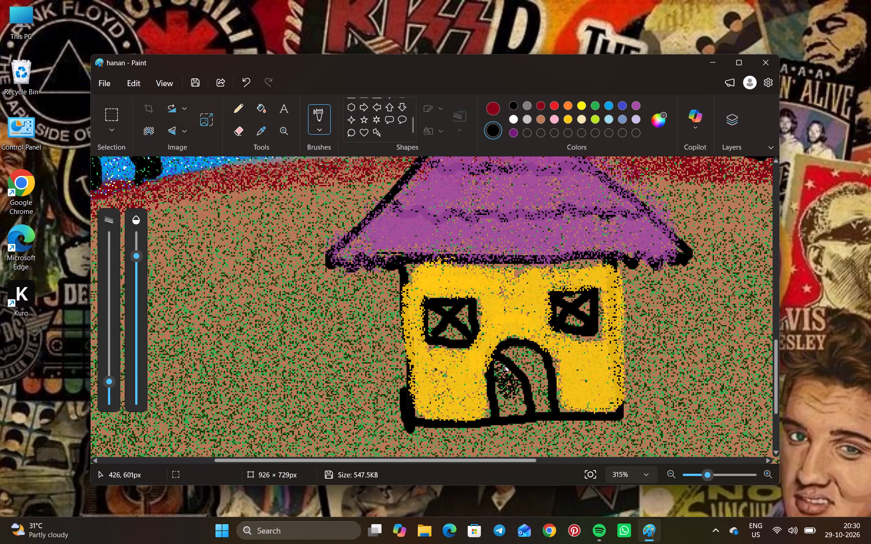
pyautogui.moveTo(502, 372); pyautogui.dragTo(503, 366)
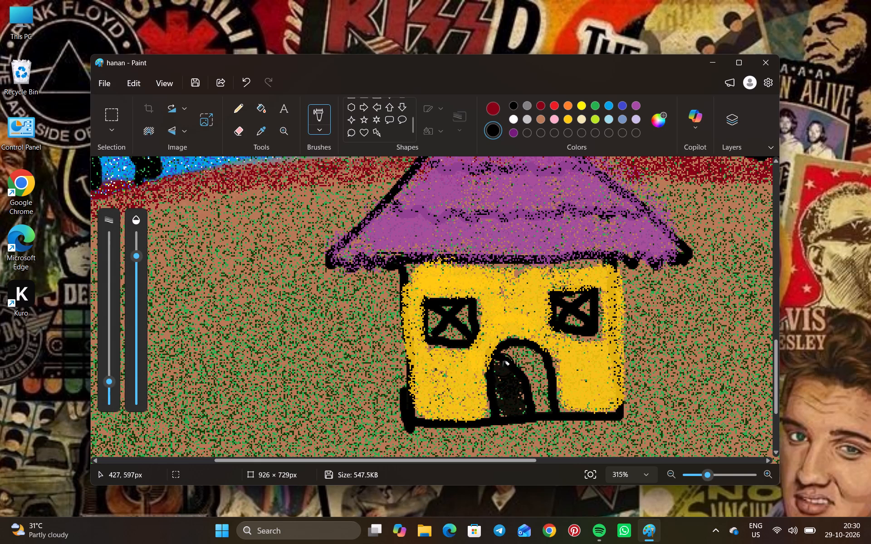
pyautogui.moveTo(503, 366); pyautogui.dragTo(509, 408)
# Retrace the three wavy tile lines across the purple roof in black, using a smaller Airbrush size.
pyautogui.scroll(1, 394, 247)
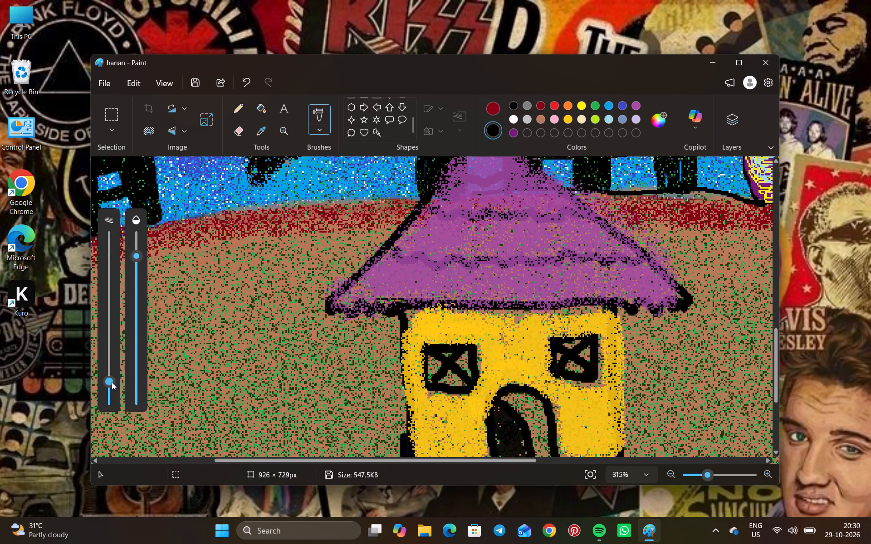
pyautogui.moveTo(112, 382); pyautogui.dragTo(112, 398)
pyautogui.moveTo(388, 257); pyautogui.dragTo(489, 263)
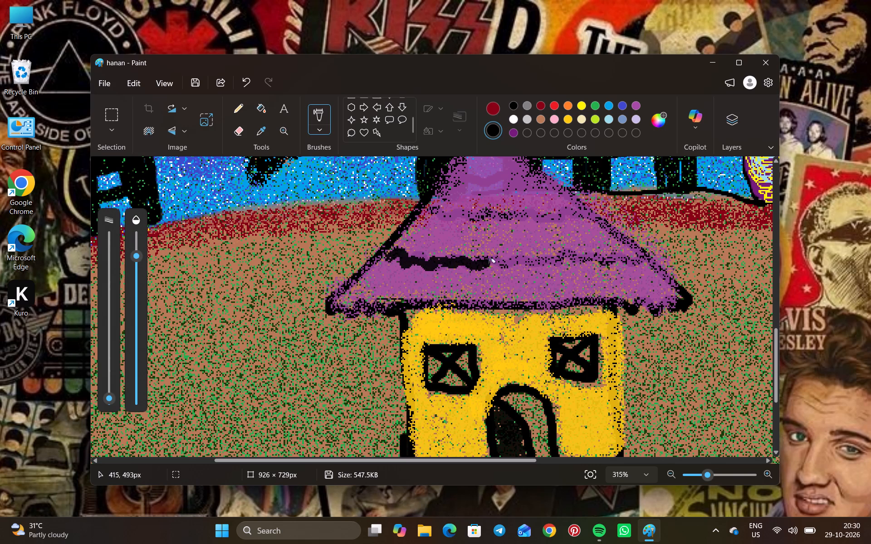
pyautogui.moveTo(489, 263); pyautogui.dragTo(609, 257)
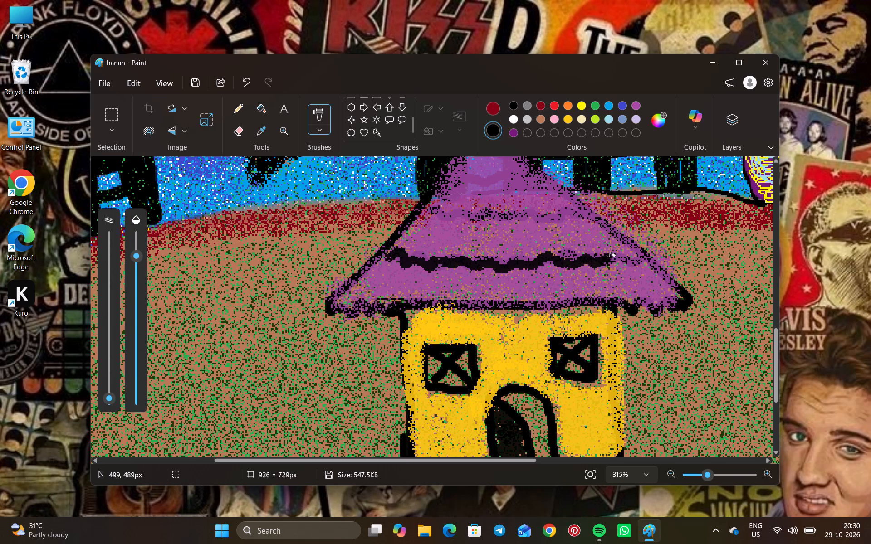
pyautogui.moveTo(609, 257); pyautogui.dragTo(638, 260)
pyautogui.moveTo(419, 219); pyautogui.dragTo(432, 214)
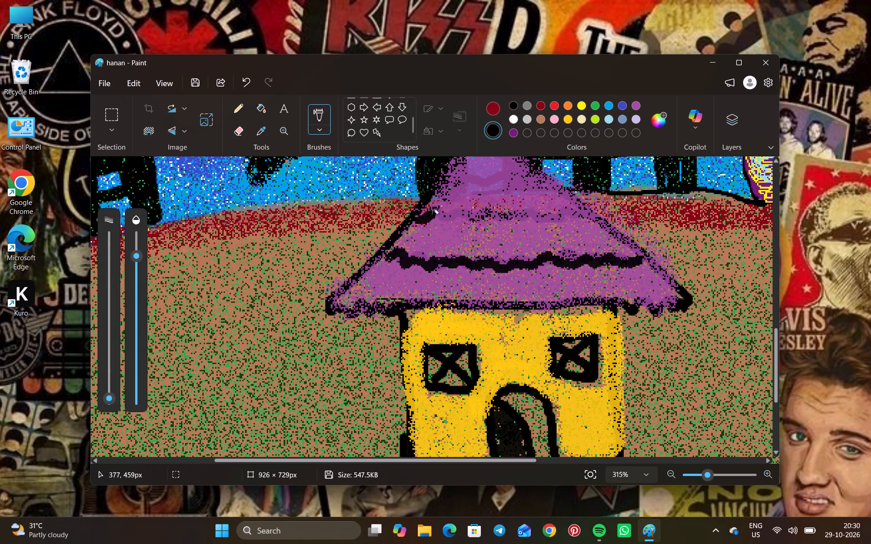
pyautogui.moveTo(432, 214); pyautogui.dragTo(559, 216)
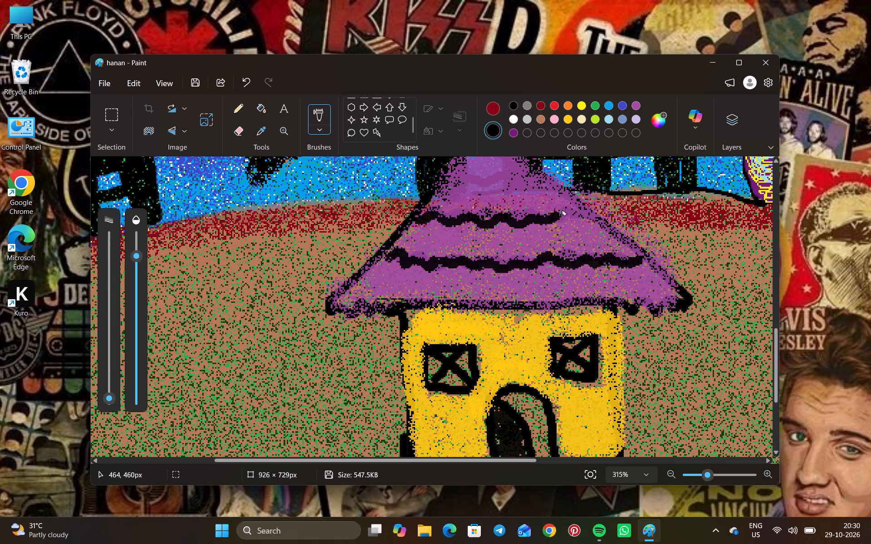
pyautogui.moveTo(559, 216); pyautogui.dragTo(583, 217)
pyautogui.moveTo(441, 184); pyautogui.dragTo(471, 179)
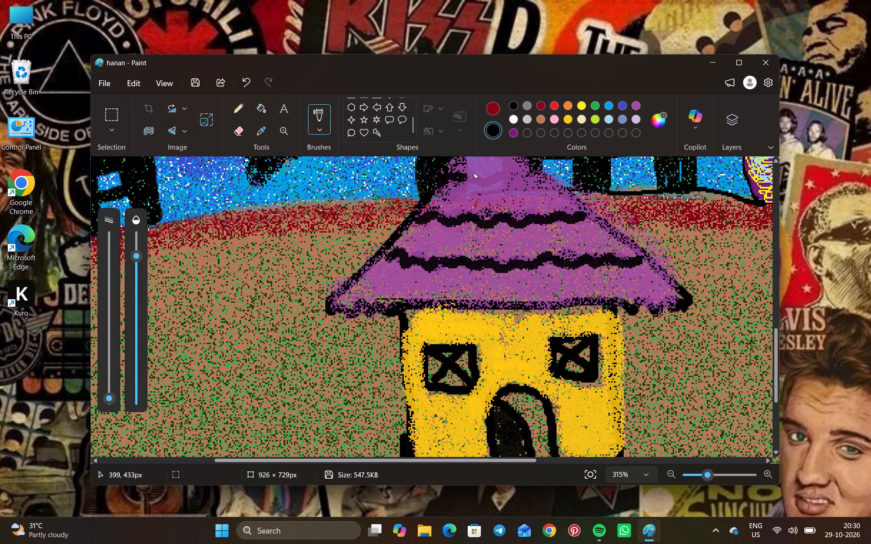
pyautogui.moveTo(471, 179); pyautogui.dragTo(543, 180)
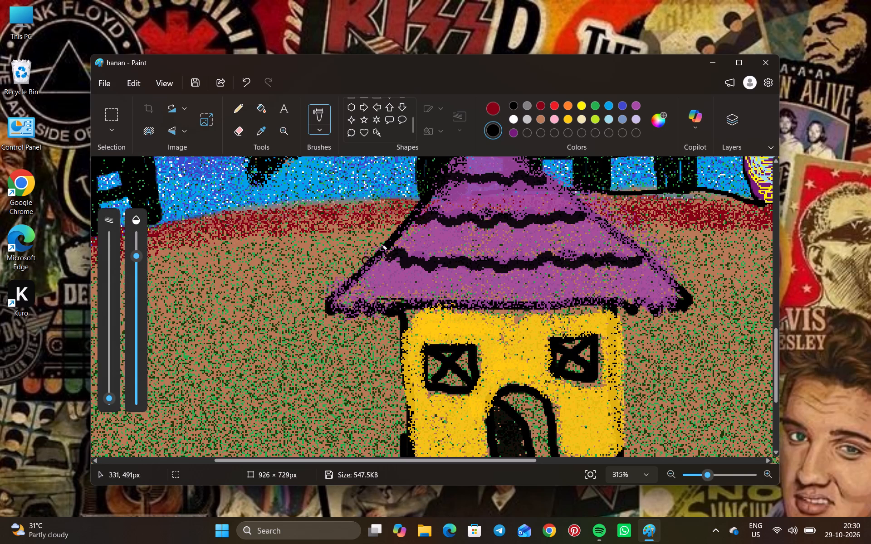
# Retrace the roof outline in black along the left slope, the eaves, the right slope and around the peak.
pyautogui.moveTo(384, 252); pyautogui.dragTo(335, 313)
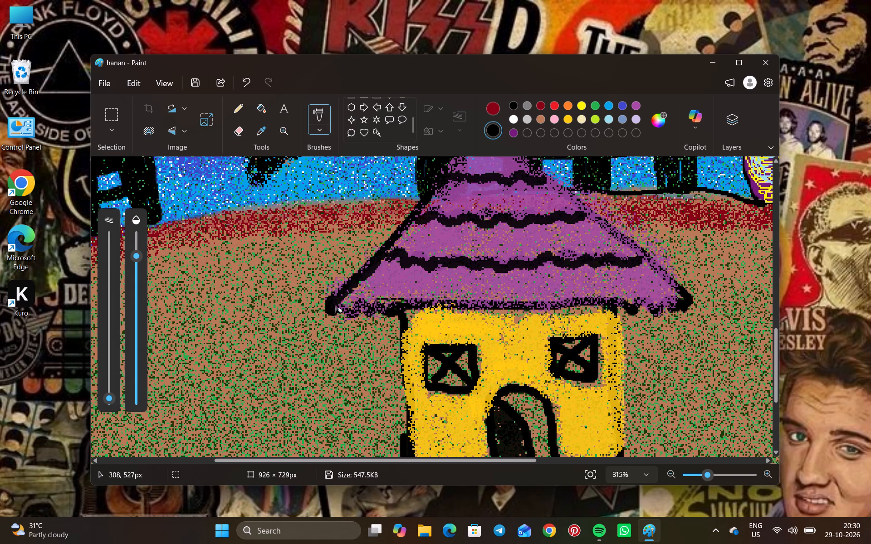
pyautogui.moveTo(335, 313); pyautogui.dragTo(413, 310)
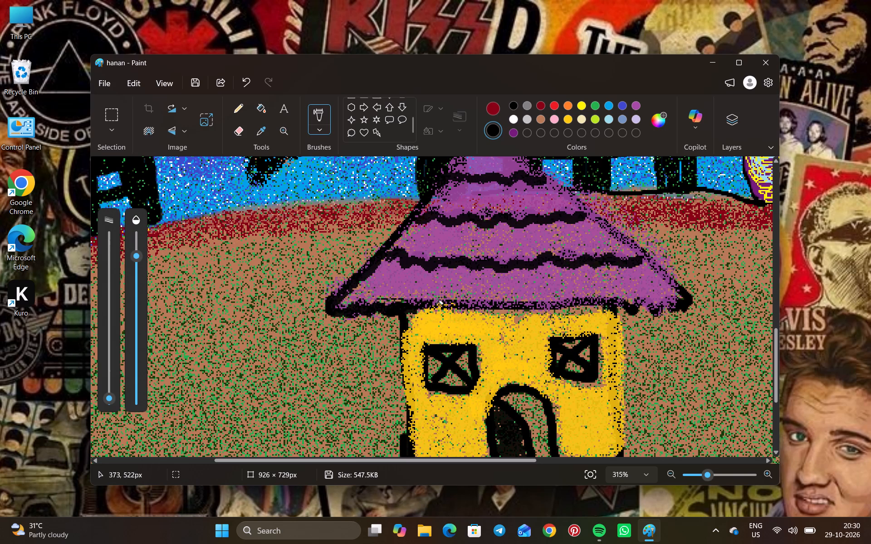
pyautogui.moveTo(465, 305); pyautogui.dragTo(490, 307)
pyautogui.moveTo(450, 301); pyautogui.dragTo(656, 311)
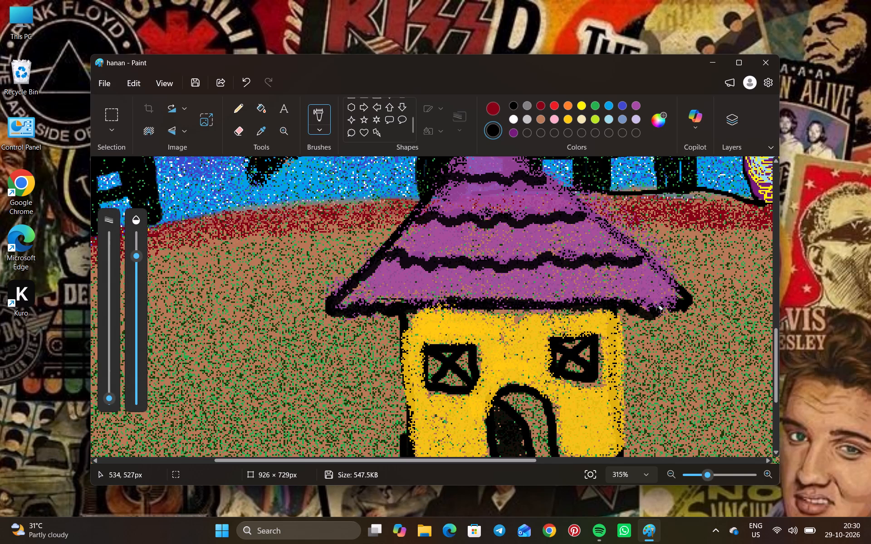
pyautogui.moveTo(656, 311); pyautogui.dragTo(637, 248)
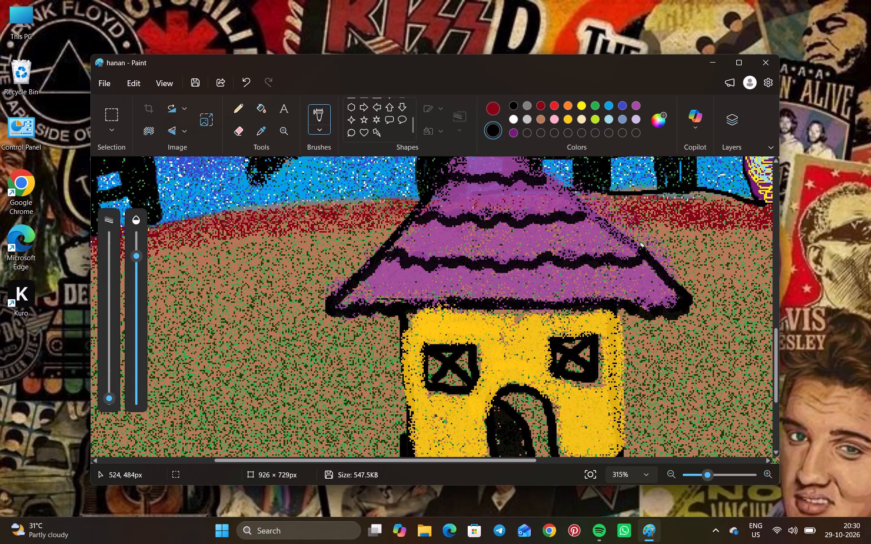
pyautogui.moveTo(637, 248); pyautogui.dragTo(544, 186)
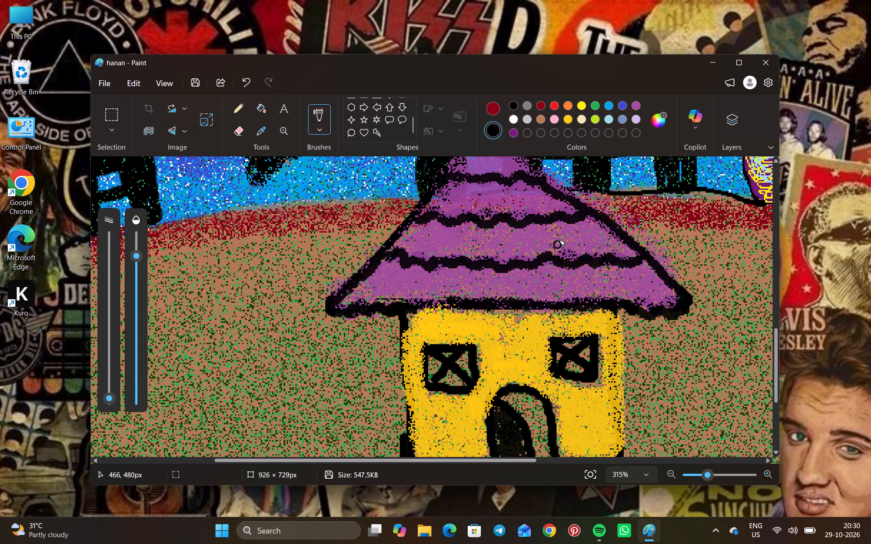
pyautogui.keyDown('ctrl'); pyautogui.scroll(-2, 530, 330); pyautogui.keyUp('ctrl')
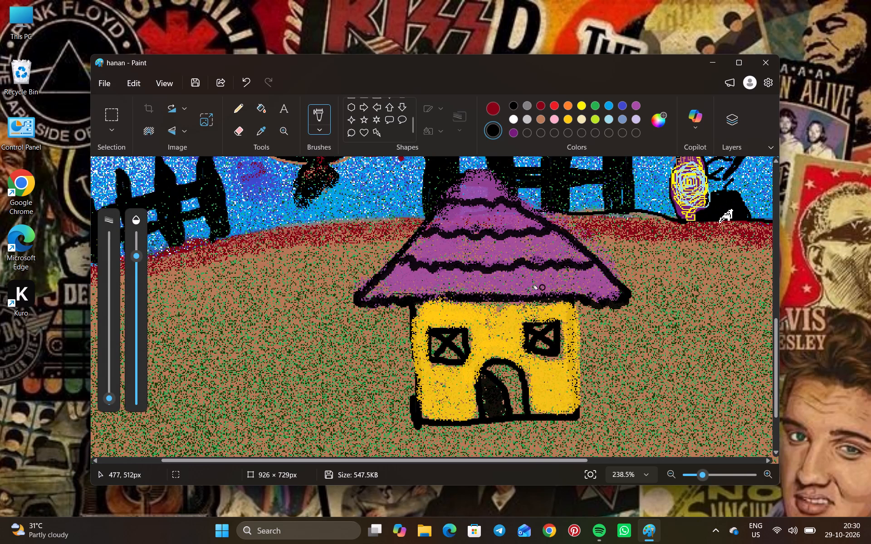
pyautogui.moveTo(442, 200); pyautogui.dragTo(492, 175)
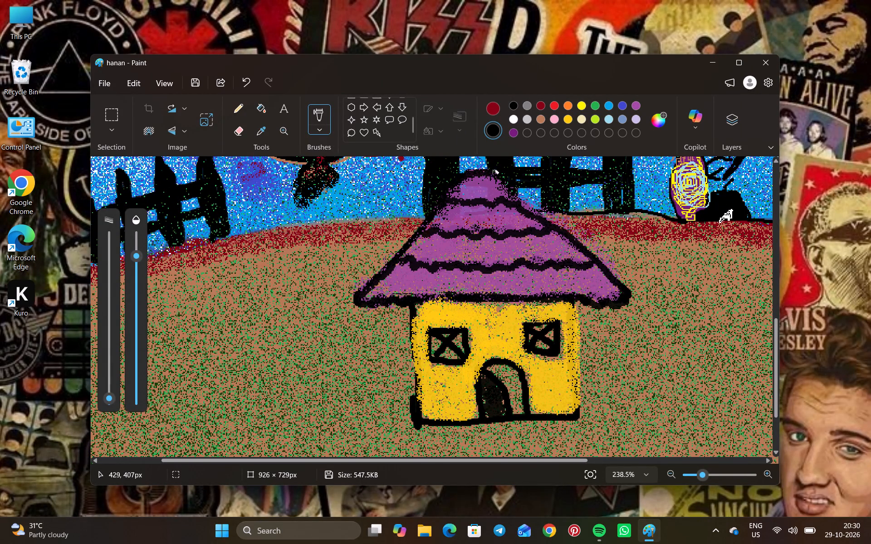
pyautogui.moveTo(492, 175); pyautogui.dragTo(550, 217)
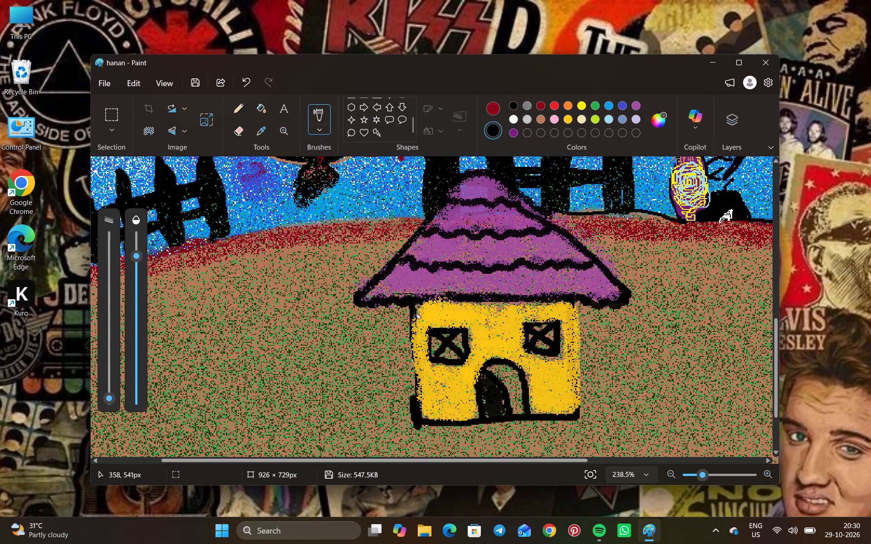
# Retrace the left and right edges of the yellow house wall in black, from the eaves down to the base.
pyautogui.moveTo(413, 321); pyautogui.dragTo(416, 414)
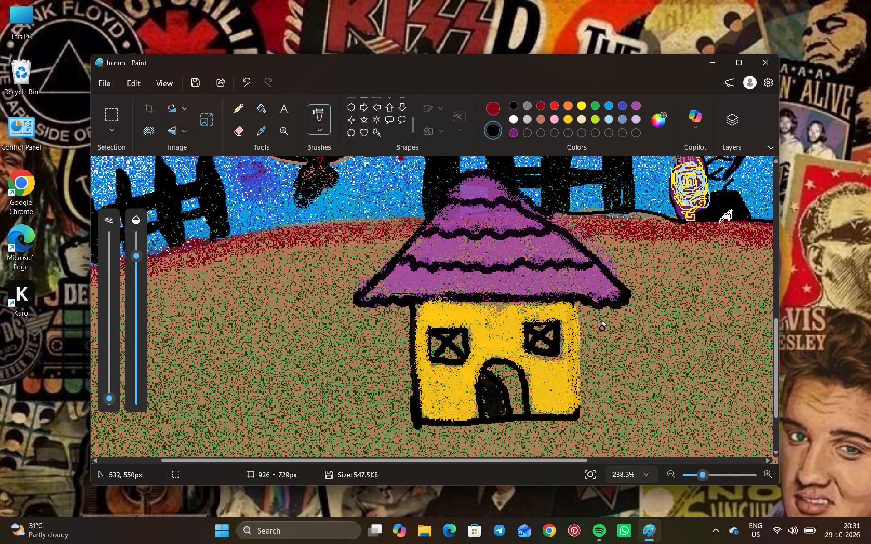
pyautogui.moveTo(577, 303); pyautogui.dragTo(582, 412)
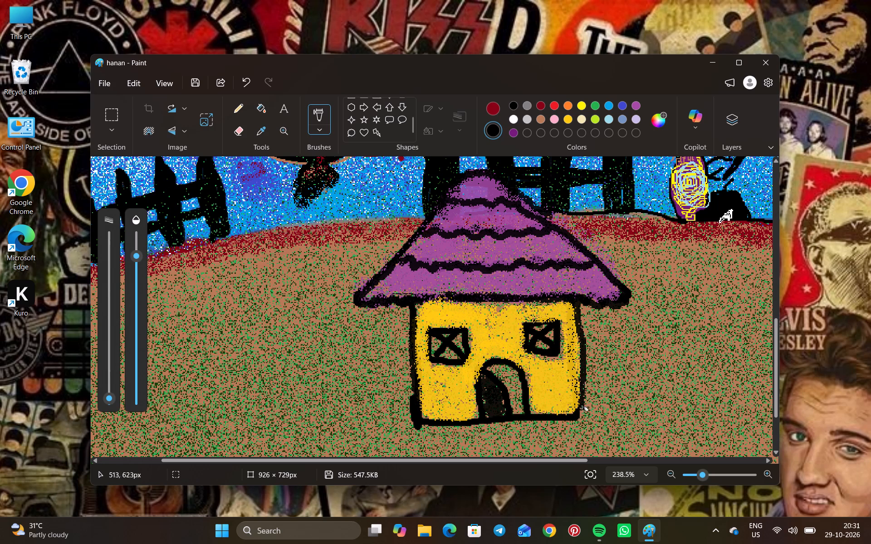
pyautogui.moveTo(582, 412); pyautogui.dragTo(582, 415)
# Examine the house both up close and within the whole landscape to check the overall composition.
pyautogui.scroll(-1, 367, 342)
pyautogui.scroll(2, 381, 377)
pyautogui.scroll(-1, 395, 355)
pyautogui.keyDown('ctrl'); pyautogui.scroll(-7, 385, 389); pyautogui.keyUp('ctrl')
pyautogui.scroll(1, 385, 398)
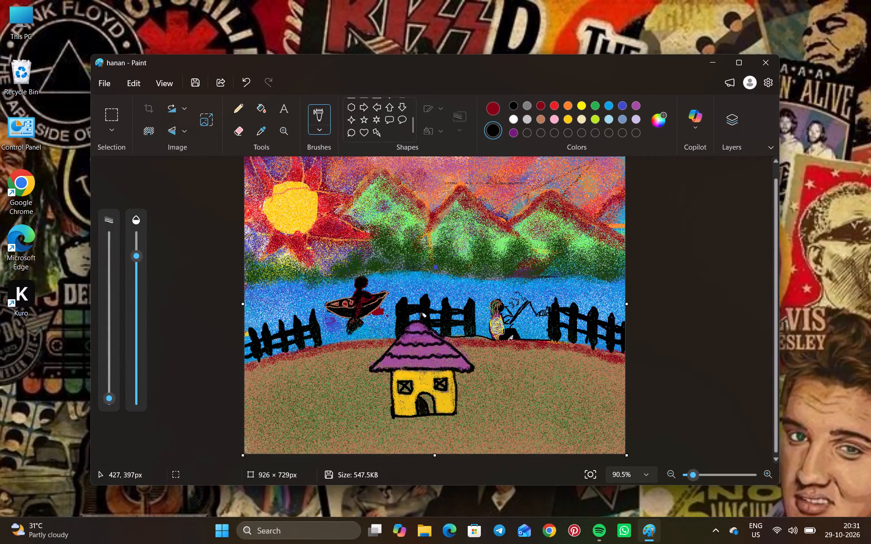
pyautogui.keyDown('ctrl'); pyautogui.scroll(4, 420, 318); pyautogui.keyUp('ctrl')
pyautogui.scroll(-1, 411, 346)
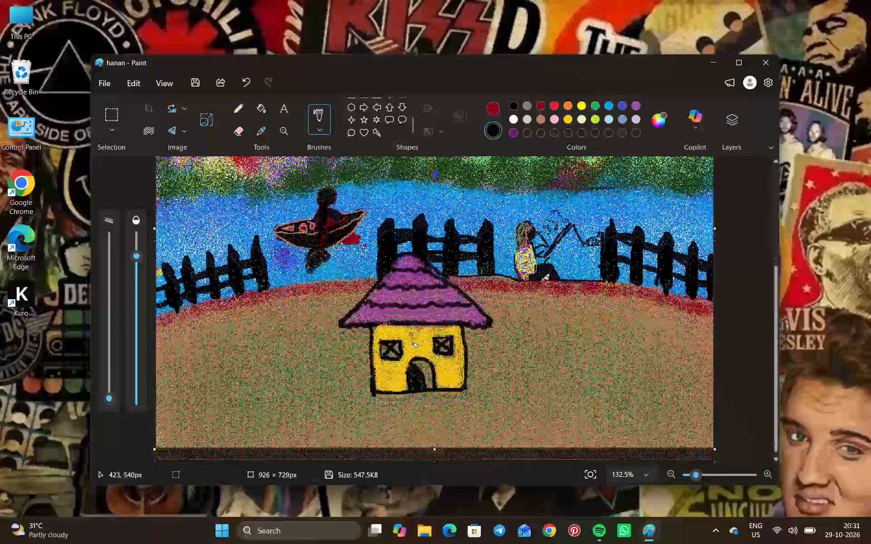
pyautogui.scroll(-1, 411, 348)
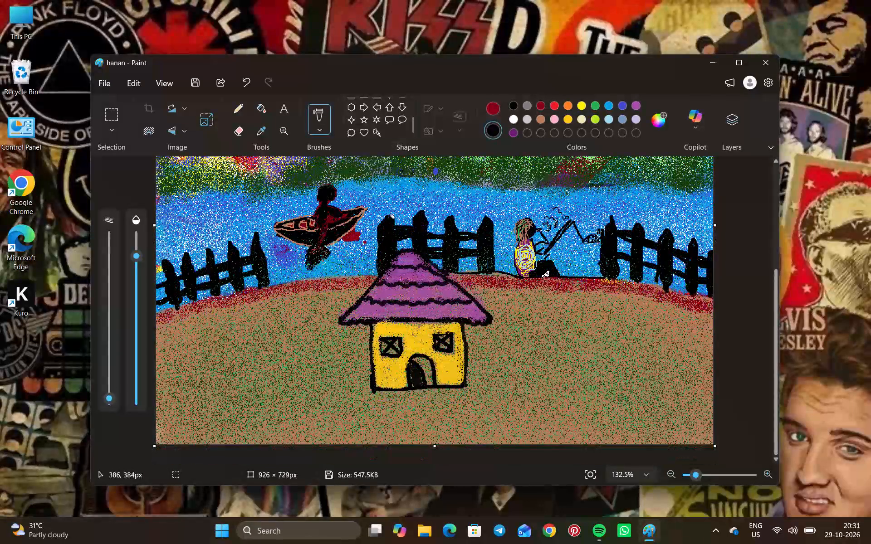
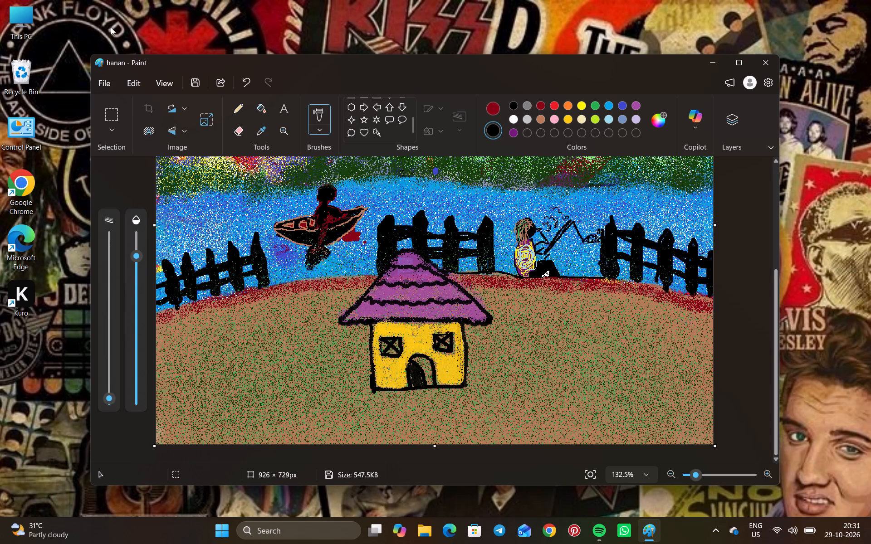
# Using a larger Airbrush in green, spray the start of a bush beside the lower left wall of the house.
pyautogui.keyDown('ctrl'); pyautogui.scroll(-4, 300, 251); pyautogui.keyUp('ctrl')
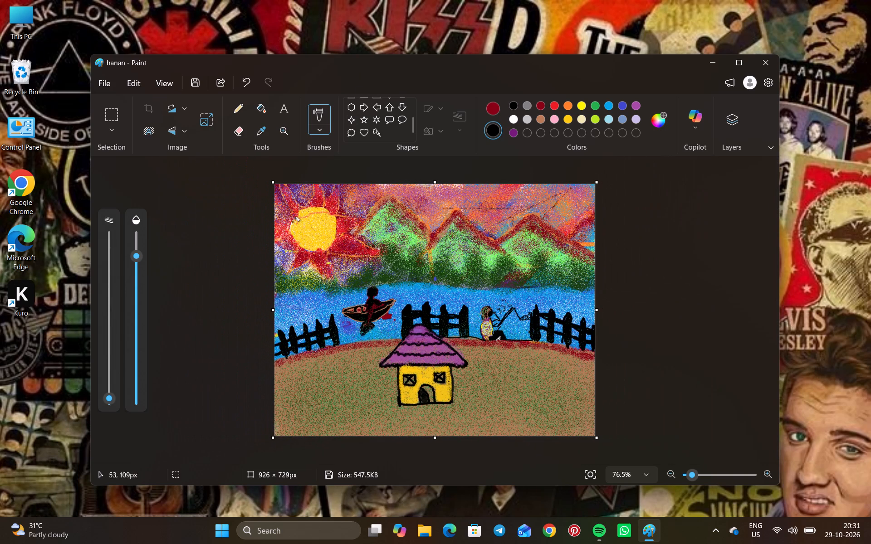
pyautogui.keyDown('ctrl'); pyautogui.scroll(1, 292, 212); pyautogui.keyUp('ctrl')
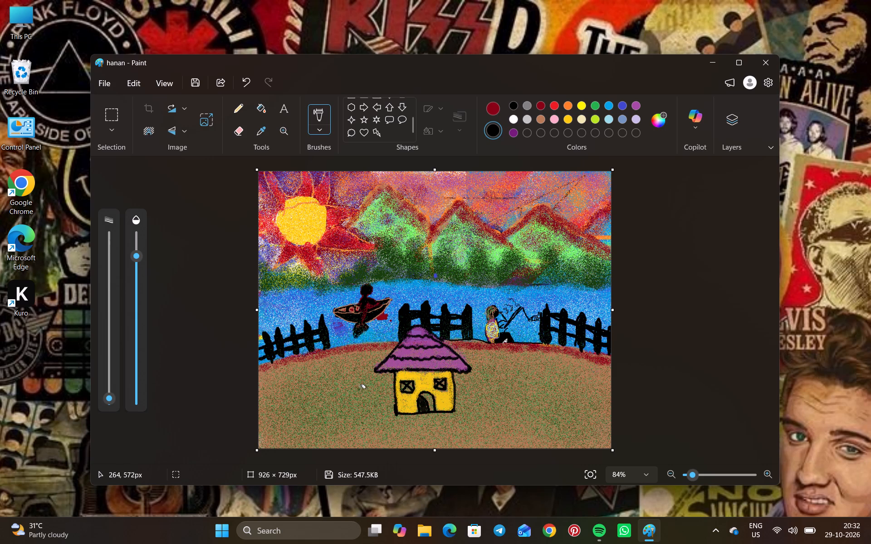
pyautogui.keyDown('ctrl'); pyautogui.scroll(4, 354, 383); pyautogui.keyUp('ctrl')
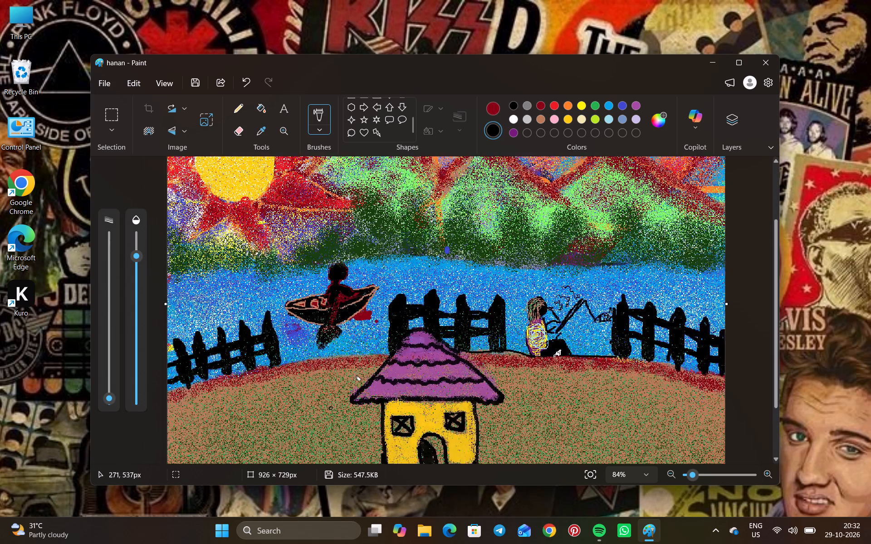
pyautogui.scroll(-1, 352, 379)
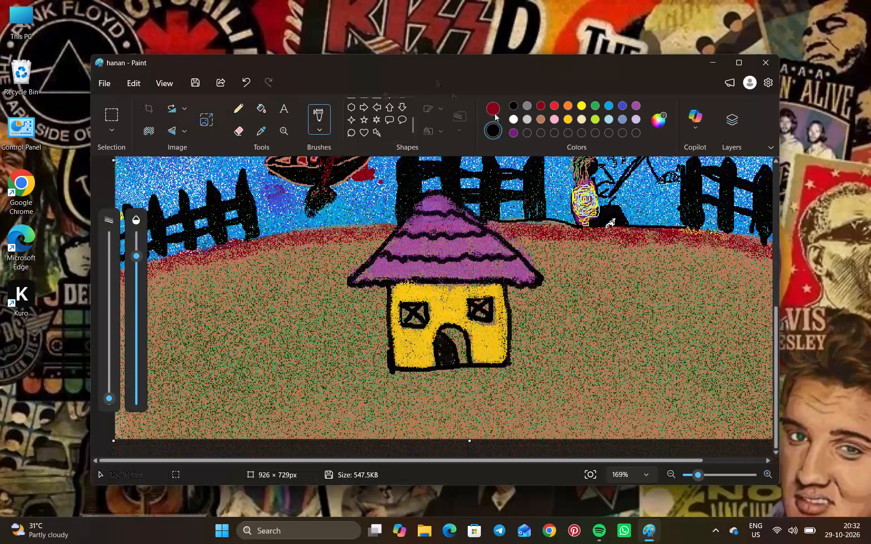
pyautogui.click(599, 106)
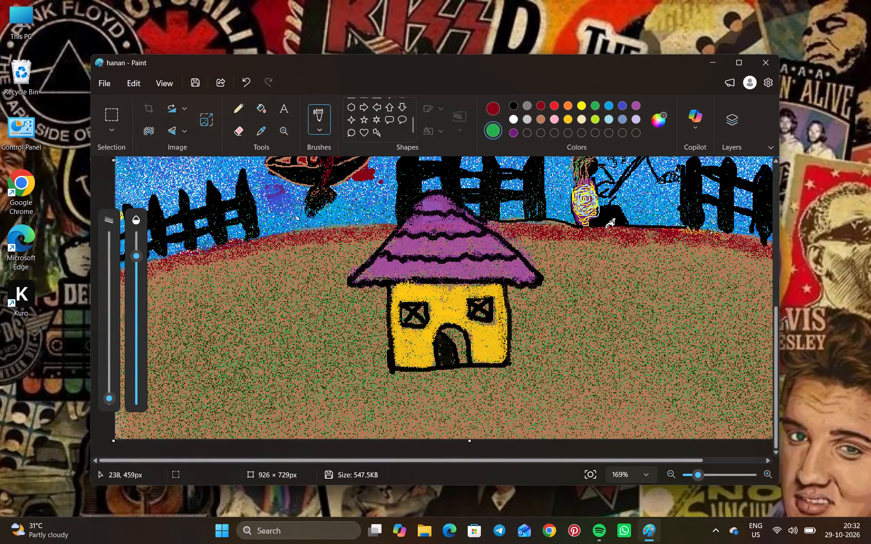
pyautogui.click(325, 127)
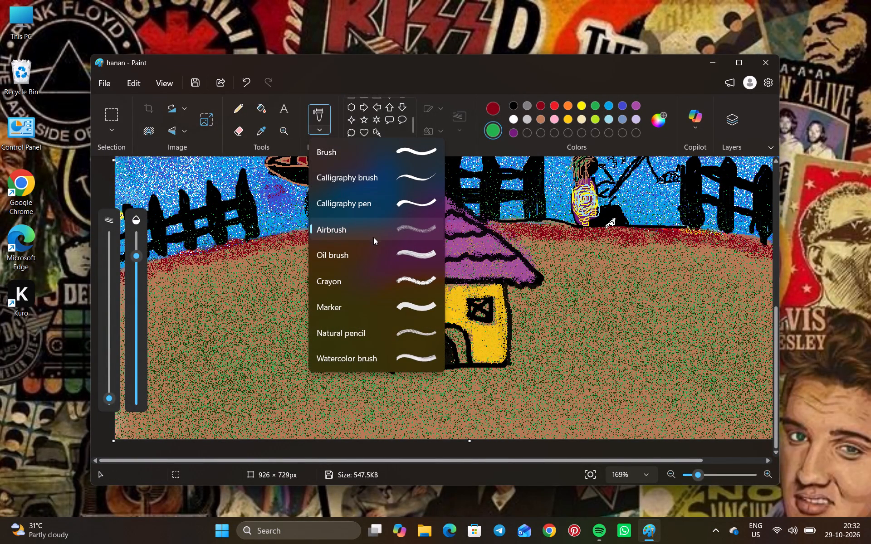
pyautogui.click(362, 233)
pyautogui.moveTo(111, 374); pyautogui.dragTo(108, 369)
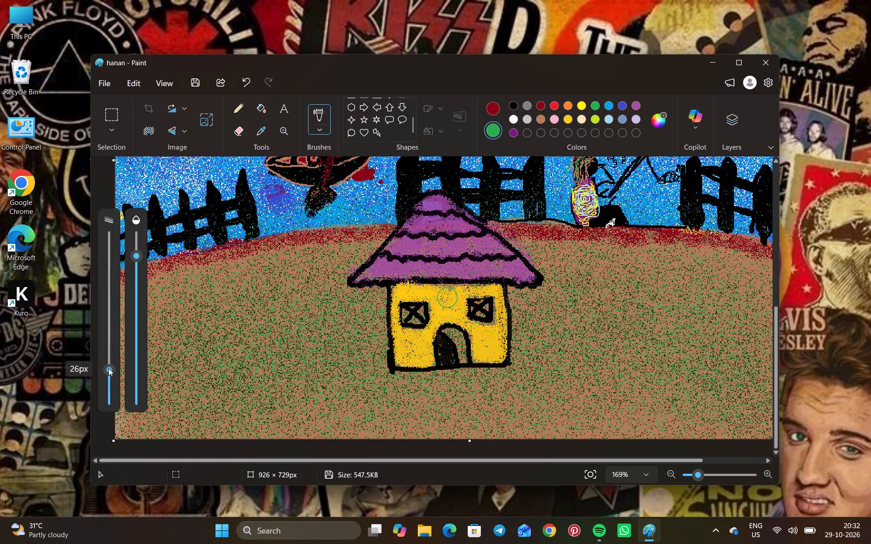
pyautogui.click(108, 365)
pyautogui.click(108, 361)
pyautogui.doubleClick(372, 361)
pyautogui.click(368, 358)
pyautogui.click(369, 355)
pyautogui.moveTo(376, 360); pyautogui.dragTo(377, 366)
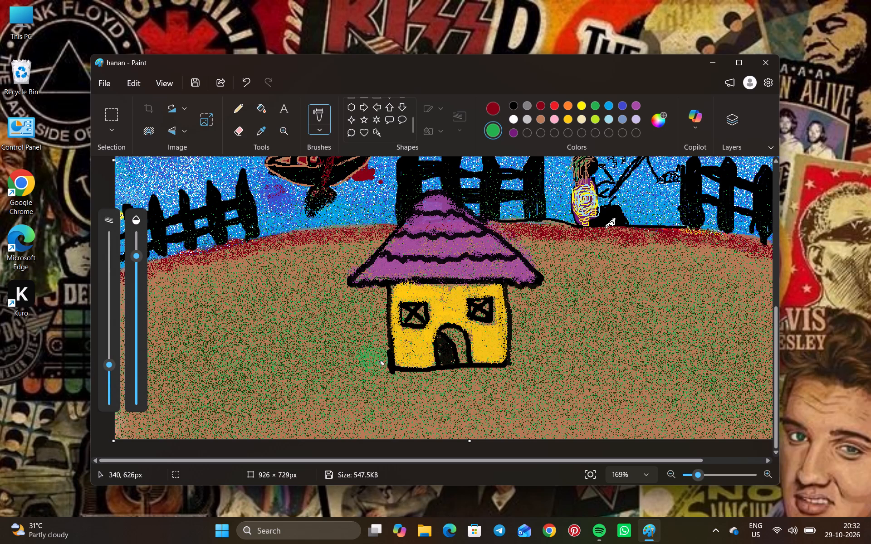
pyautogui.moveTo(377, 366); pyautogui.dragTo(361, 356)
pyautogui.moveTo(362, 357); pyautogui.dragTo(367, 346)
pyautogui.moveTo(367, 340); pyautogui.dragTo(370, 360)
pyautogui.moveTo(364, 365); pyautogui.dragTo(355, 370)
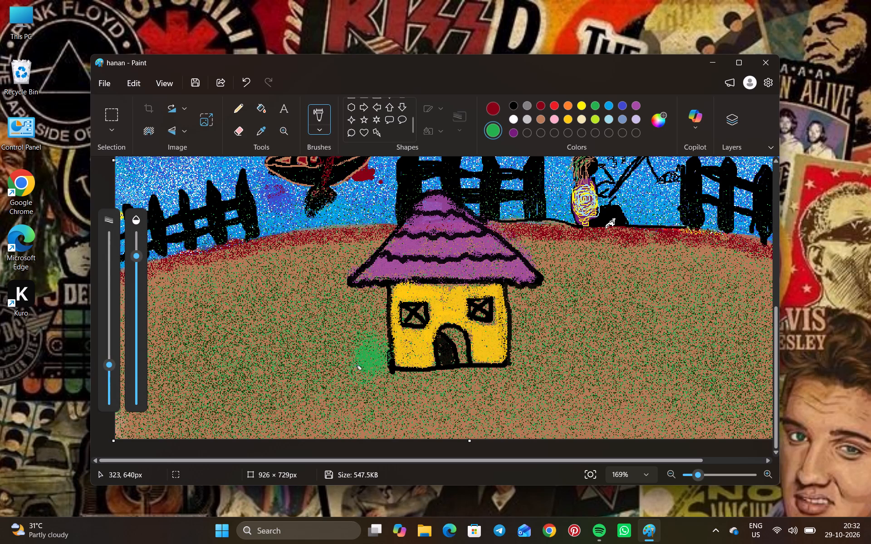
# Extend the green bush left of the house upward along the wall and outward over the ground.
pyautogui.moveTo(355, 370); pyautogui.dragTo(354, 345)
pyautogui.moveTo(365, 339); pyautogui.dragTo(372, 332)
pyautogui.doubleClick(372, 333)
pyautogui.click(365, 329)
pyautogui.moveTo(354, 328); pyautogui.dragTo(358, 329)
pyautogui.click(367, 325)
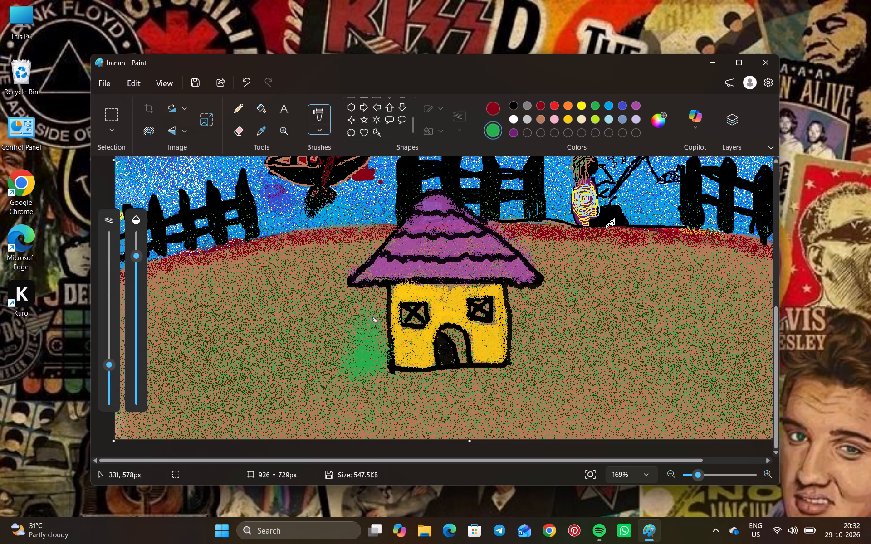
pyautogui.moveTo(375, 324); pyautogui.dragTo(378, 330)
pyautogui.moveTo(362, 355); pyautogui.dragTo(346, 353)
pyautogui.moveTo(340, 348); pyautogui.dragTo(341, 340)
pyautogui.moveTo(341, 335); pyautogui.dragTo(337, 326)
pyautogui.click(334, 325)
pyautogui.moveTo(335, 318); pyautogui.dragTo(340, 342)
pyautogui.click(344, 358)
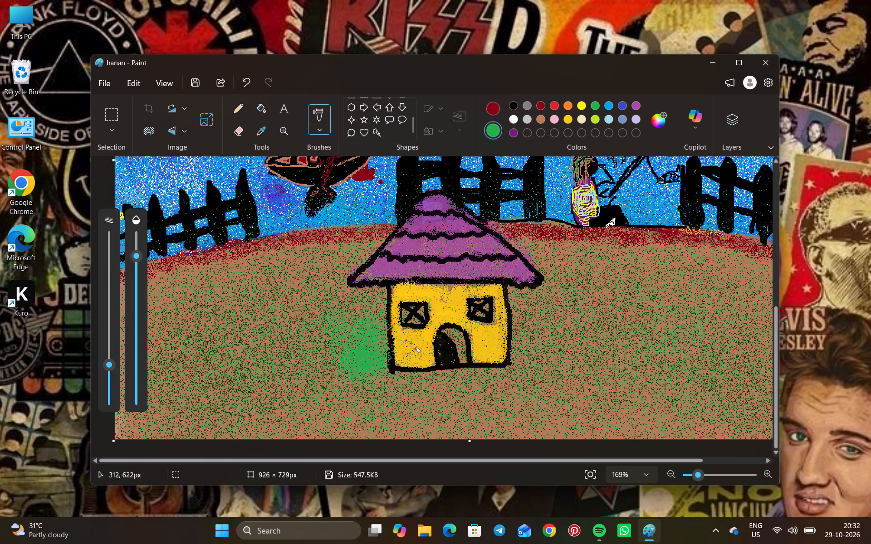
# Spray a matching green bush along the house's right wall, from the base up to just below the eaves.
pyautogui.moveTo(537, 368); pyautogui.dragTo(528, 330)
pyautogui.click(528, 329)
pyautogui.moveTo(527, 326); pyautogui.dragTo(523, 310)
pyautogui.moveTo(523, 308); pyautogui.dragTo(524, 302)
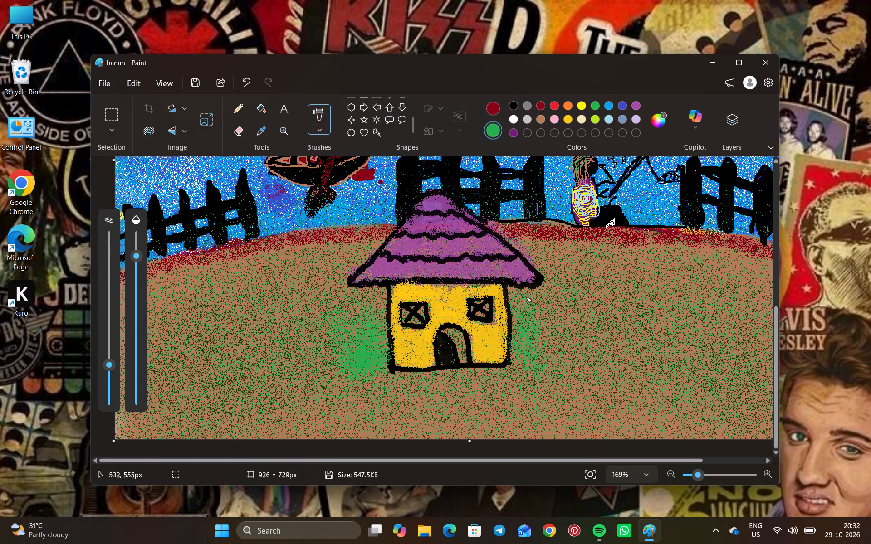
pyautogui.moveTo(524, 302); pyautogui.dragTo(523, 300)
pyautogui.click(522, 299)
pyautogui.moveTo(520, 303); pyautogui.dragTo(537, 340)
pyautogui.moveTo(542, 340); pyautogui.dragTo(552, 332)
pyautogui.moveTo(542, 314); pyautogui.dragTo(539, 301)
pyautogui.moveTo(538, 298); pyautogui.dragTo(551, 316)
pyautogui.moveTo(557, 331); pyautogui.dragTo(560, 335)
# Thicken the middle and lower part of the green bush right of the house.
pyautogui.moveTo(562, 339); pyautogui.dragTo(555, 344)
pyautogui.moveTo(546, 339); pyautogui.dragTo(546, 331)
pyautogui.click(543, 323)
pyautogui.moveTo(544, 324); pyautogui.dragTo(538, 352)
pyautogui.click(535, 364)
pyautogui.moveTo(528, 368); pyautogui.dragTo(531, 363)
pyautogui.moveTo(537, 359); pyautogui.dragTo(548, 353)
pyautogui.click(550, 352)
pyautogui.click(551, 345)
pyautogui.moveTo(547, 340); pyautogui.dragTo(548, 370)
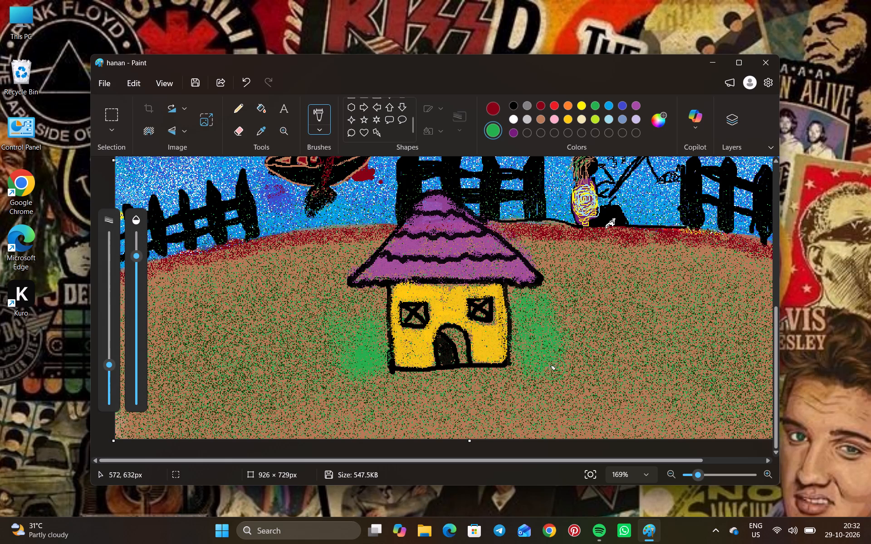
# Extend the right-hand green foliage upward past the eaves and along the right roof slope.
pyautogui.moveTo(548, 370); pyautogui.dragTo(536, 249)
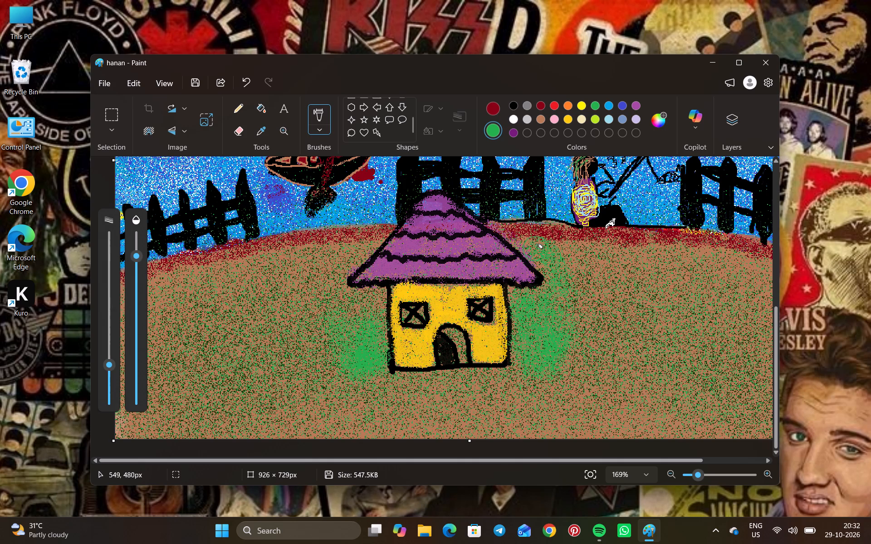
pyautogui.moveTo(536, 249); pyautogui.dragTo(544, 267)
pyautogui.moveTo(521, 243); pyautogui.dragTo(517, 238)
pyautogui.moveTo(510, 234); pyautogui.dragTo(535, 269)
# Fill out the left bush with more green up to the eaves, along the left roof slope and around its outer edge.
pyautogui.moveTo(364, 302); pyautogui.dragTo(373, 301)
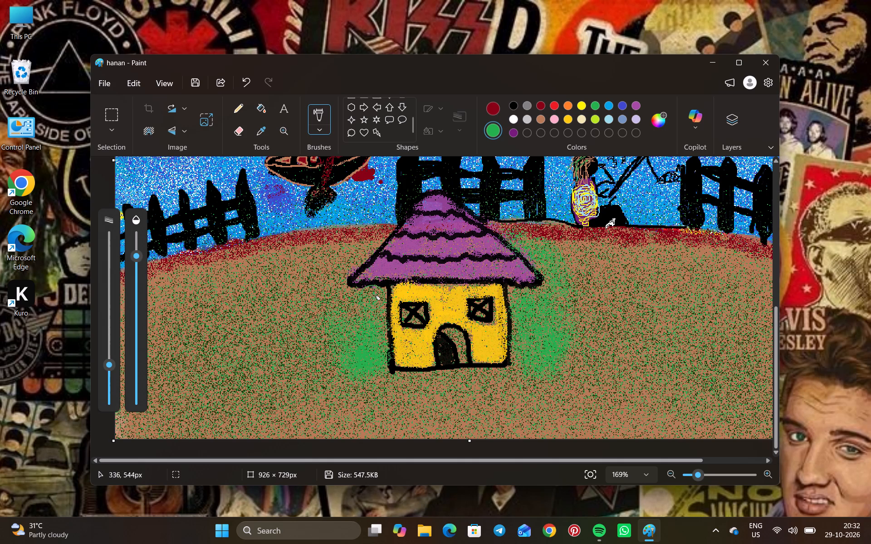
pyautogui.moveTo(373, 301); pyautogui.dragTo(358, 318)
pyautogui.moveTo(355, 310); pyautogui.dragTo(355, 302)
pyautogui.moveTo(376, 241); pyautogui.dragTo(361, 253)
pyautogui.moveTo(347, 280); pyautogui.dragTo(330, 296)
pyautogui.moveTo(323, 340); pyautogui.dragTo(331, 345)
pyautogui.click(348, 337)
pyautogui.click(342, 311)
pyautogui.moveTo(342, 310); pyautogui.dragTo(342, 330)
pyautogui.moveTo(356, 352); pyautogui.dragTo(363, 367)
pyautogui.moveTo(357, 367); pyautogui.dragTo(350, 353)
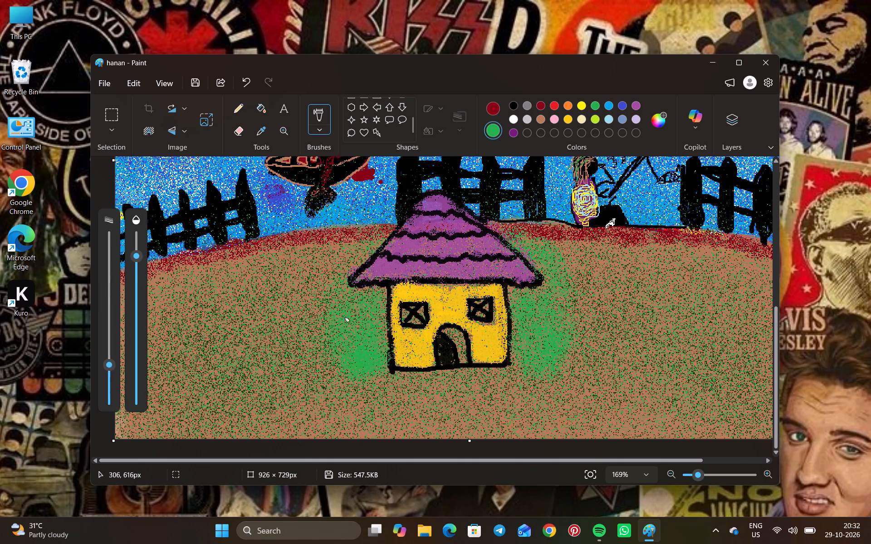
pyautogui.moveTo(343, 321); pyautogui.dragTo(348, 307)
# Spray black shading on the lower outer side of the left bush, reducing the Airbrush size for smaller dabs.
pyautogui.click(516, 104)
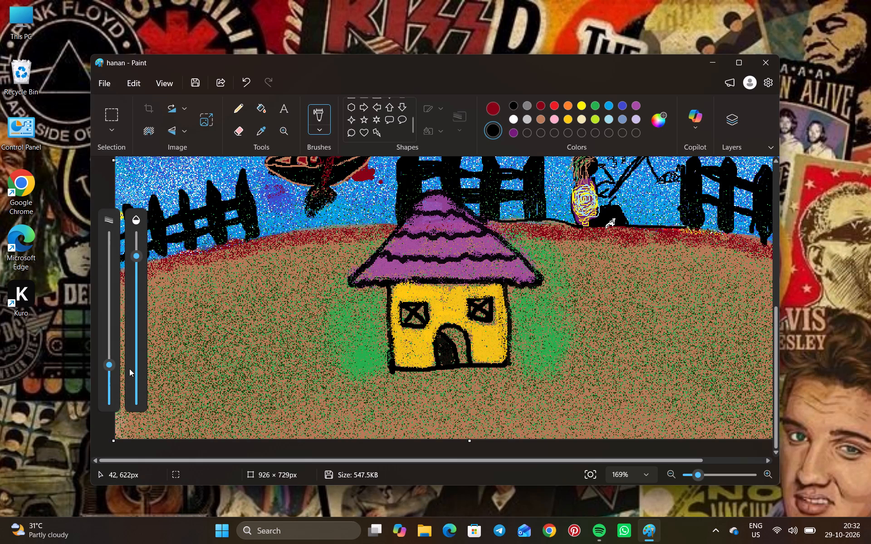
pyautogui.moveTo(333, 360); pyautogui.dragTo(328, 358)
pyautogui.click(304, 341)
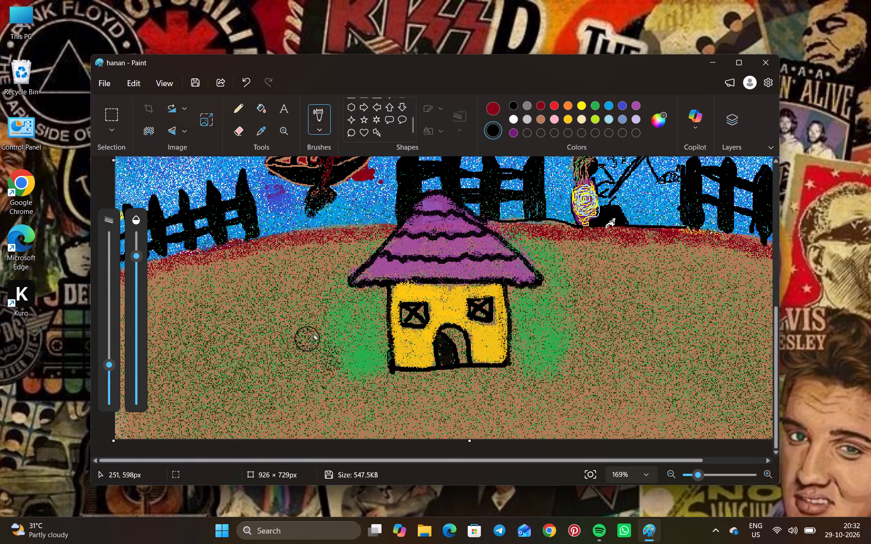
pyautogui.click(331, 352)
pyautogui.click(115, 380)
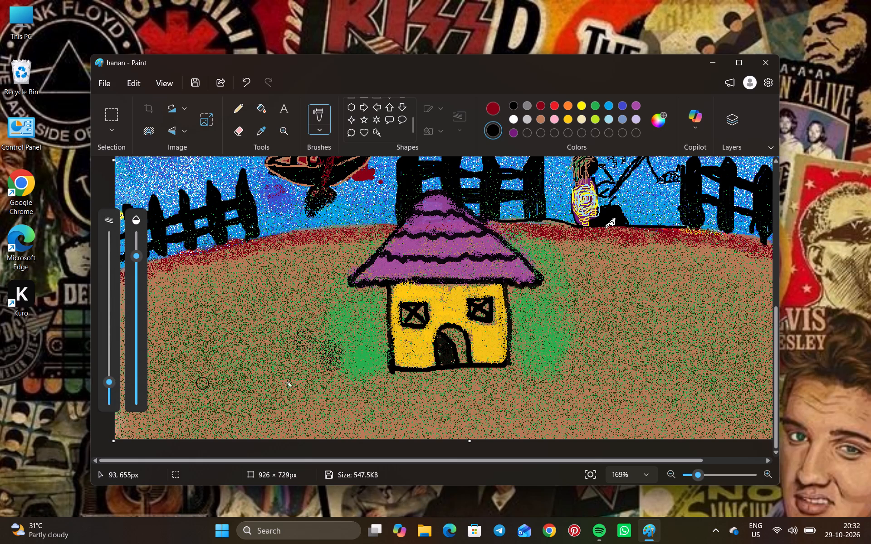
pyautogui.click(339, 376)
pyautogui.click(330, 367)
pyautogui.moveTo(329, 355); pyautogui.dragTo(331, 351)
pyautogui.click(334, 349)
pyautogui.click(347, 356)
pyautogui.moveTo(348, 355); pyautogui.dragTo(353, 356)
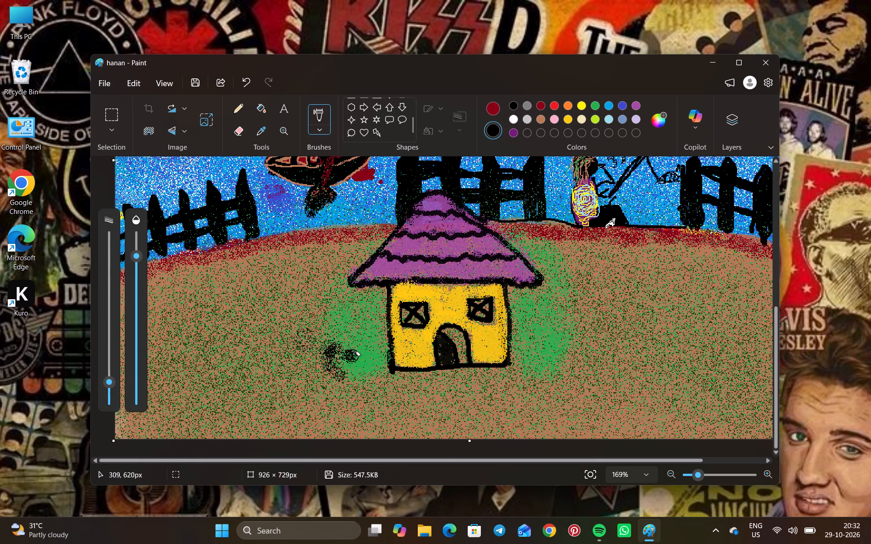
# Dab black leaf shadows across the middle of the left bush to the house wall and along its base.
pyautogui.moveTo(353, 356); pyautogui.dragTo(352, 356)
pyautogui.moveTo(354, 356); pyautogui.dragTo(354, 351)
pyautogui.click(354, 348)
pyautogui.moveTo(352, 342); pyautogui.dragTo(357, 336)
pyautogui.click(364, 344)
pyautogui.click(369, 346)
pyautogui.click(372, 347)
pyautogui.moveTo(373, 348); pyautogui.dragTo(374, 344)
pyautogui.moveTo(375, 331); pyautogui.dragTo(376, 330)
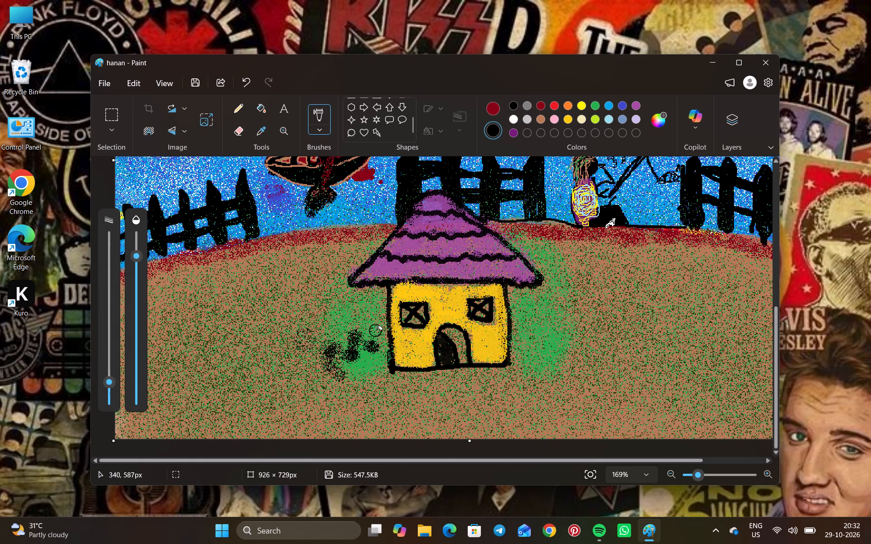
pyautogui.moveTo(376, 330); pyautogui.dragTo(380, 325)
pyautogui.moveTo(382, 326); pyautogui.dragTo(387, 330)
pyautogui.click(352, 377)
pyautogui.click(362, 377)
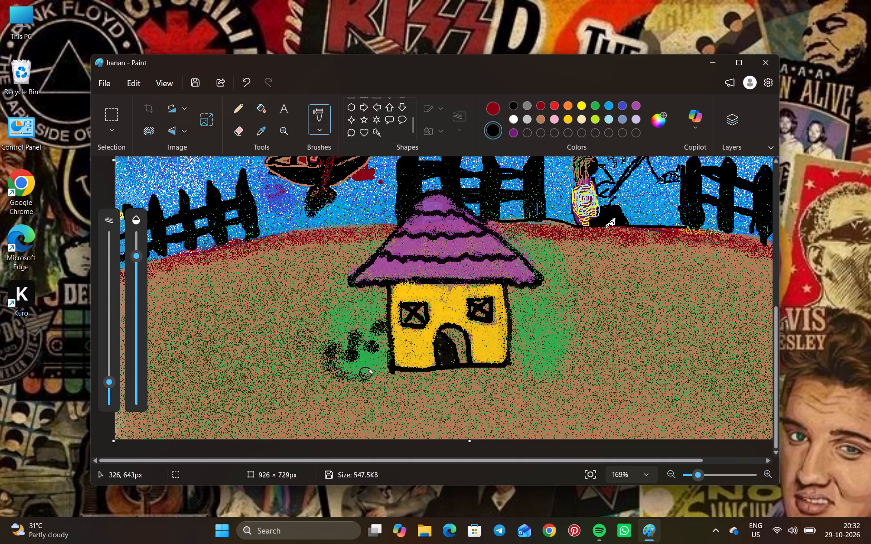
# Spray a black curved shadow along the upper outer edge of the left bush, ending at the wall under the eaves.
pyautogui.moveTo(335, 329); pyautogui.dragTo(339, 325)
pyautogui.moveTo(340, 324); pyautogui.dragTo(342, 313)
pyautogui.moveTo(345, 311); pyautogui.dragTo(352, 301)
pyautogui.click(355, 298)
pyautogui.click(372, 303)
pyautogui.moveTo(378, 302); pyautogui.dragTo(382, 302)
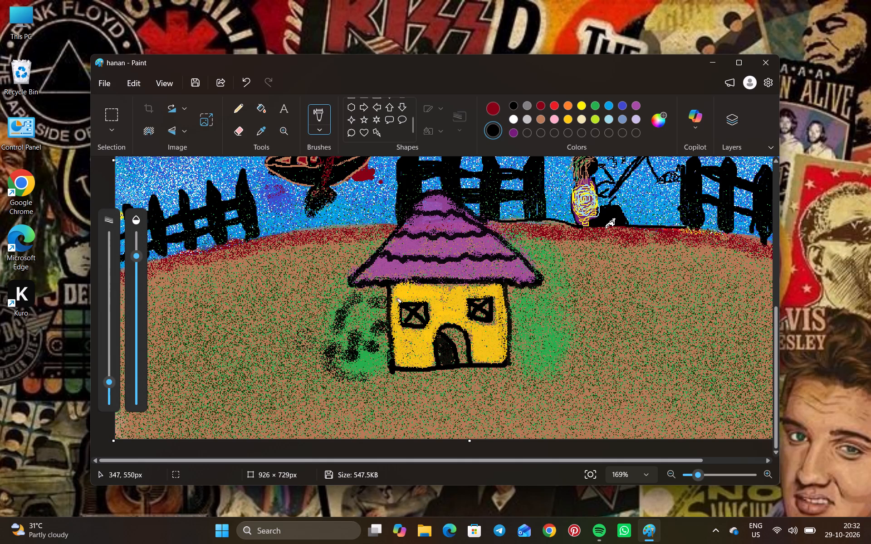
# Dab black leaf shadows across the middle and lower parts of the bush right of the house.
pyautogui.click(558, 359)
pyautogui.click(515, 334)
pyautogui.moveTo(525, 332); pyautogui.dragTo(528, 337)
pyautogui.click(531, 346)
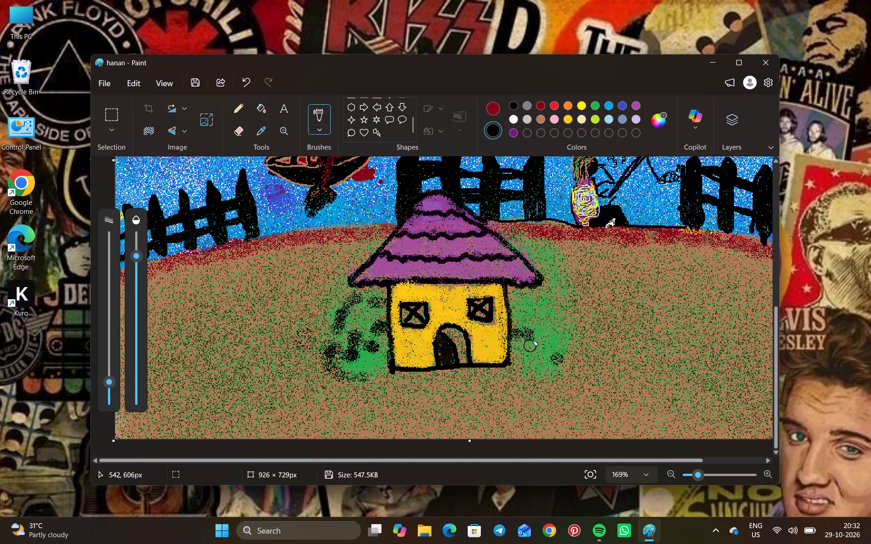
pyautogui.click(533, 349)
pyautogui.click(544, 337)
pyautogui.click(551, 349)
pyautogui.click(557, 357)
pyautogui.moveTo(558, 360); pyautogui.dragTo(554, 361)
pyautogui.click(549, 363)
pyautogui.moveTo(547, 330); pyautogui.dragTo(547, 326)
pyautogui.moveTo(547, 320); pyautogui.dragTo(553, 318)
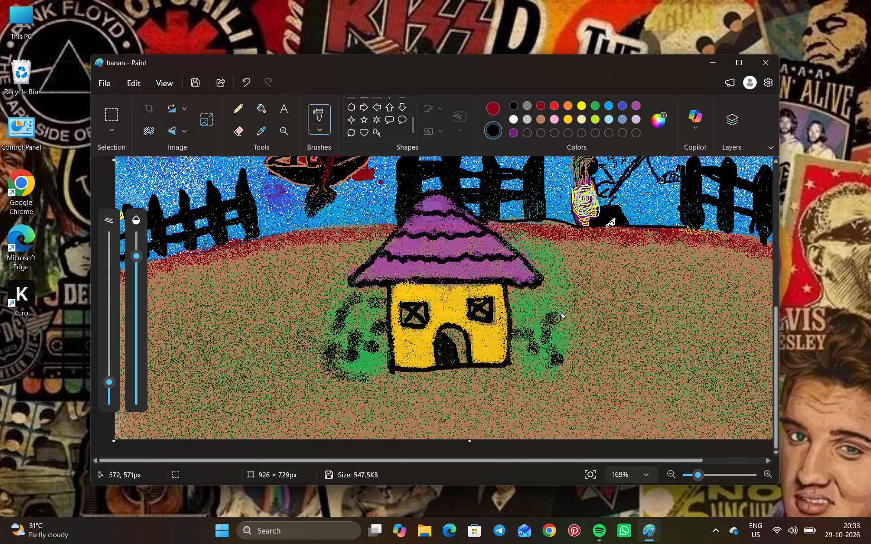
# Add black shadow dabs to the upper part and outer side of the right bush, just below the eaves.
pyautogui.moveTo(561, 323); pyautogui.dragTo(565, 328)
pyautogui.click(517, 311)
pyautogui.moveTo(523, 305); pyautogui.dragTo(528, 305)
pyautogui.moveTo(531, 305); pyautogui.dragTo(536, 310)
pyautogui.moveTo(540, 319); pyautogui.dragTo(542, 324)
pyautogui.click(540, 296)
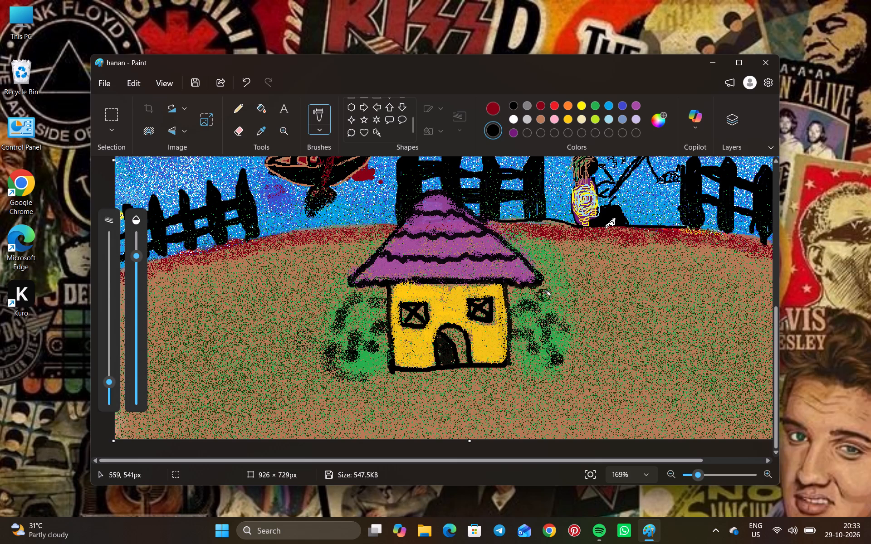
pyautogui.click(547, 298)
# With the Calligraphy brush in black, draw wavy leaf contours through the lower and middle parts of the left bush.
pyautogui.scroll(-1, 417, 327)
pyautogui.click(325, 130)
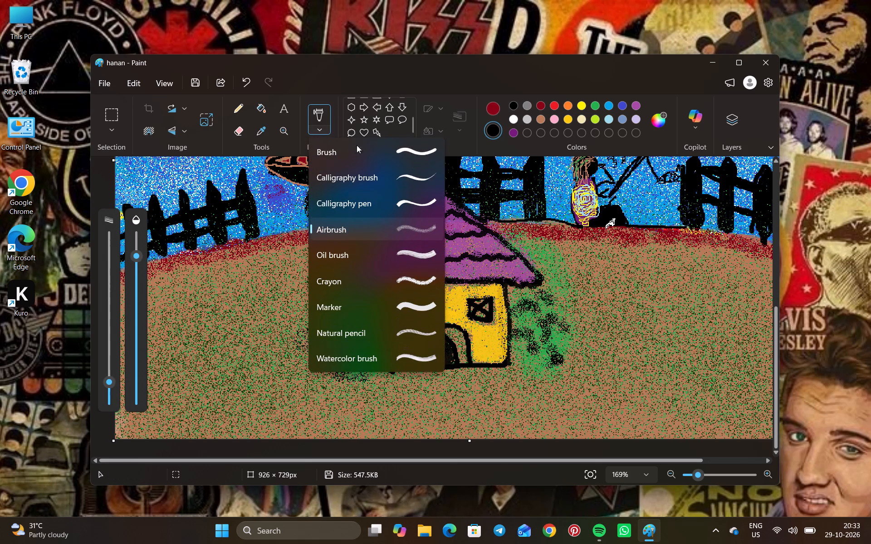
pyautogui.click(369, 172)
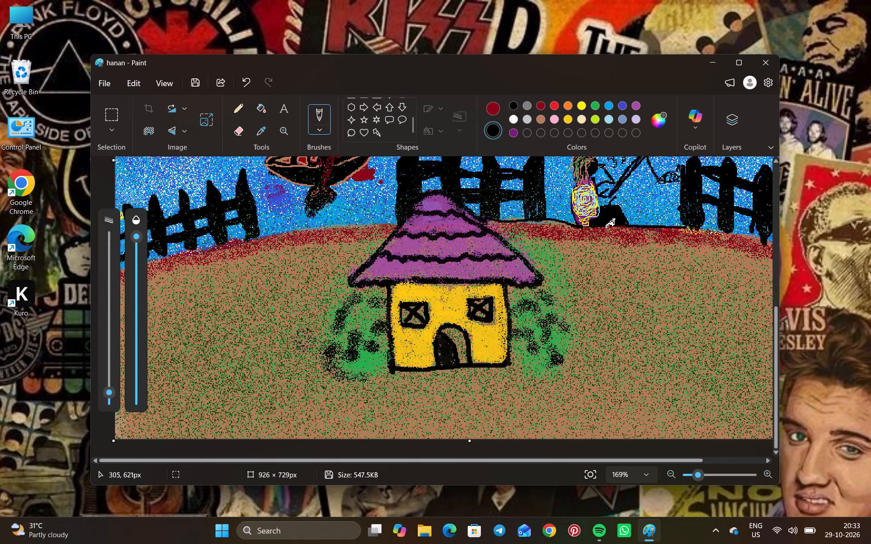
pyautogui.click(338, 361)
pyautogui.moveTo(342, 356); pyautogui.dragTo(357, 350)
pyautogui.moveTo(357, 337); pyautogui.dragTo(374, 344)
pyautogui.moveTo(371, 353); pyautogui.dragTo(386, 362)
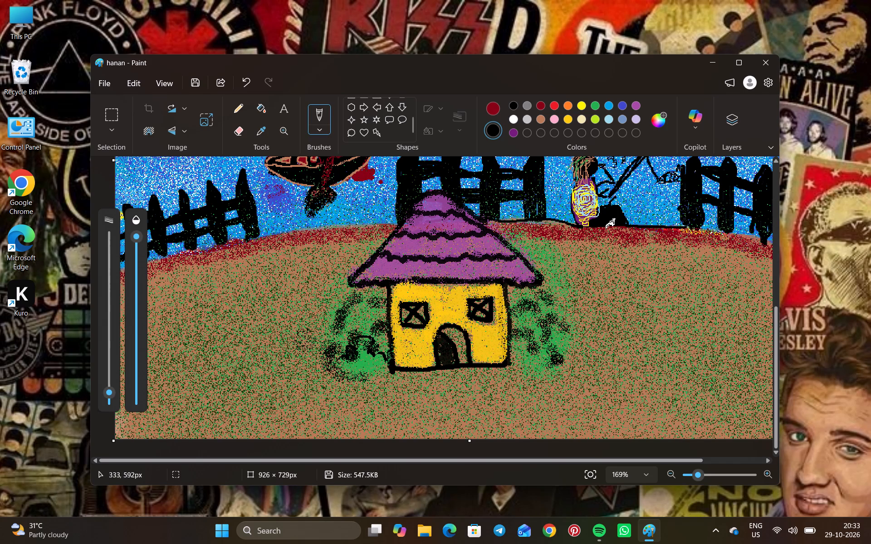
pyautogui.moveTo(367, 335); pyautogui.dragTo(384, 323)
# Draw black wavy contours along the upper edge and the outer side of the left bush.
pyautogui.click(339, 319)
pyautogui.moveTo(342, 323); pyautogui.dragTo(348, 312)
pyautogui.moveTo(348, 312); pyautogui.dragTo(386, 301)
pyautogui.moveTo(341, 342); pyautogui.dragTo(351, 343)
pyautogui.moveTo(355, 343); pyautogui.dragTo(338, 334)
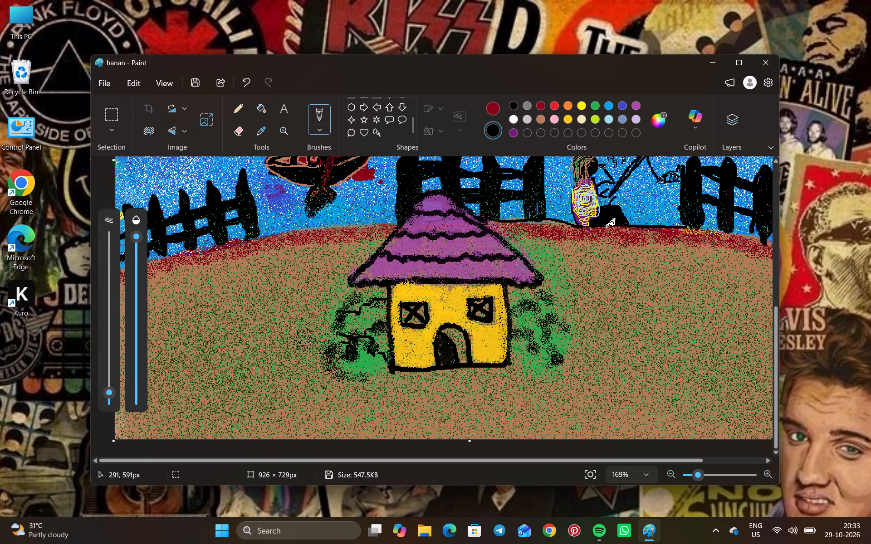
pyautogui.moveTo(338, 334); pyautogui.dragTo(324, 353)
# Draw wavy black leaf contours across the lower, middle and upper parts of the bush right of the house.
pyautogui.moveTo(513, 328); pyautogui.dragTo(533, 360)
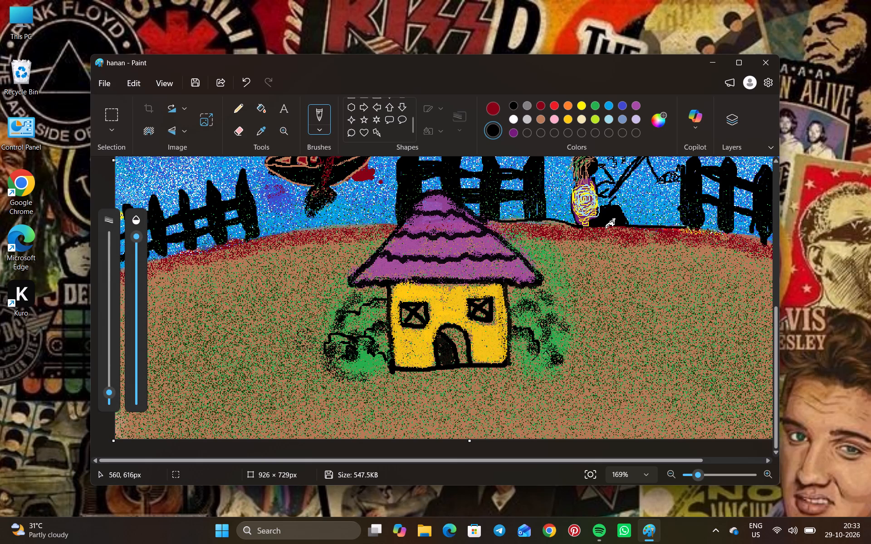
pyautogui.moveTo(543, 347); pyautogui.dragTo(559, 355)
pyautogui.moveTo(530, 318); pyautogui.dragTo(545, 321)
pyautogui.moveTo(515, 304); pyautogui.dragTo(531, 307)
pyautogui.moveTo(543, 306); pyautogui.dragTo(555, 306)
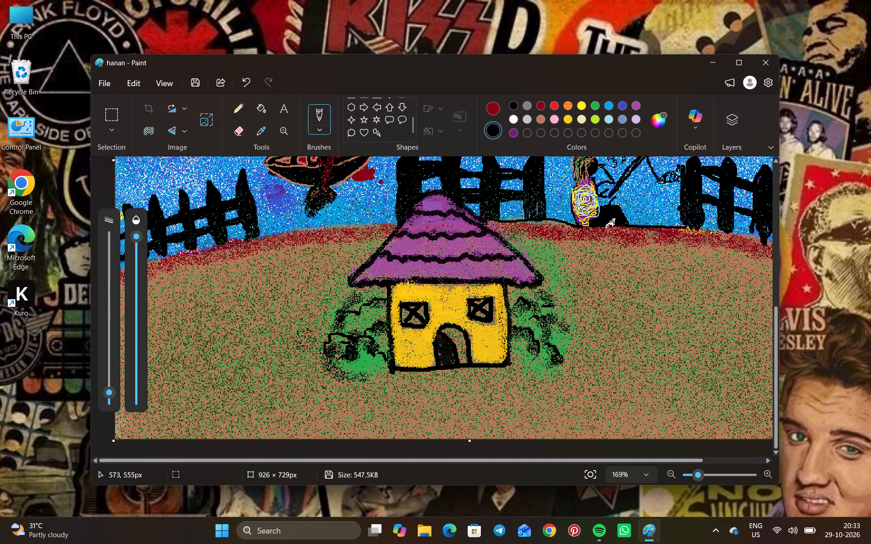
pyautogui.moveTo(555, 306); pyautogui.dragTo(559, 315)
pyautogui.moveTo(535, 292); pyautogui.dragTo(549, 302)
# Draw a thin black outline along the lake shore from the house roof, under the left fence, to the canvas's left edge.
pyautogui.moveTo(394, 222); pyautogui.dragTo(382, 223)
pyautogui.moveTo(382, 223); pyautogui.dragTo(284, 234)
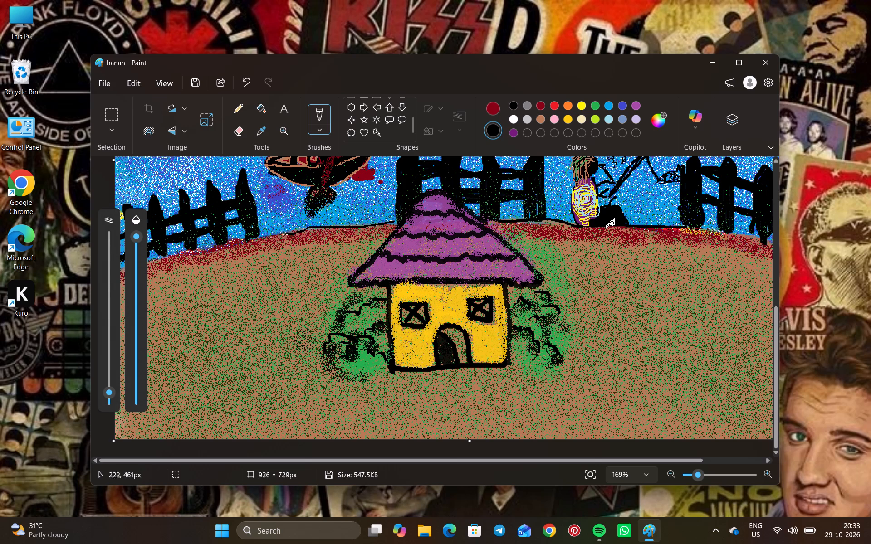
pyautogui.moveTo(284, 234); pyautogui.dragTo(263, 237)
pyautogui.scroll(1, 344, 269)
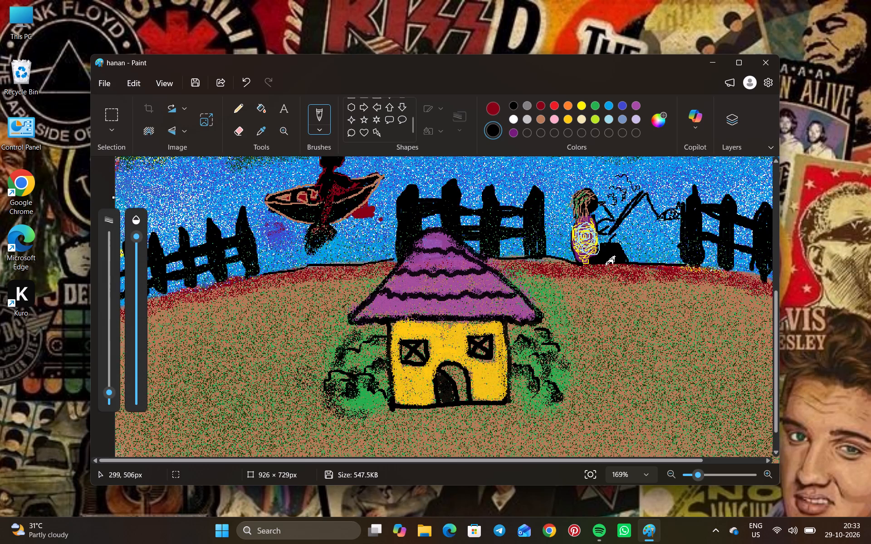
pyautogui.keyDown('ctrl'); pyautogui.scroll(4, 341, 274); pyautogui.keyUp('ctrl')
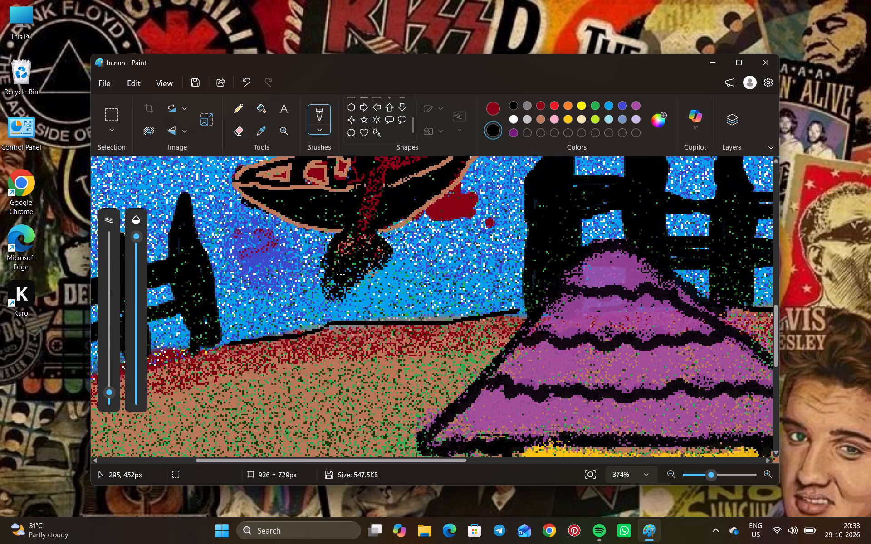
pyautogui.hscroll(2, 61, 332)
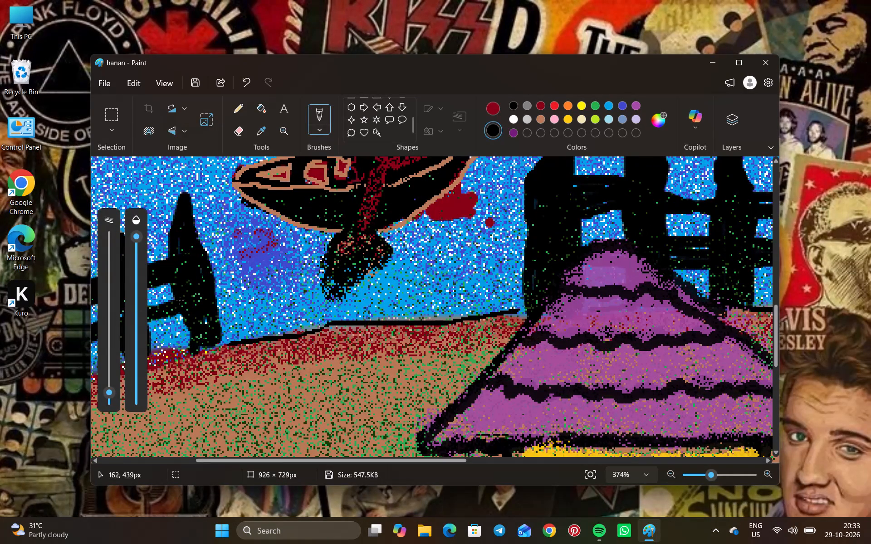
pyautogui.hscroll(2, 180, 301)
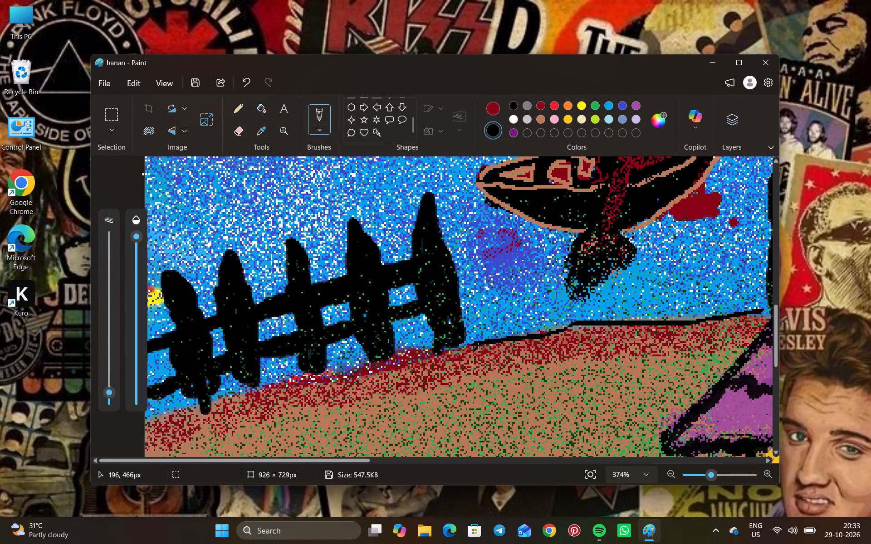
pyautogui.moveTo(479, 347); pyautogui.dragTo(337, 372)
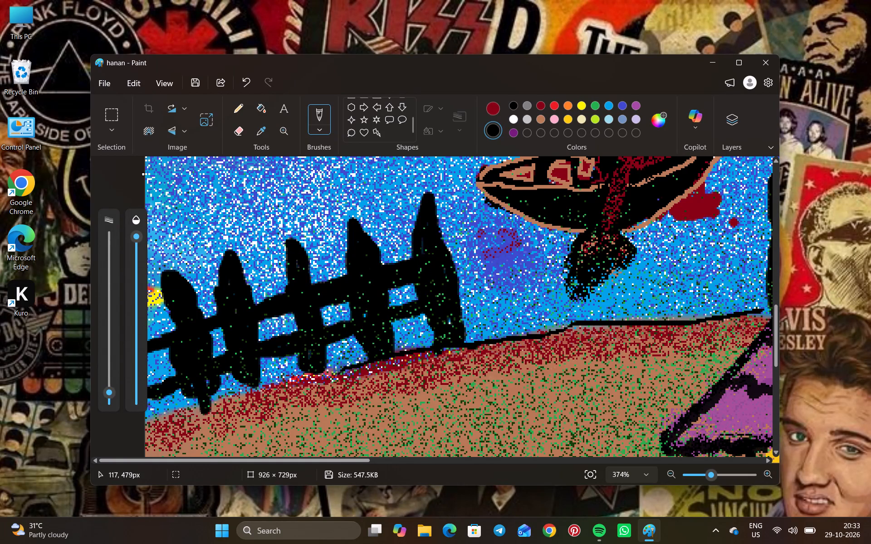
pyautogui.moveTo(337, 372); pyautogui.dragTo(139, 434)
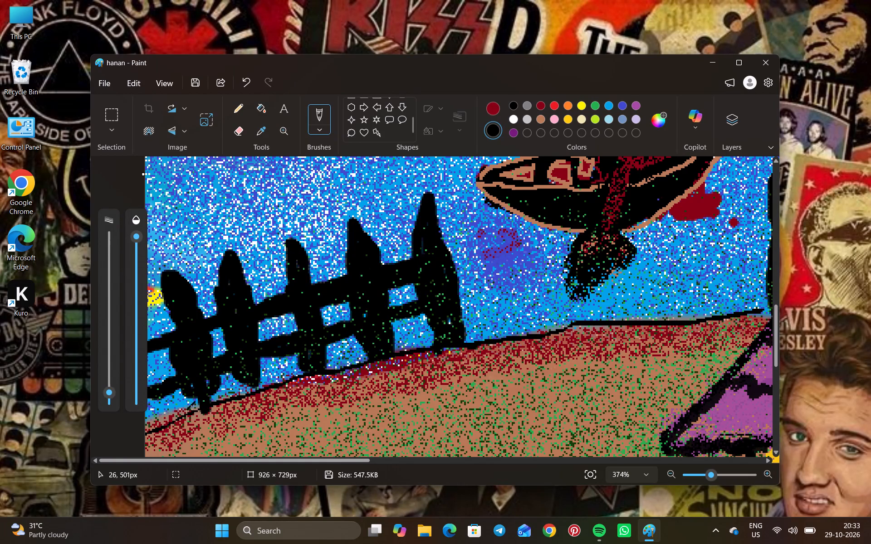
pyautogui.moveTo(170, 418); pyautogui.dragTo(134, 421)
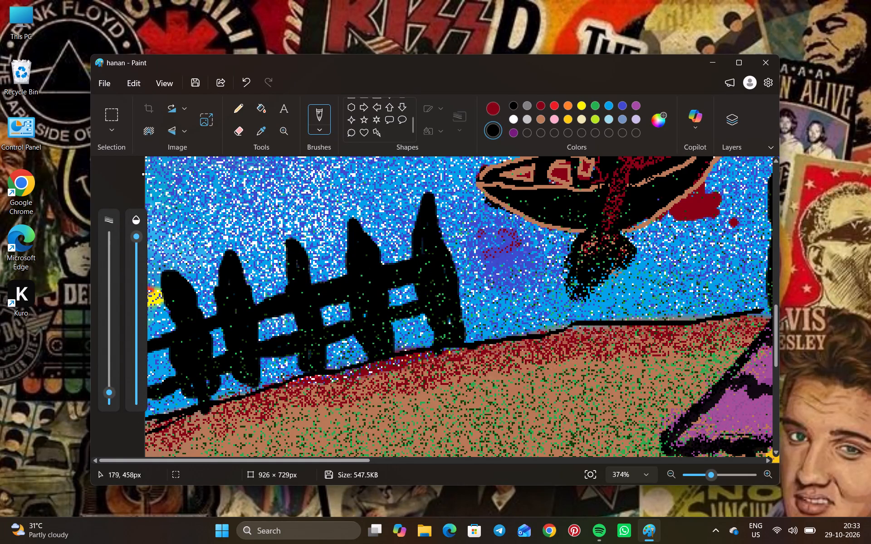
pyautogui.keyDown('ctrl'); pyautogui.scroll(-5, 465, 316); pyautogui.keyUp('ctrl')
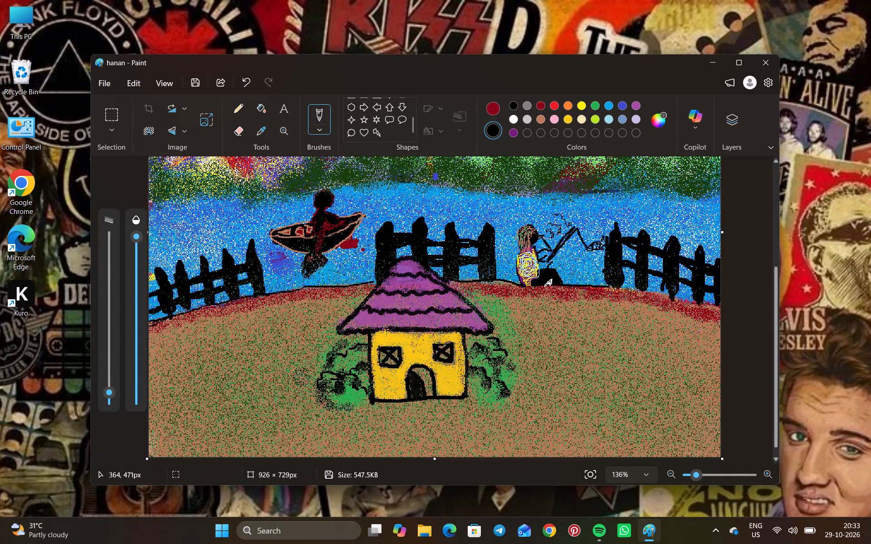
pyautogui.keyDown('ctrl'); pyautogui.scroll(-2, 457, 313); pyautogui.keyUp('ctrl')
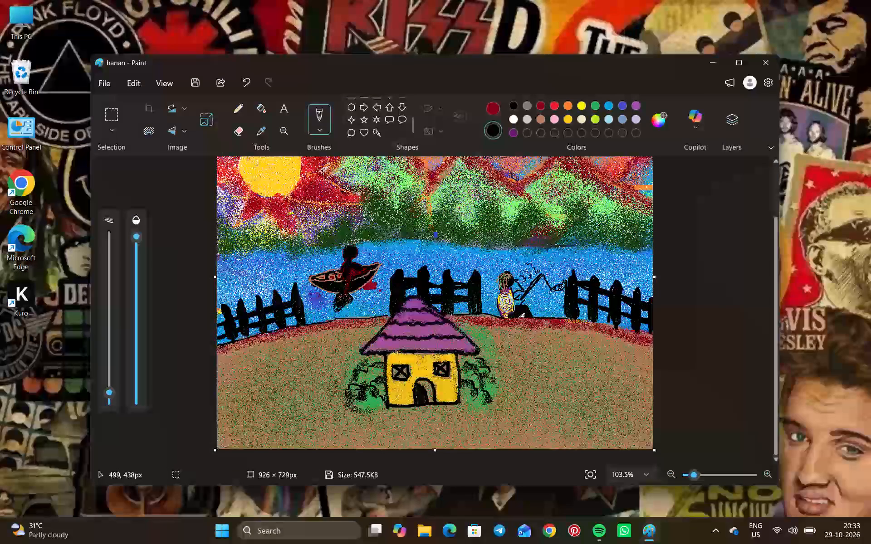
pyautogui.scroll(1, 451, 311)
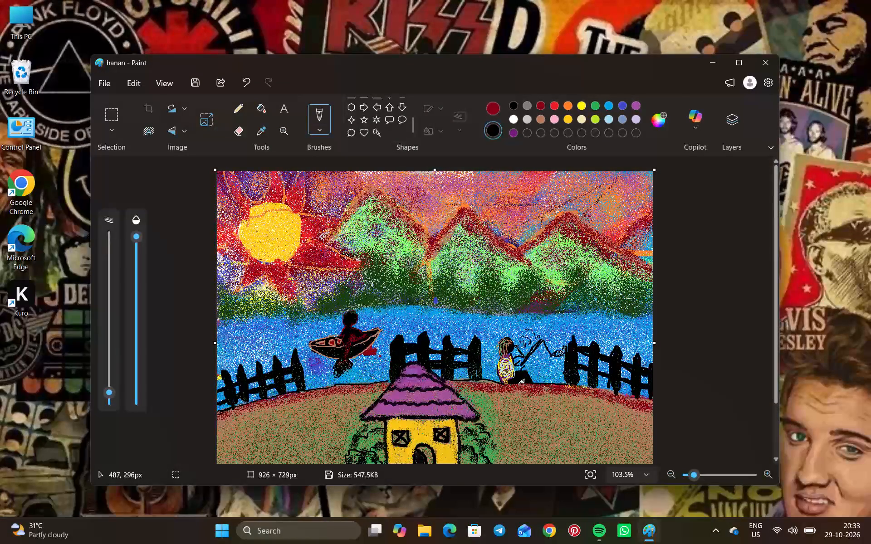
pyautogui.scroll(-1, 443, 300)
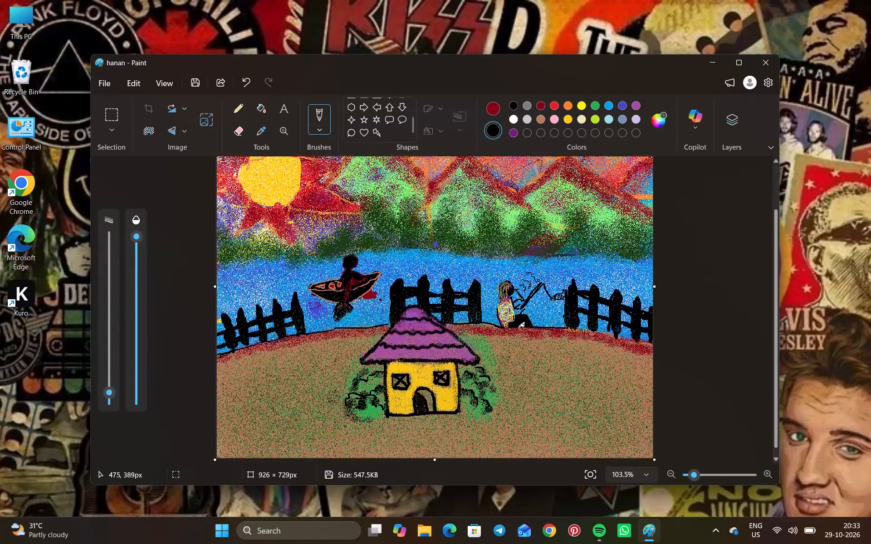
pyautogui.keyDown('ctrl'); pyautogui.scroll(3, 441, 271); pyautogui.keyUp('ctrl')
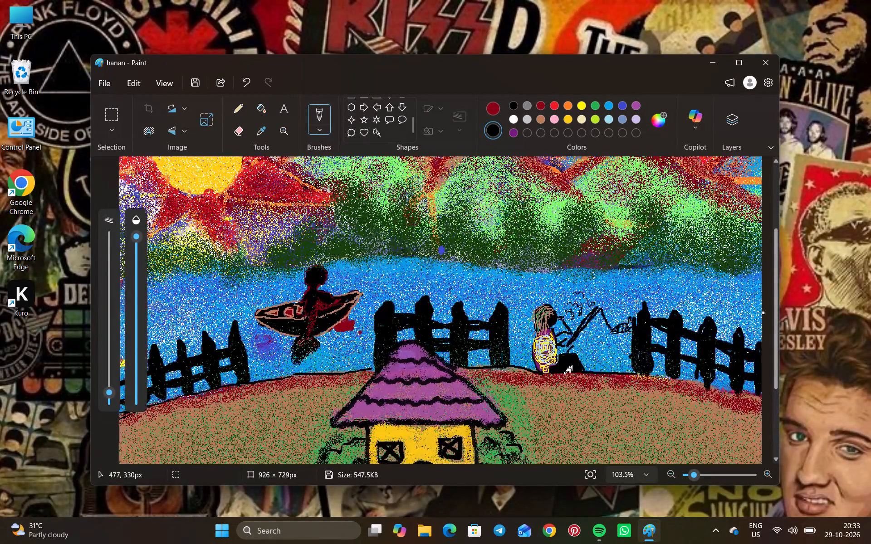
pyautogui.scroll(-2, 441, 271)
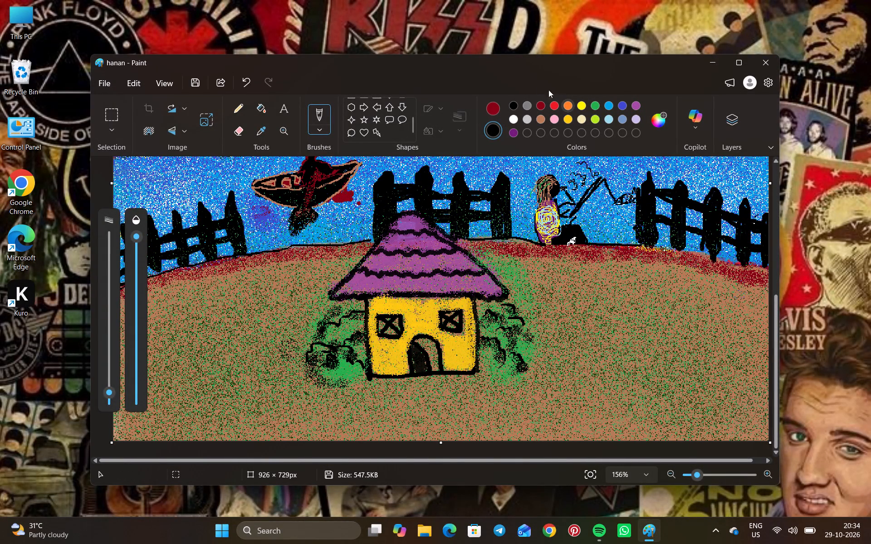
# Draw a short slanted brown stroke on the open ground right of the house.
pyautogui.click(542, 123)
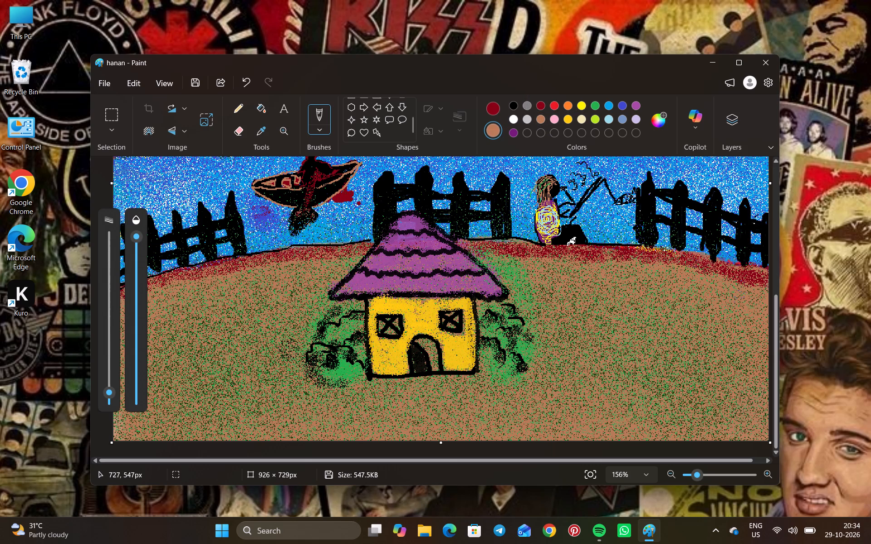
pyautogui.keyDown('ctrl'); pyautogui.scroll(3, 627, 311); pyautogui.keyUp('ctrl')
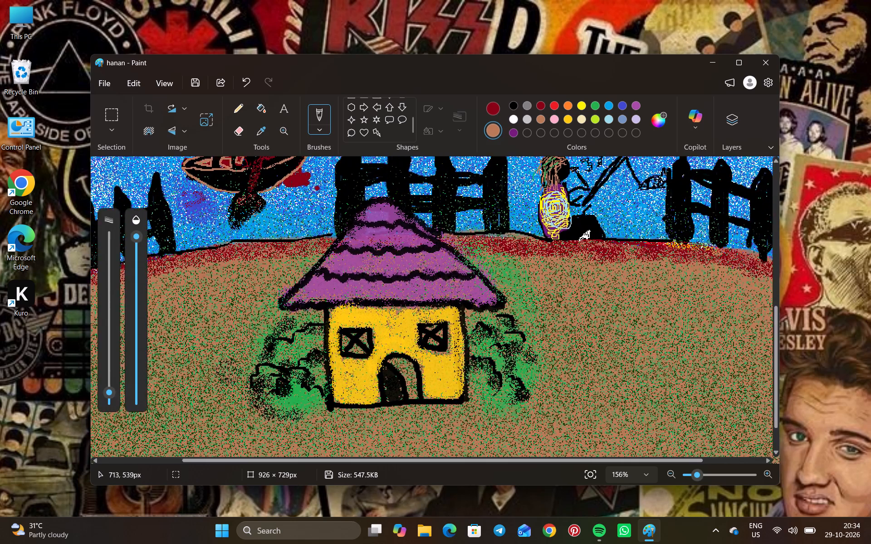
pyautogui.keyDown('ctrl'); pyautogui.scroll(1, 626, 311); pyautogui.keyUp('ctrl')
pyautogui.hscroll(-2, 626, 311)
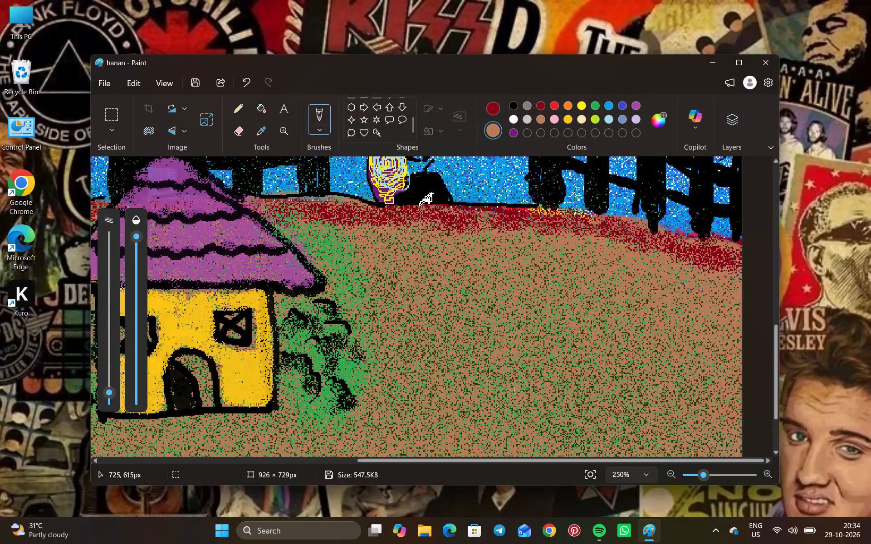
pyautogui.moveTo(519, 389); pyautogui.dragTo(529, 360)
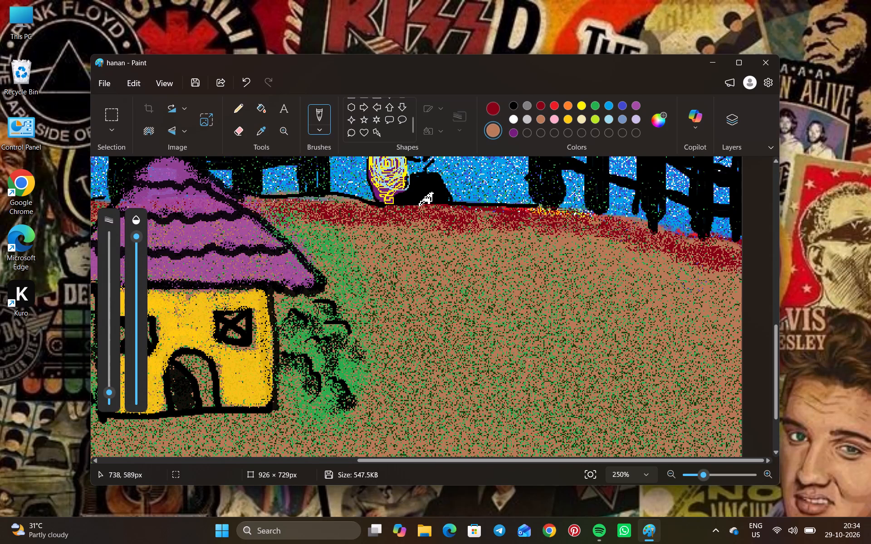
pyautogui.moveTo(529, 360); pyautogui.dragTo(529, 355)
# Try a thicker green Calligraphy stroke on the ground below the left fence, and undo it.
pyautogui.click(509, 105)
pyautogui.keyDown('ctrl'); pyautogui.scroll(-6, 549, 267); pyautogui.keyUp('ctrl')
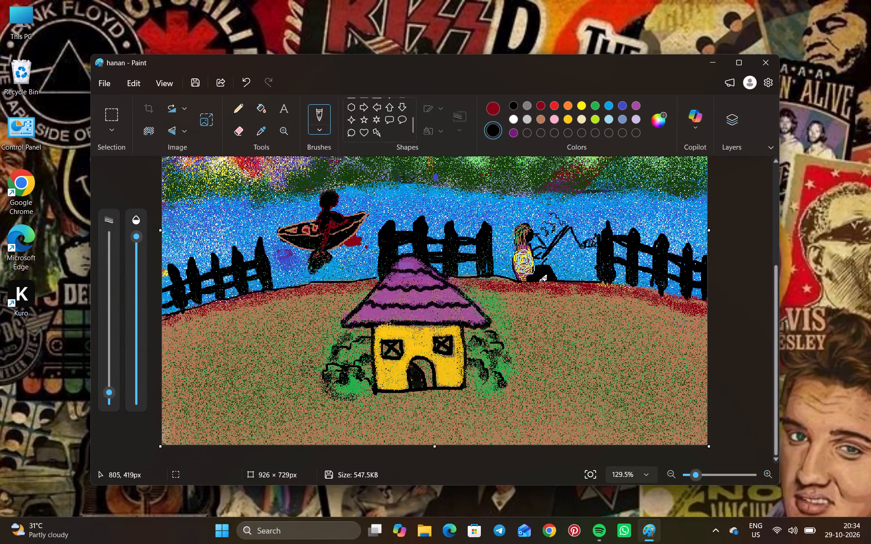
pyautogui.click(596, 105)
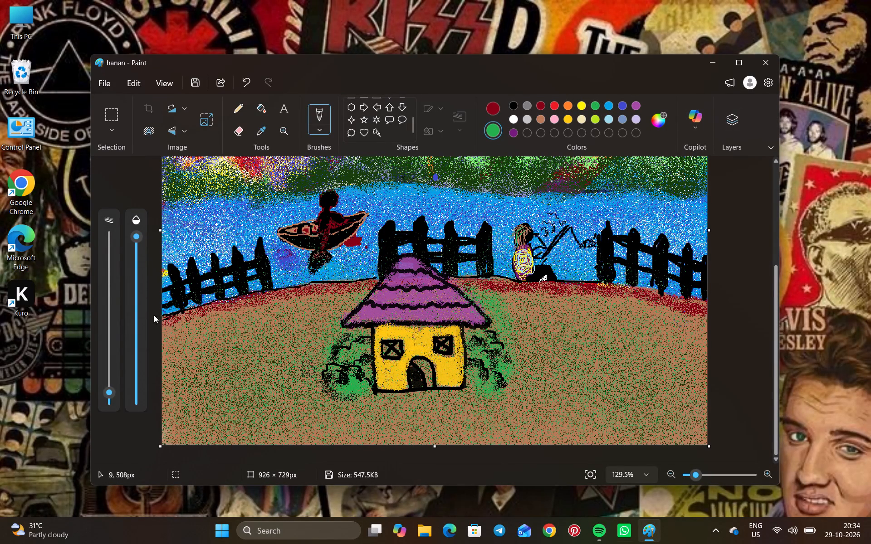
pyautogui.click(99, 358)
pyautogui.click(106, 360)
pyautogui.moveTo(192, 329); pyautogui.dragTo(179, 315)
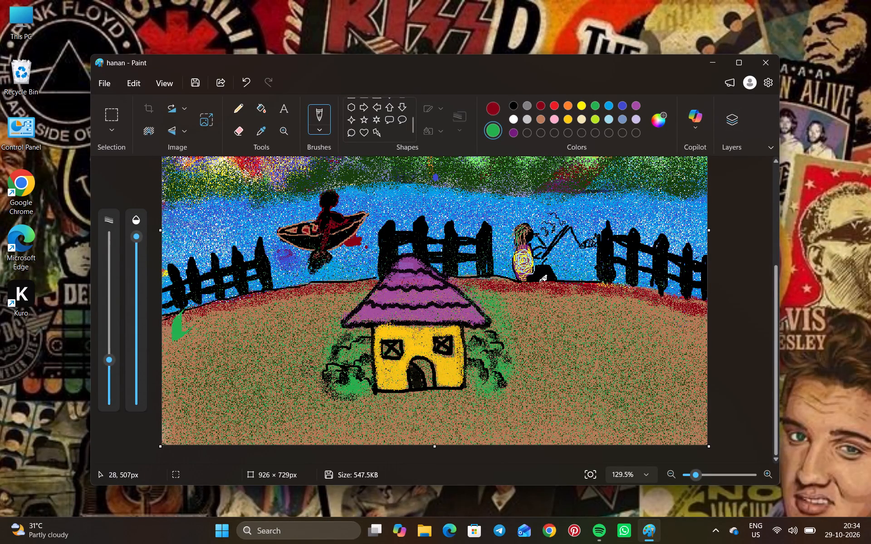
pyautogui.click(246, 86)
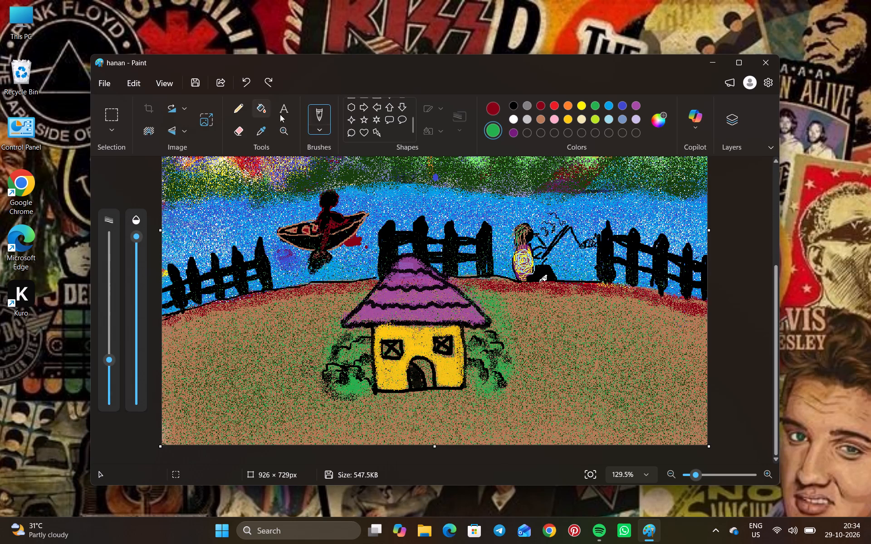
# Switch to a different brush in green and undo the stray diagonal green stroke across the lake and left fence.
pyautogui.scroll(1, 344, 176)
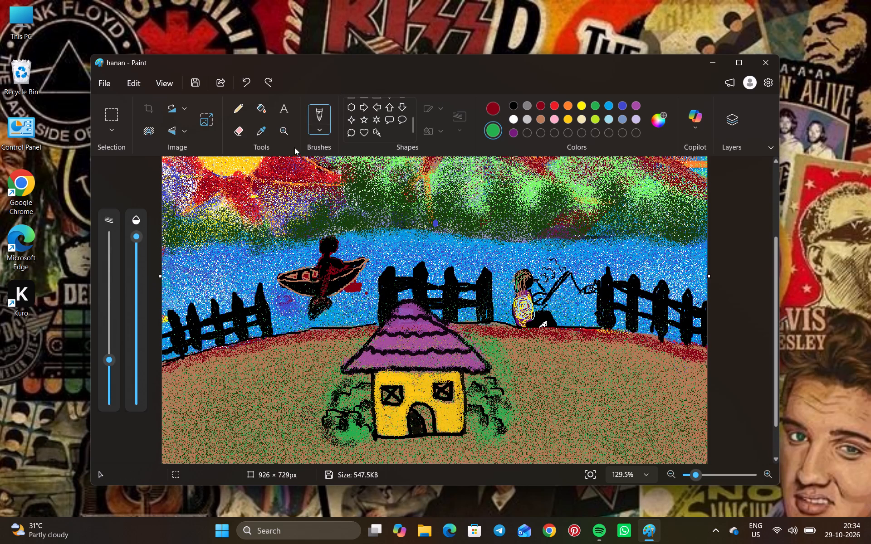
pyautogui.moveTo(277, 193); pyautogui.dragTo(0, 543)
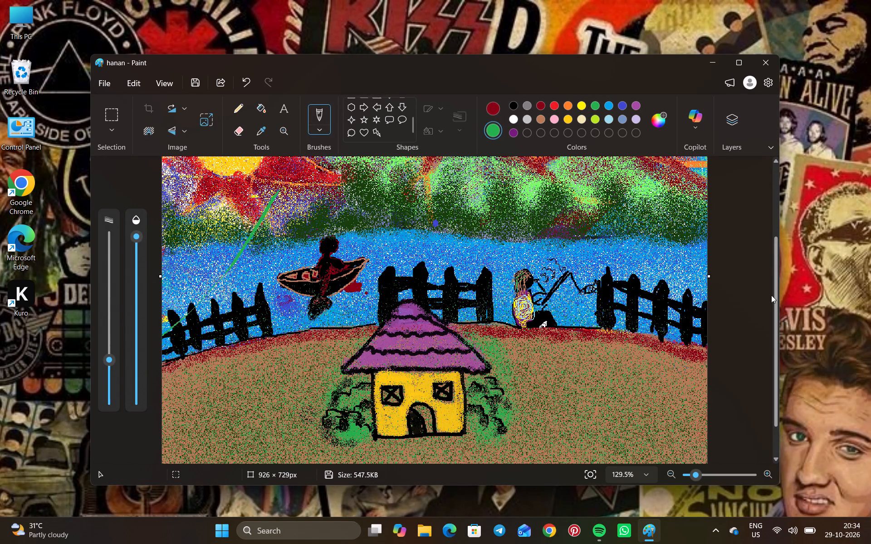
pyautogui.click(322, 128)
pyautogui.click(396, 231)
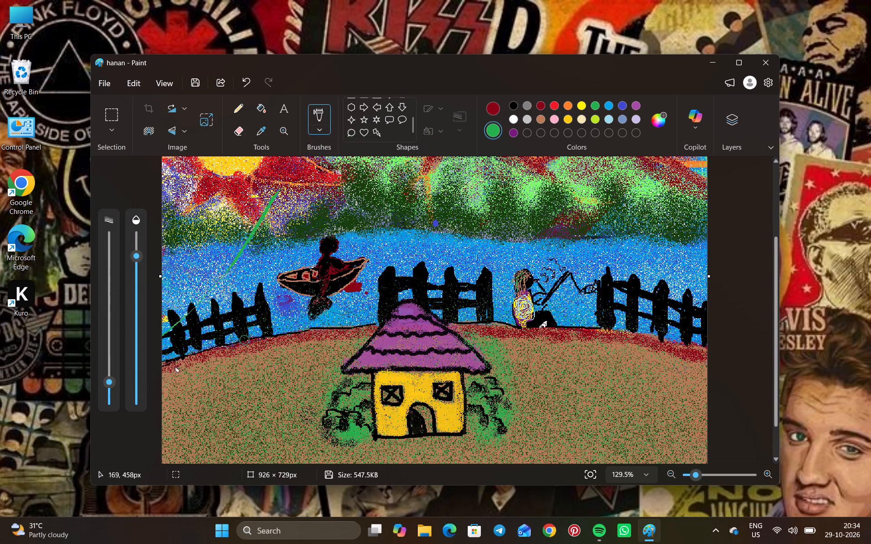
pyautogui.click(239, 84)
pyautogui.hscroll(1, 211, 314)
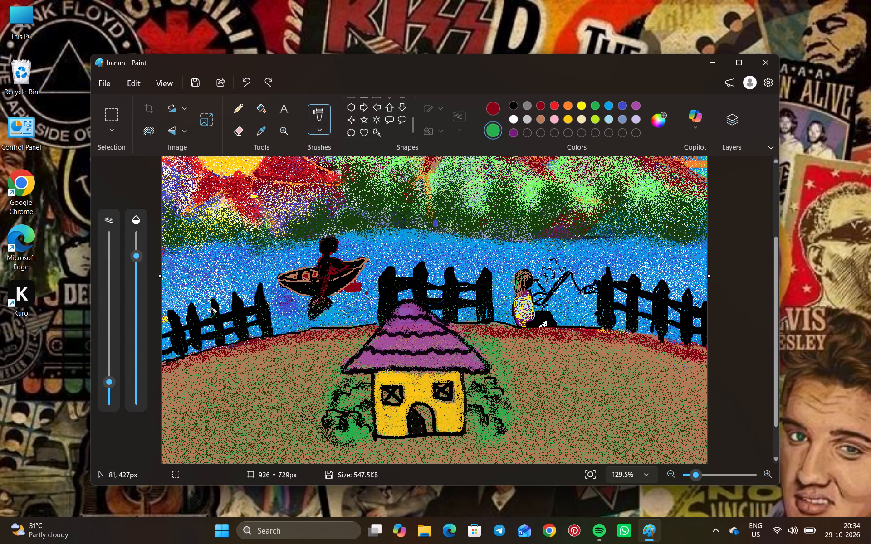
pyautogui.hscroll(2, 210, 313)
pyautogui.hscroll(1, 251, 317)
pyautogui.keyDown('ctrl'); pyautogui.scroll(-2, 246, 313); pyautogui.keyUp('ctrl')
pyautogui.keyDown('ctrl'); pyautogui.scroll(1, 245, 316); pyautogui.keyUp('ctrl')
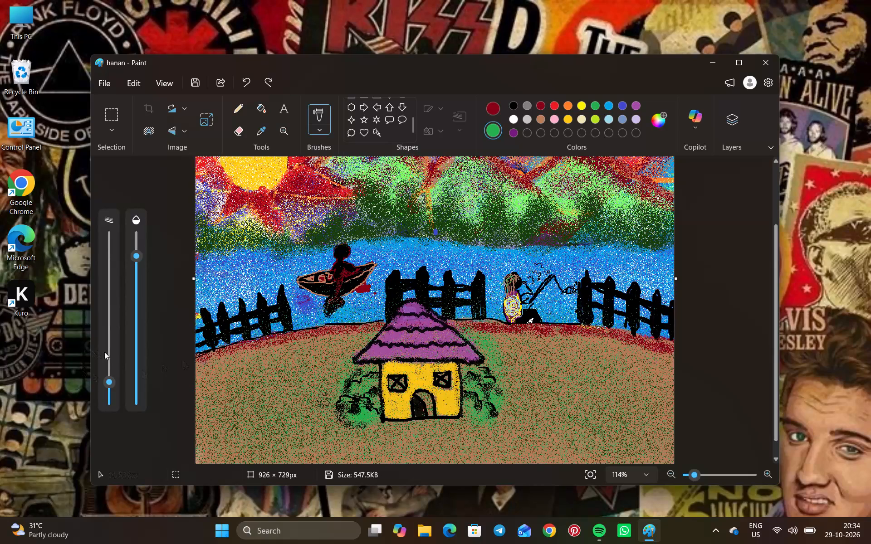
# Enlarge the brush and spray green bushes along the base of the left fence, covering the shoreline beneath it.
pyautogui.click(106, 351)
pyautogui.click(106, 350)
pyautogui.click(206, 375)
pyautogui.click(205, 370)
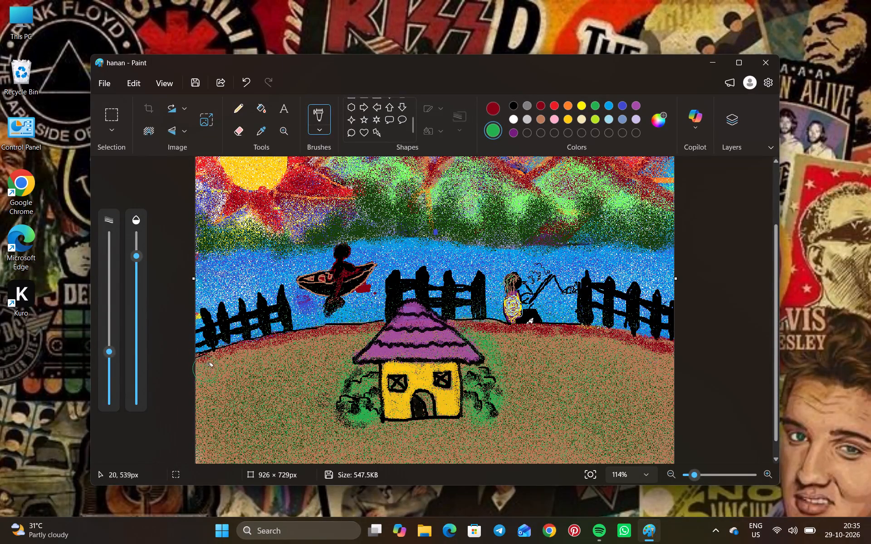
pyautogui.moveTo(207, 367); pyautogui.dragTo(215, 364)
pyautogui.moveTo(210, 360); pyautogui.dragTo(218, 340)
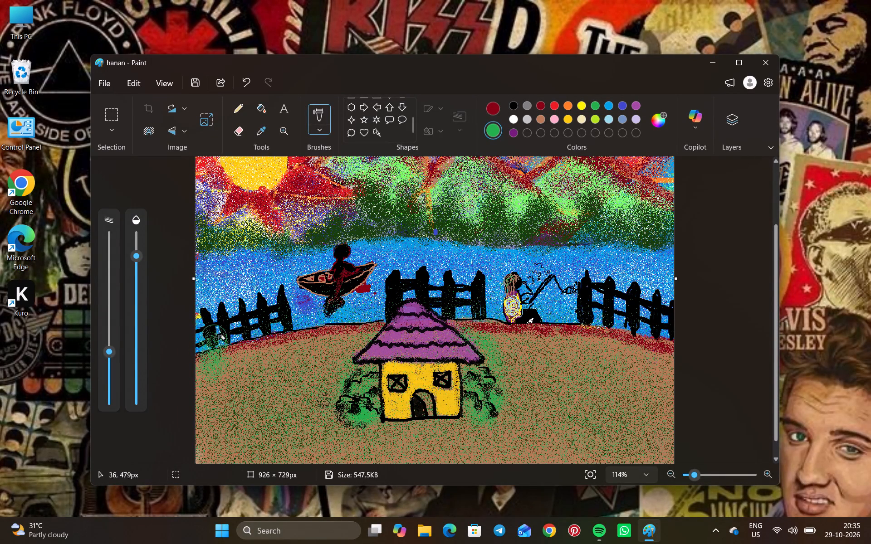
pyautogui.moveTo(218, 340); pyautogui.dragTo(251, 358)
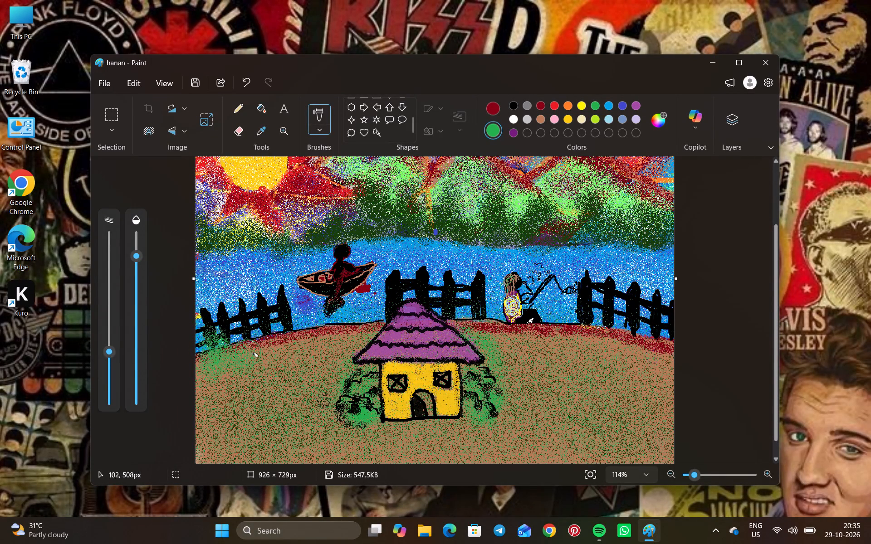
pyautogui.moveTo(251, 358); pyautogui.dragTo(255, 336)
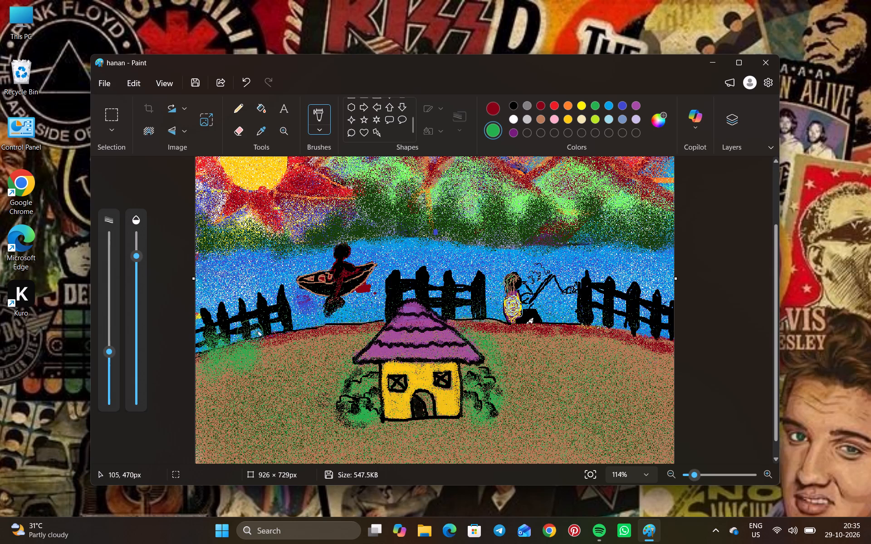
pyautogui.moveTo(255, 336); pyautogui.dragTo(279, 348)
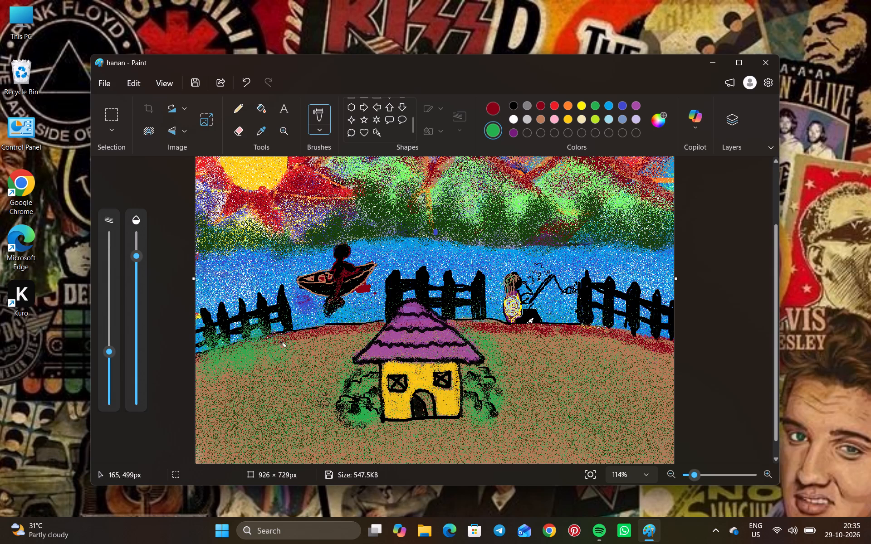
pyautogui.moveTo(279, 348); pyautogui.dragTo(203, 374)
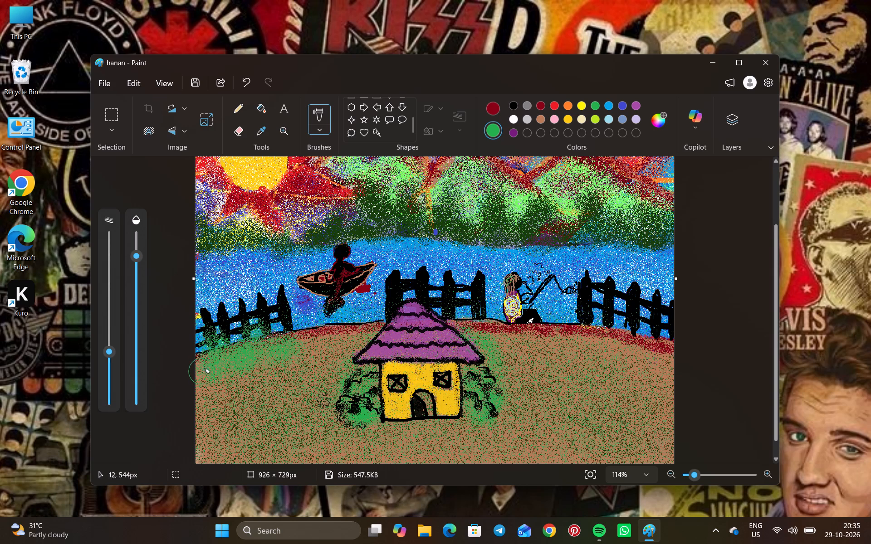
pyautogui.moveTo(203, 374); pyautogui.dragTo(258, 322)
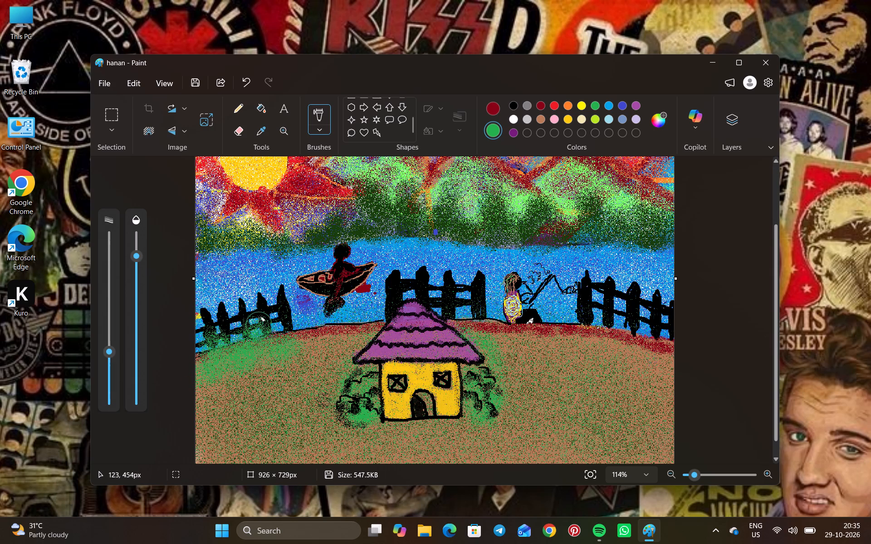
pyautogui.moveTo(258, 322); pyautogui.dragTo(292, 341)
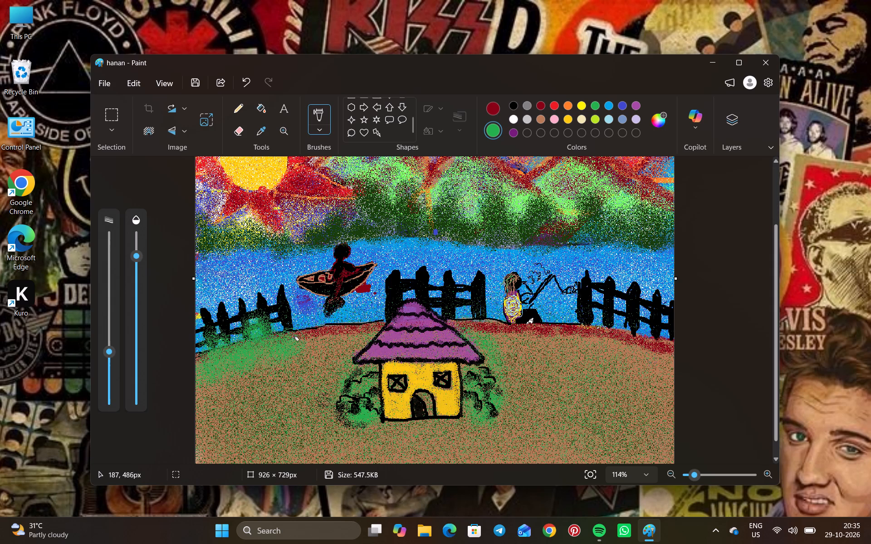
# Lightly spray short green strokes over the ground between the left fence and the house.
pyautogui.moveTo(292, 341); pyautogui.dragTo(296, 342)
pyautogui.moveTo(310, 347); pyautogui.dragTo(319, 355)
pyautogui.moveTo(323, 355); pyautogui.dragTo(334, 360)
pyautogui.click(336, 361)
pyautogui.moveTo(318, 365); pyautogui.dragTo(308, 362)
pyautogui.click(301, 362)
pyautogui.moveTo(298, 363); pyautogui.dragTo(257, 378)
pyautogui.moveTo(257, 378); pyautogui.dragTo(267, 377)
pyautogui.moveTo(282, 372); pyautogui.dragTo(291, 369)
pyautogui.click(310, 366)
pyautogui.moveTo(294, 380); pyautogui.dragTo(259, 390)
pyautogui.moveTo(247, 393); pyautogui.dragTo(226, 399)
pyautogui.moveTo(215, 405); pyautogui.dragTo(210, 408)
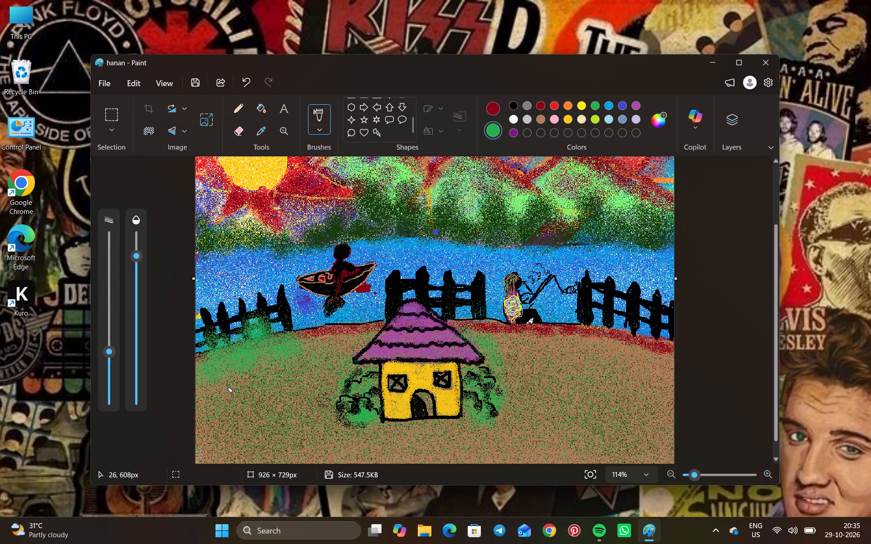
pyautogui.click(231, 385)
# Spray a green bush over the middle fence, just behind the right slope of the house roof.
pyautogui.moveTo(459, 313); pyautogui.dragTo(453, 307)
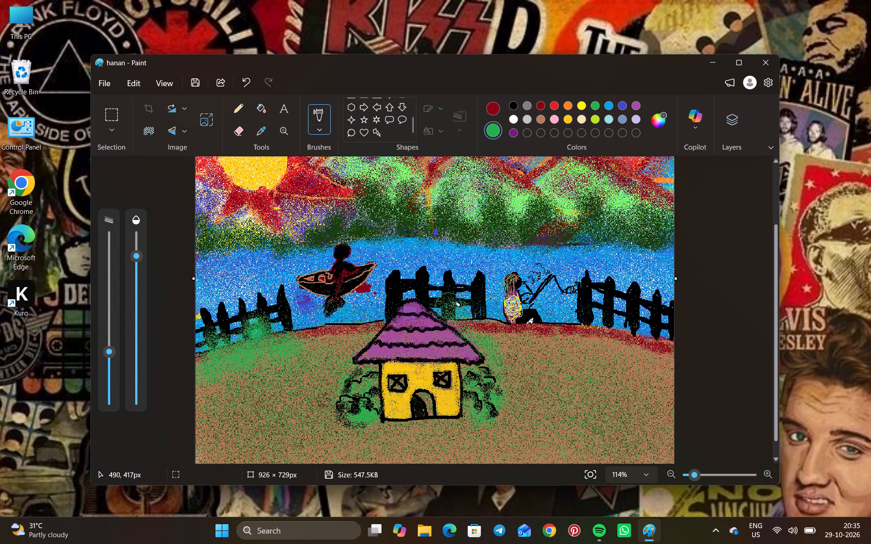
pyautogui.moveTo(453, 307); pyautogui.dragTo(459, 318)
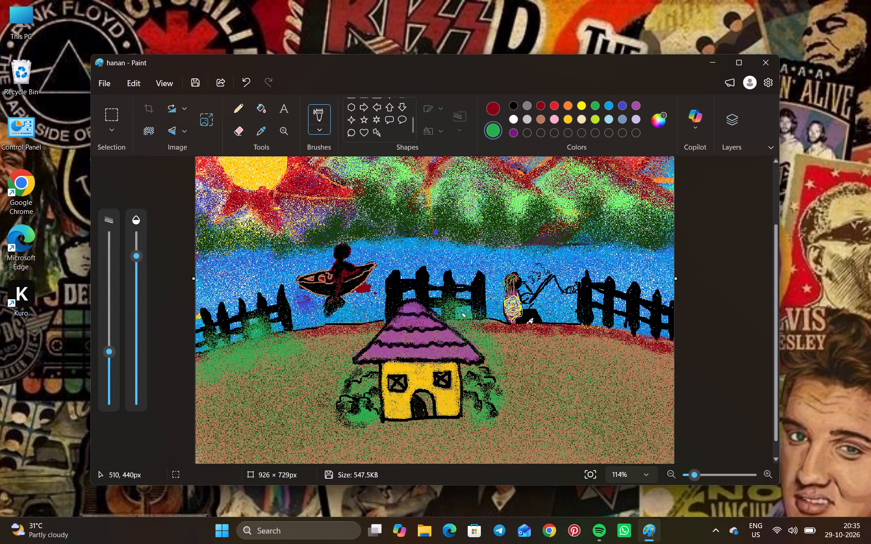
pyautogui.moveTo(459, 318); pyautogui.dragTo(436, 301)
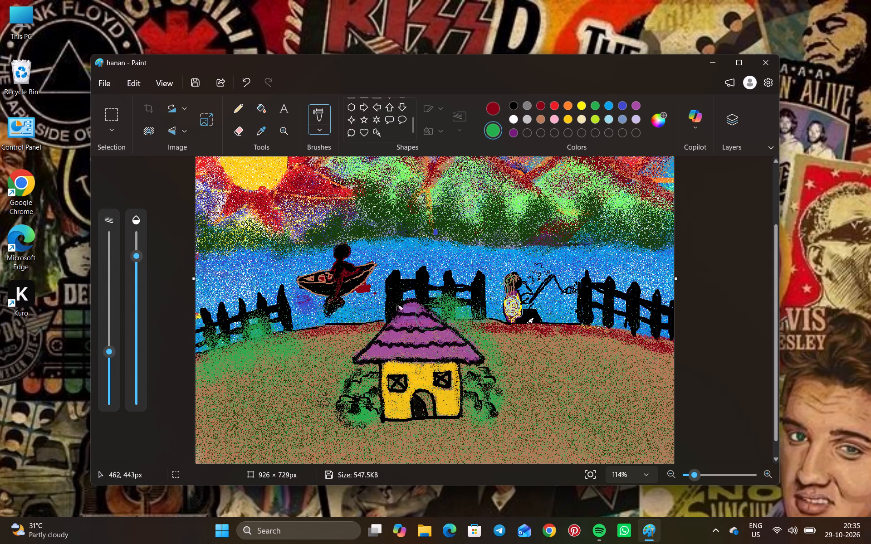
# Spray green bushes along the base of the right fence and over the ground below it, out to the canvas's right edge.
pyautogui.moveTo(598, 331); pyautogui.dragTo(590, 325)
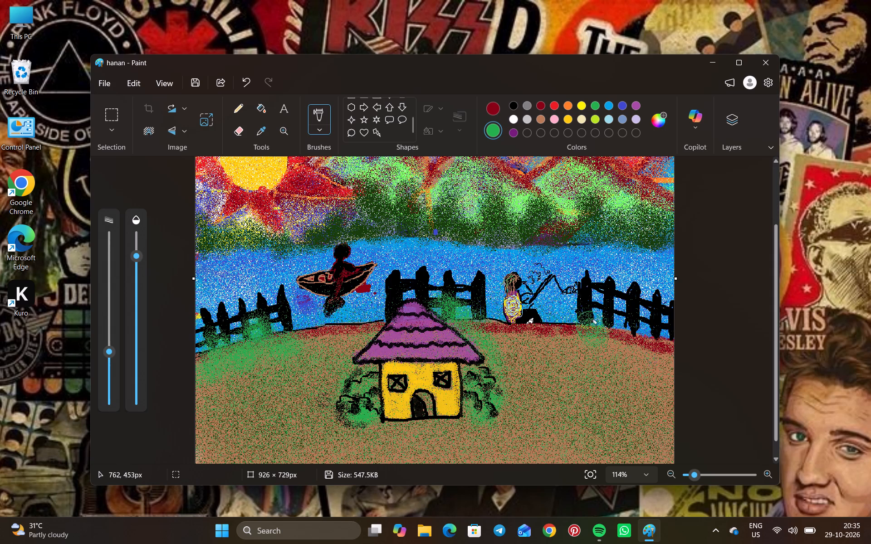
pyautogui.moveTo(590, 325); pyautogui.dragTo(603, 330)
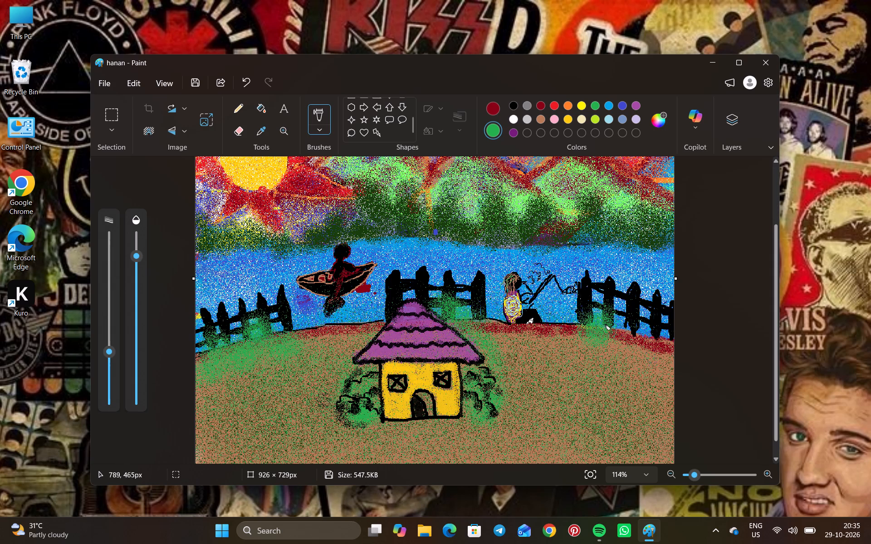
pyautogui.moveTo(603, 330); pyautogui.dragTo(635, 343)
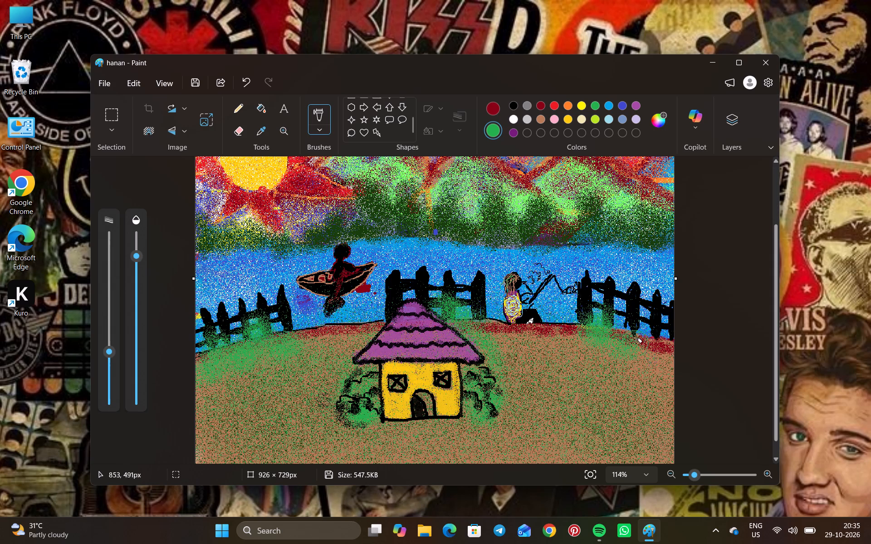
pyautogui.moveTo(635, 343); pyautogui.dragTo(632, 344)
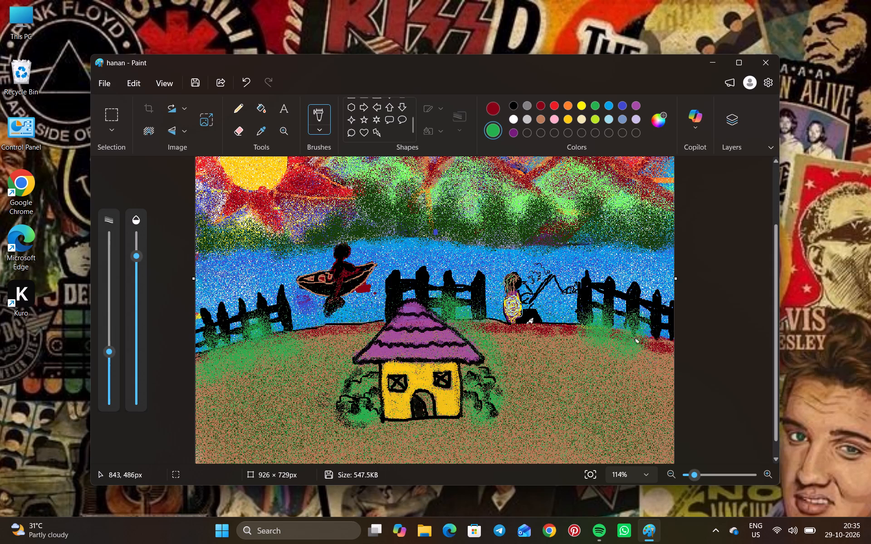
pyautogui.moveTo(632, 344); pyautogui.dragTo(660, 349)
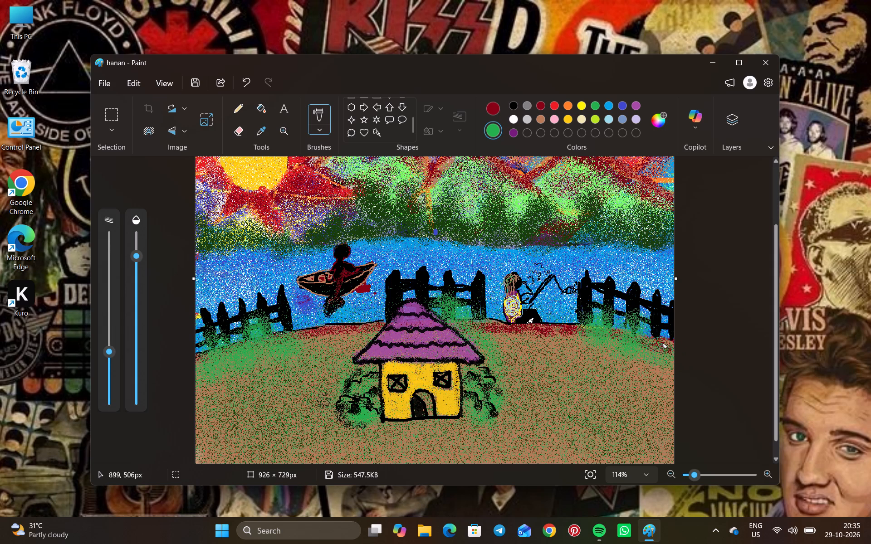
pyautogui.moveTo(660, 349); pyautogui.dragTo(652, 348)
pyautogui.keyDown('ctrl'); pyautogui.scroll(-3, 621, 330); pyautogui.keyUp('ctrl')
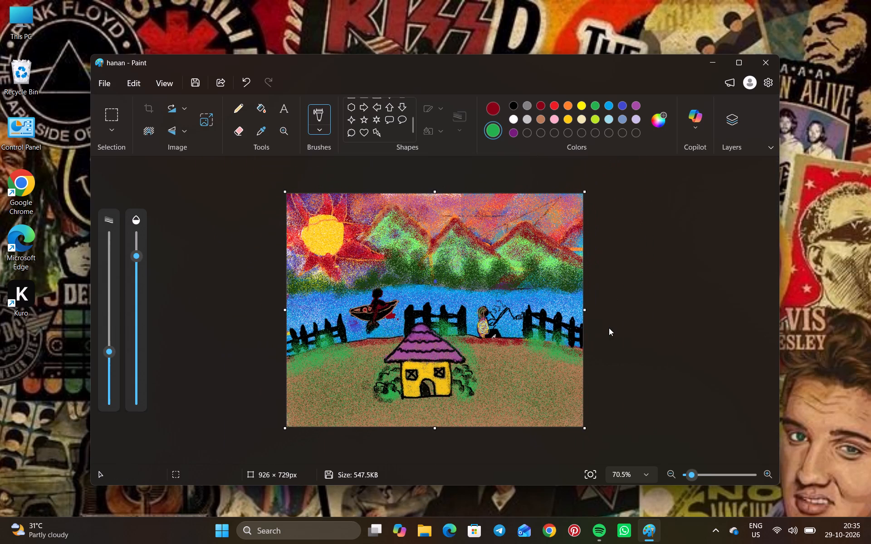
pyautogui.keyDown('ctrl'); pyautogui.scroll(3, 607, 327); pyautogui.keyUp('ctrl')
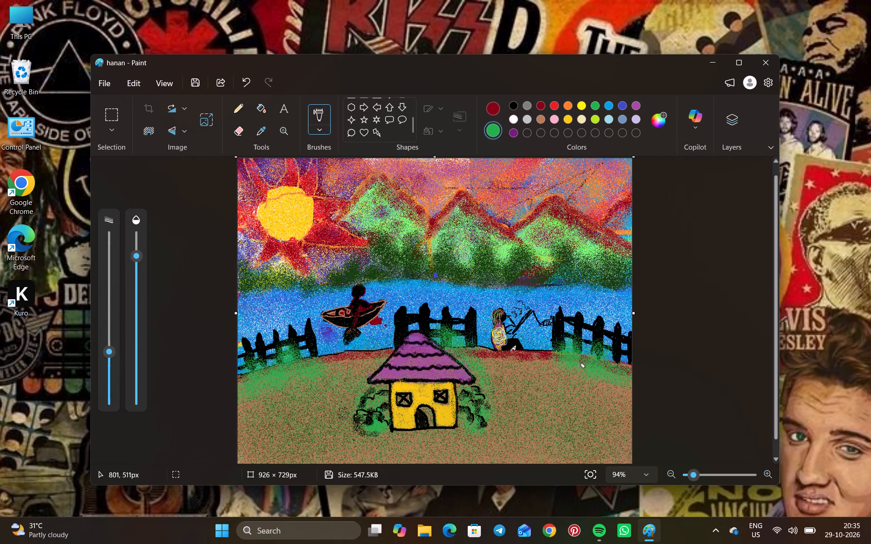
pyautogui.moveTo(573, 360); pyautogui.dragTo(574, 336)
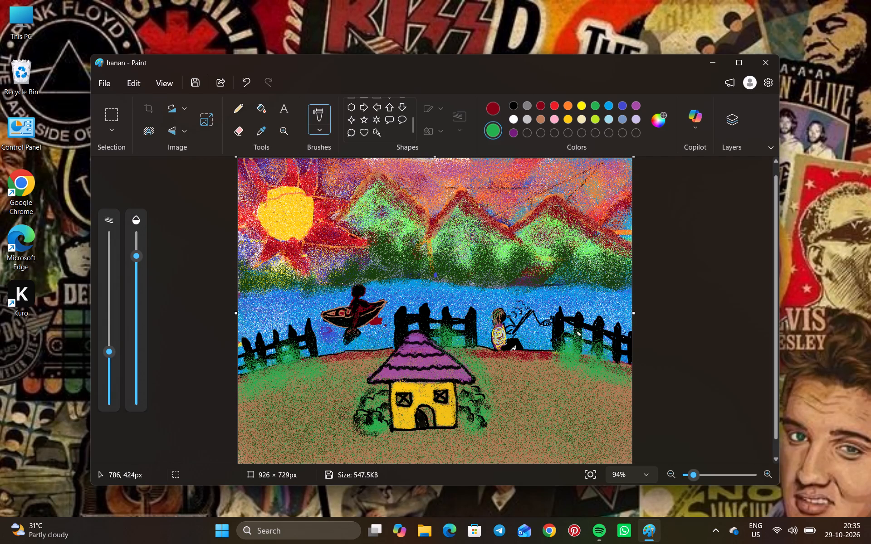
pyautogui.moveTo(574, 336); pyautogui.dragTo(616, 349)
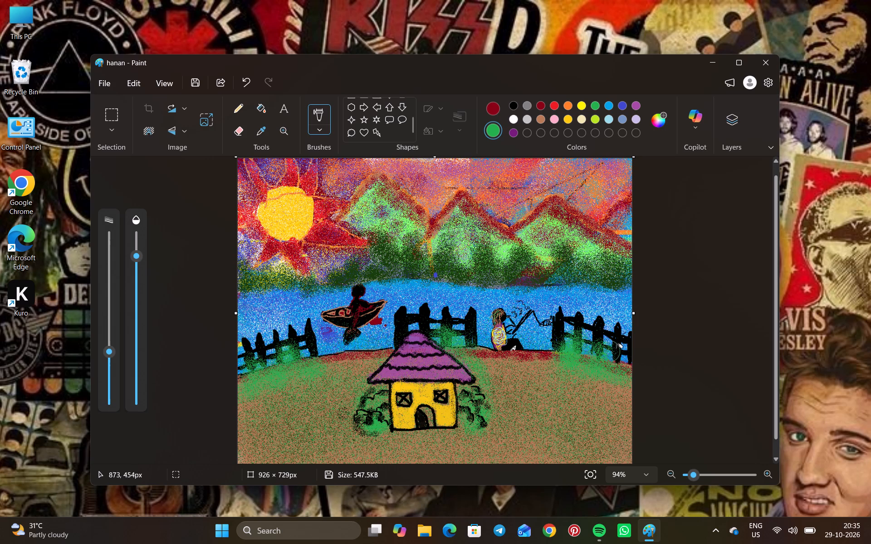
pyautogui.moveTo(616, 349); pyautogui.dragTo(622, 398)
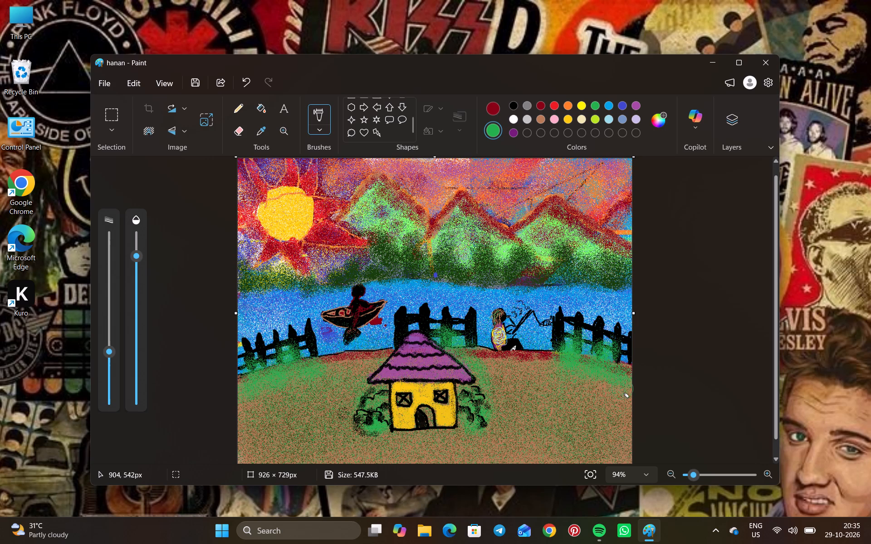
pyautogui.moveTo(622, 398); pyautogui.dragTo(547, 365)
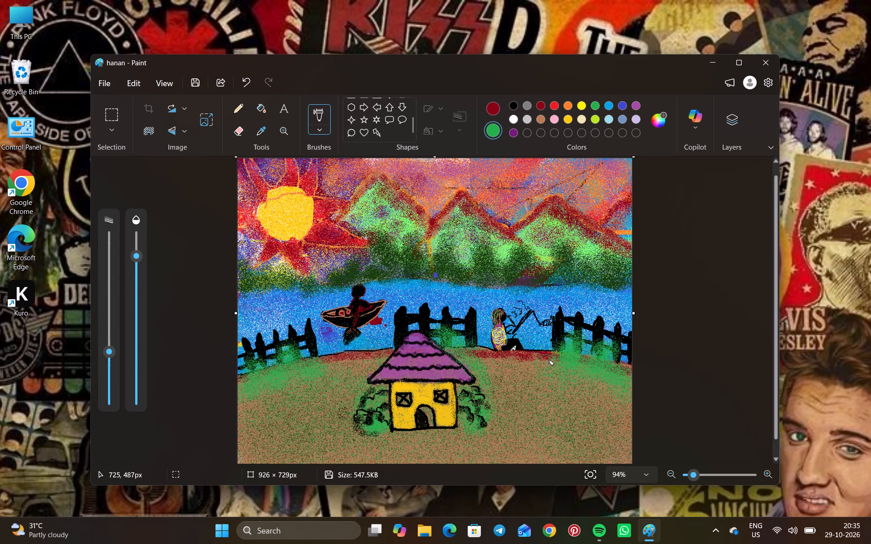
pyautogui.moveTo(547, 365); pyautogui.dragTo(560, 366)
# Look over the painting from the sky down to the house and the fence bushes.
pyautogui.keyDown('ctrl'); pyautogui.scroll(1, 407, 161); pyautogui.keyUp('ctrl')
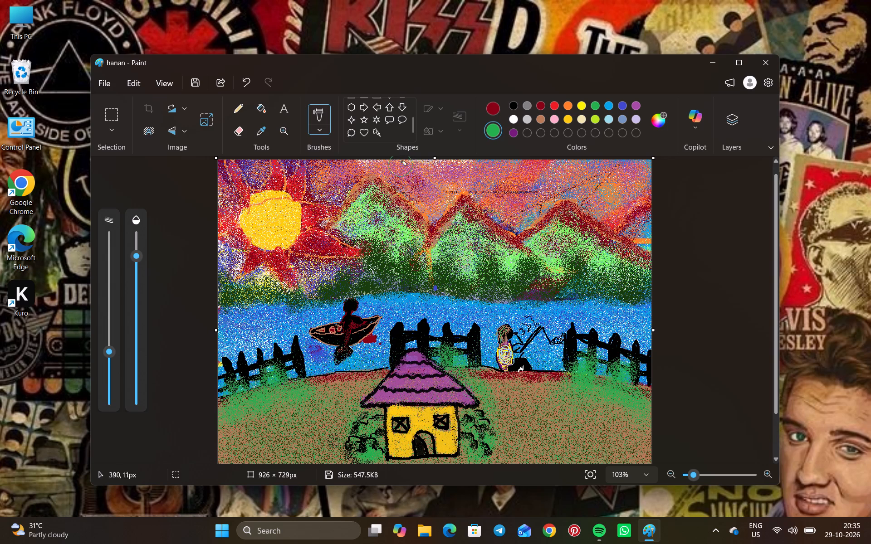
pyautogui.scroll(-1, 298, 285)
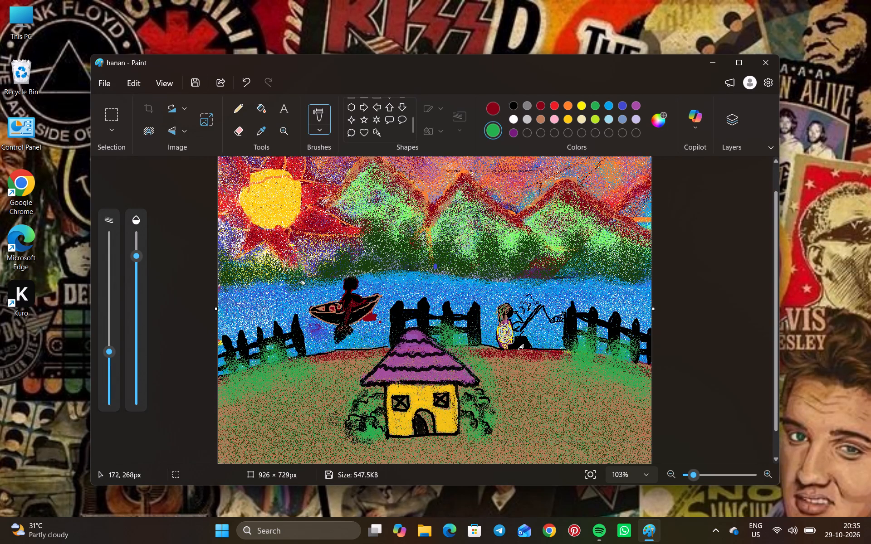
pyautogui.scroll(-1, 298, 285)
pyautogui.scroll(1, 298, 286)
pyautogui.scroll(-1, 298, 286)
pyautogui.keyDown('ctrl'); pyautogui.scroll(2, 298, 286); pyautogui.keyUp('ctrl')
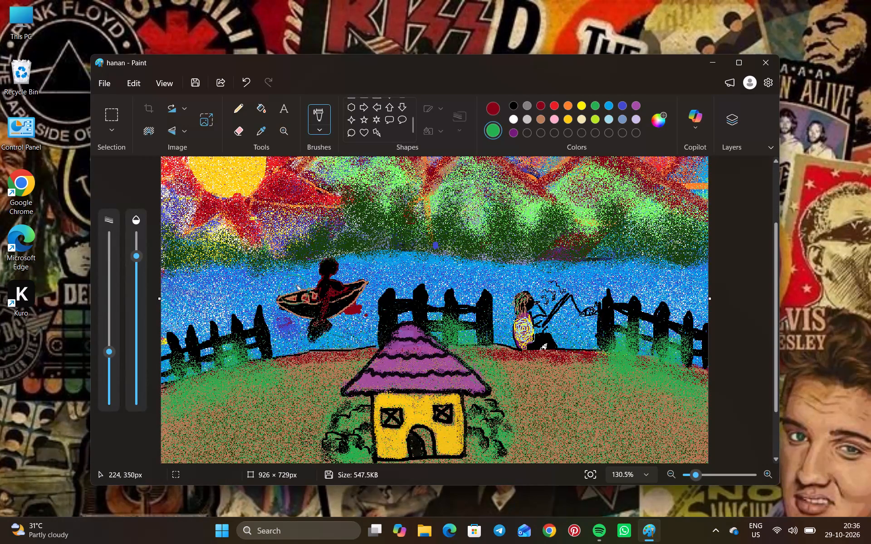
pyautogui.scroll(-2, 294, 291)
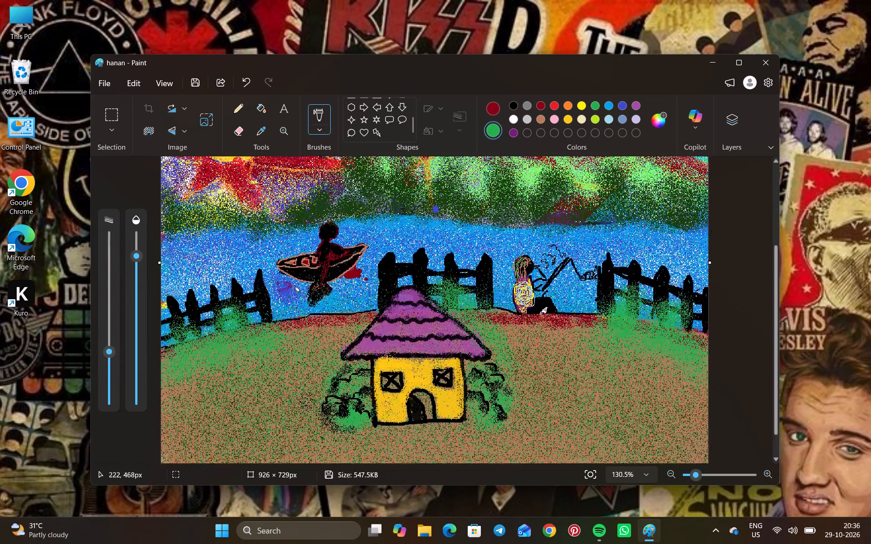
pyautogui.scroll(-1, 293, 292)
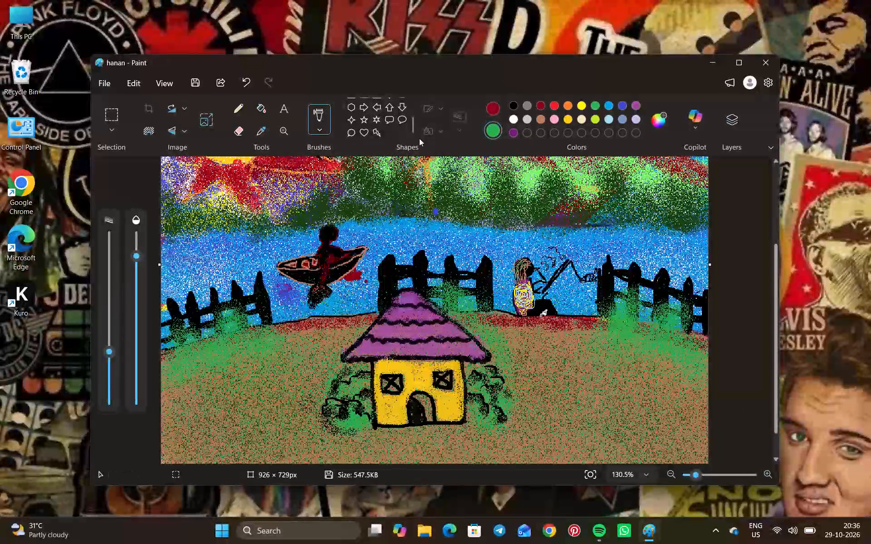
# Set the brush colour to black and reduce the brush to a thin size.
pyautogui.click(513, 104)
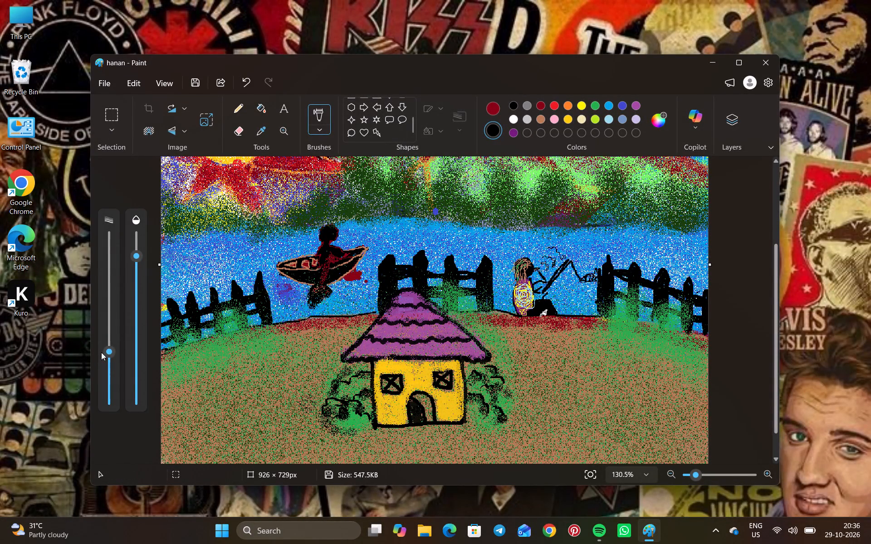
pyautogui.moveTo(111, 355); pyautogui.dragTo(115, 389)
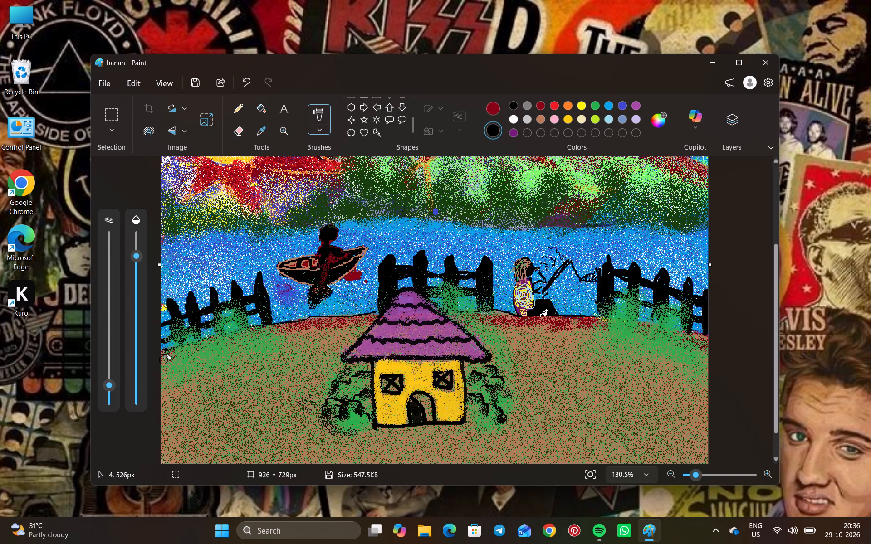
# Look over the whole painting and the unoutlined green bushes along the fences.
pyautogui.keyDown('ctrl'); pyautogui.scroll(-2, 164, 360); pyautogui.keyUp('ctrl')
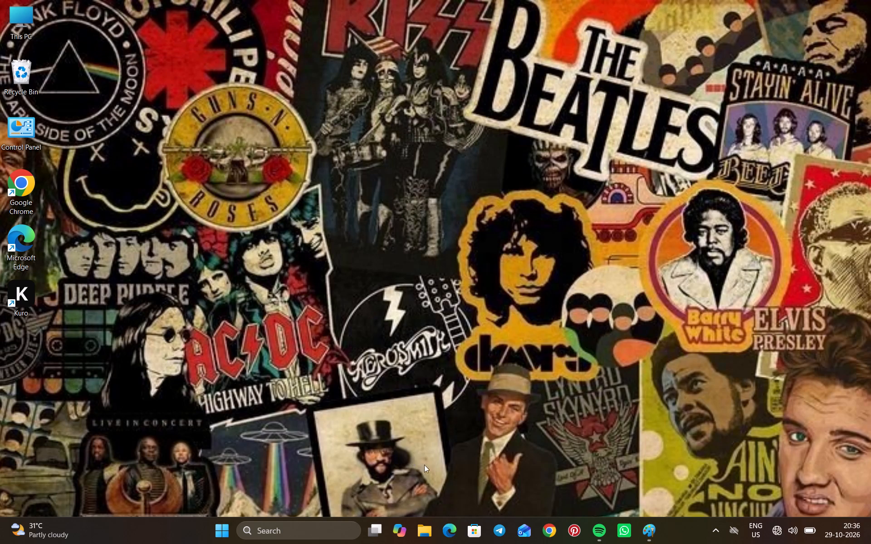
pyautogui.click(650, 535)
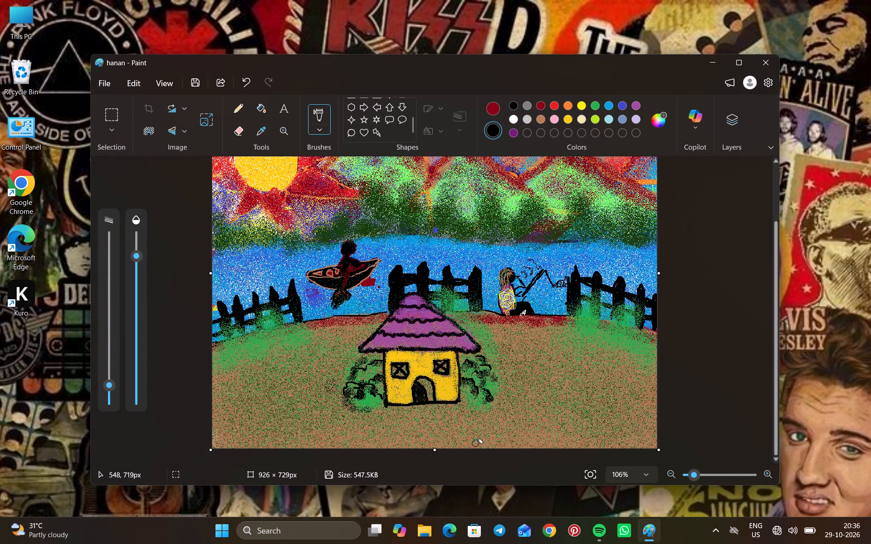
pyautogui.keyDown('ctrl'); pyautogui.scroll(-2, 473, 442); pyautogui.keyUp('ctrl')
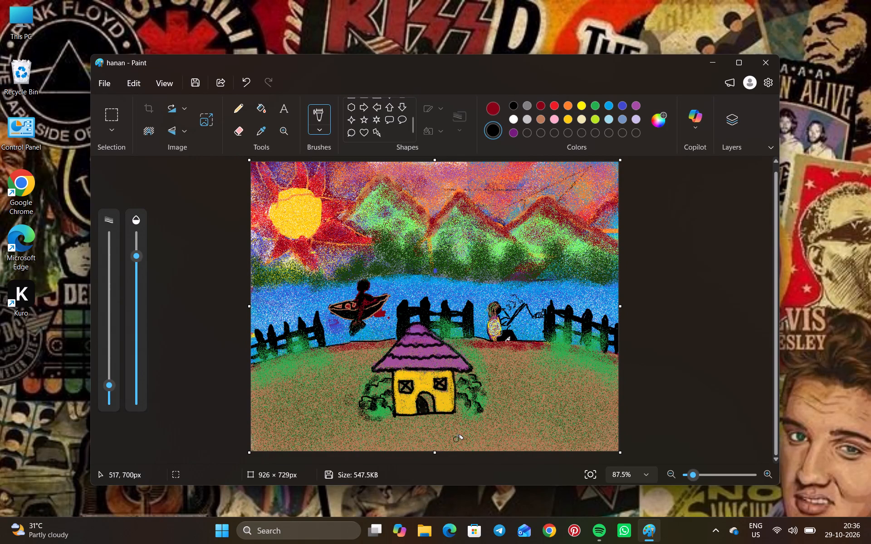
pyautogui.scroll(2, 474, 419)
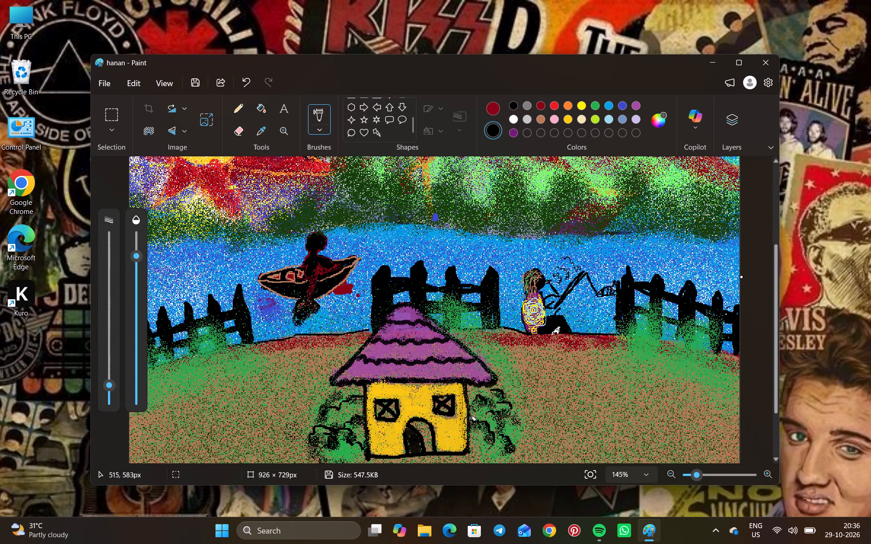
pyautogui.scroll(1, 469, 421)
pyautogui.hscroll(1, 551, 402)
pyautogui.hscroll(-5, 551, 402)
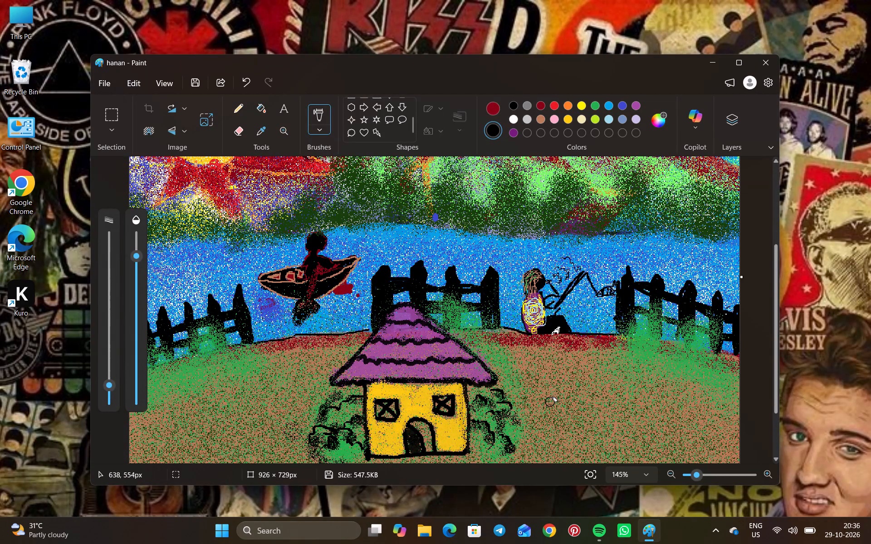
pyautogui.hscroll(2, 195, 325)
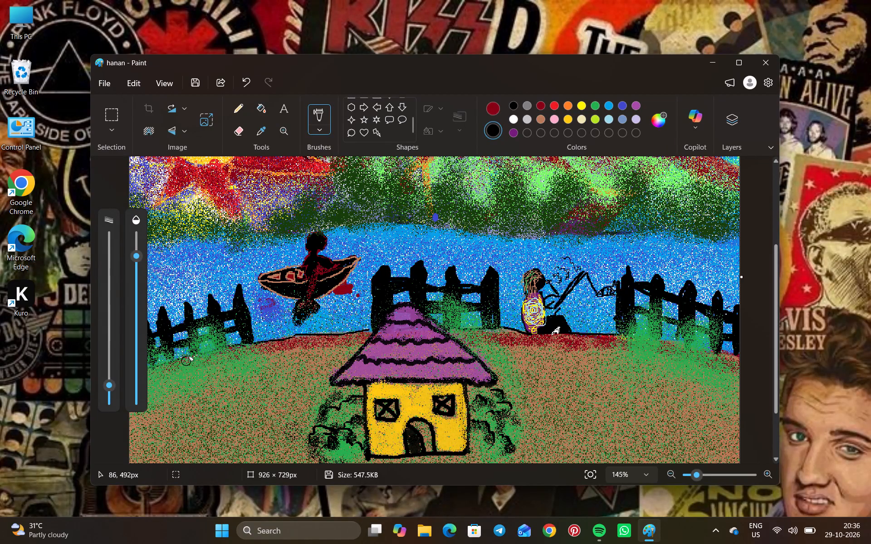
pyautogui.scroll(-2, 184, 384)
pyautogui.keyDown('ctrl'); pyautogui.scroll(-2, 184, 291); pyautogui.keyUp('ctrl')
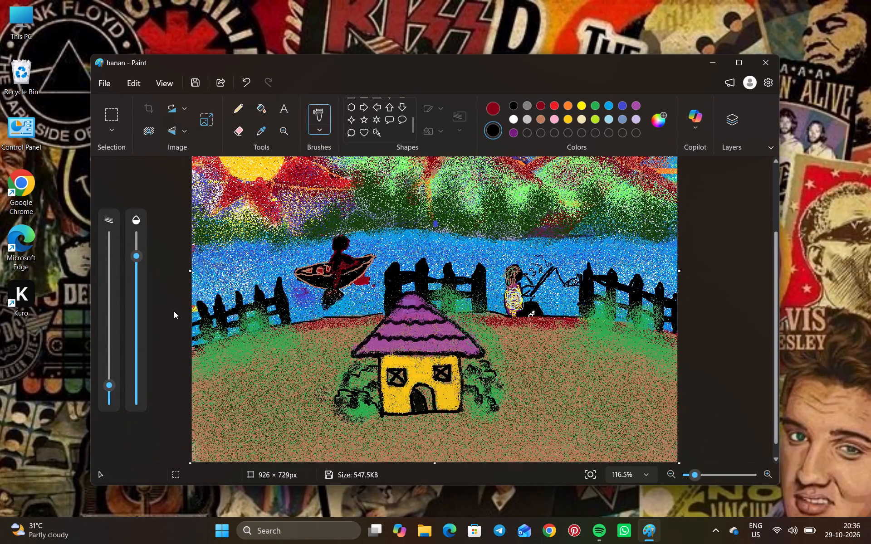
pyautogui.keyDown('ctrl'); pyautogui.scroll(-1, 174, 311); pyautogui.keyUp('ctrl')
pyautogui.keyDown('ctrl'); pyautogui.scroll(3, 218, 329); pyautogui.keyUp('ctrl')
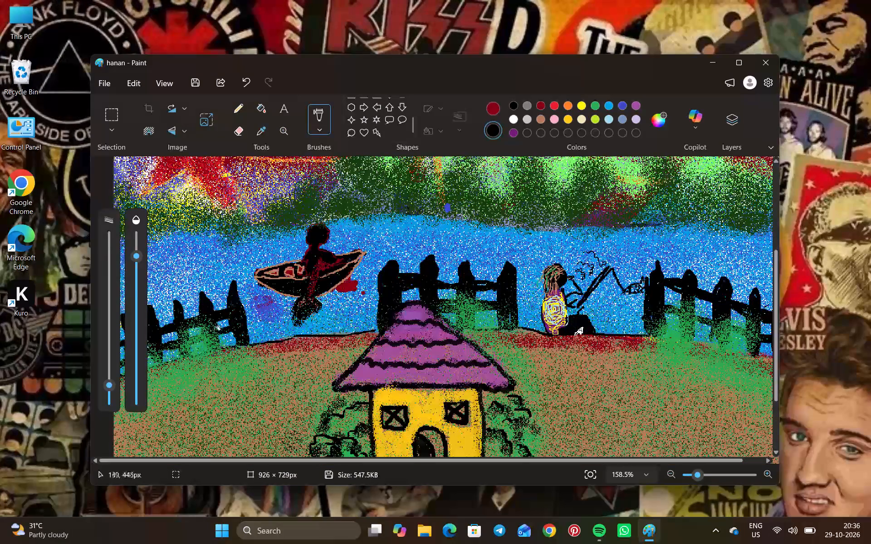
pyautogui.hscroll(3, 214, 332)
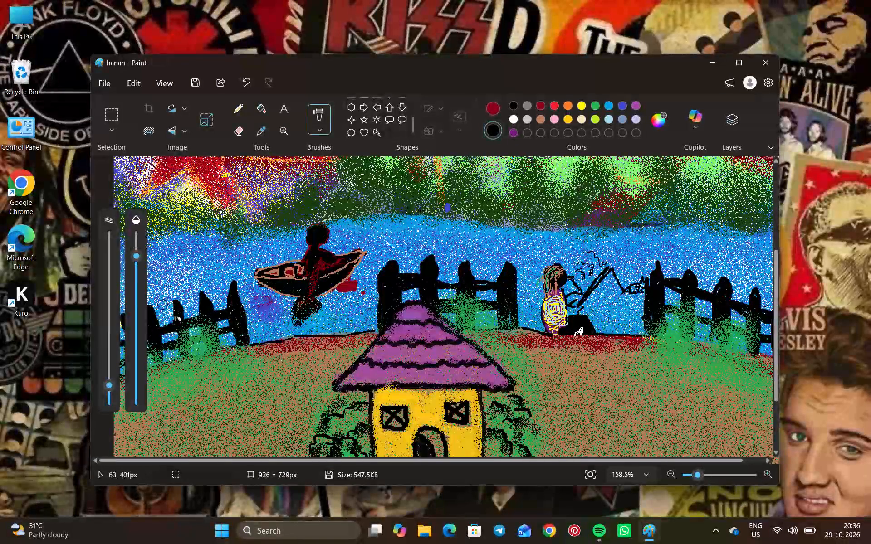
# Thin the black brush further and trace wavy, jagged outlines over the green bushes at the left fence.
pyautogui.moveTo(106, 389); pyautogui.dragTo(108, 395)
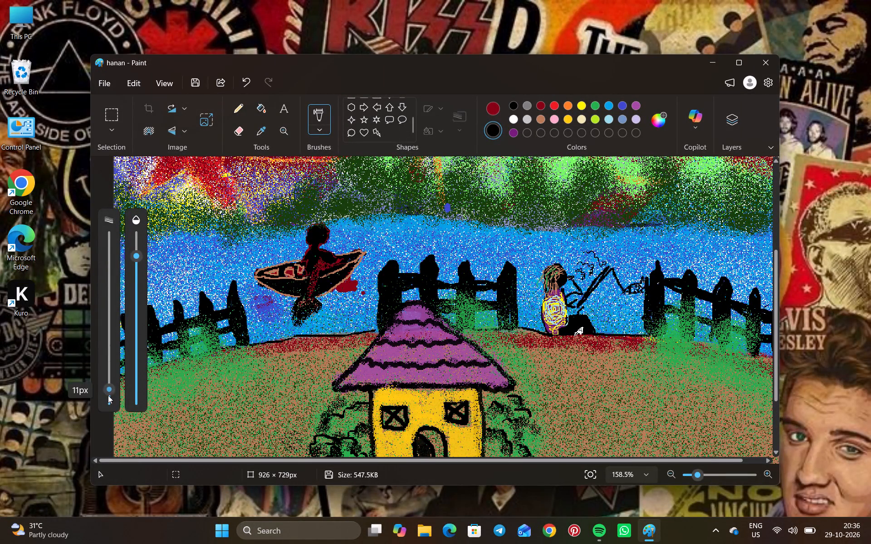
pyautogui.moveTo(108, 395); pyautogui.dragTo(110, 398)
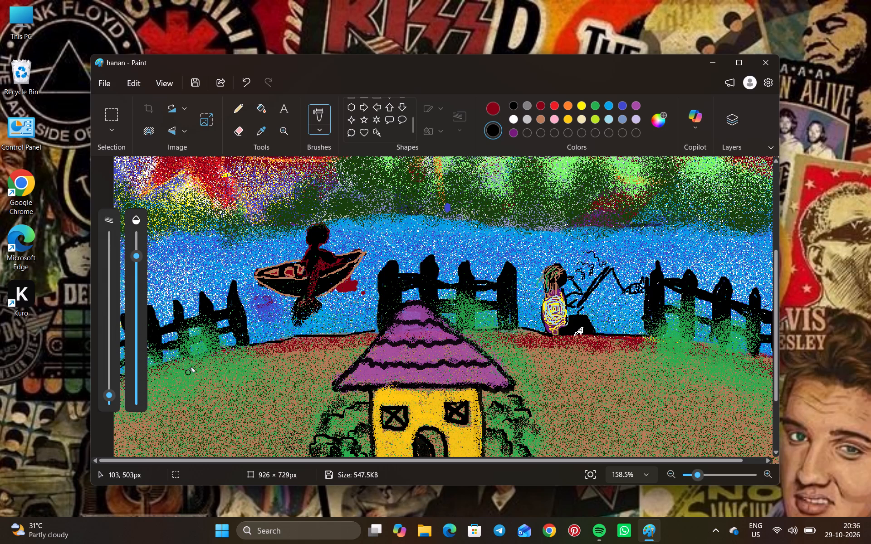
pyautogui.keyDown('ctrl'); pyautogui.scroll(-2, 188, 374); pyautogui.keyUp('ctrl')
pyautogui.moveTo(187, 364); pyautogui.dragTo(210, 345)
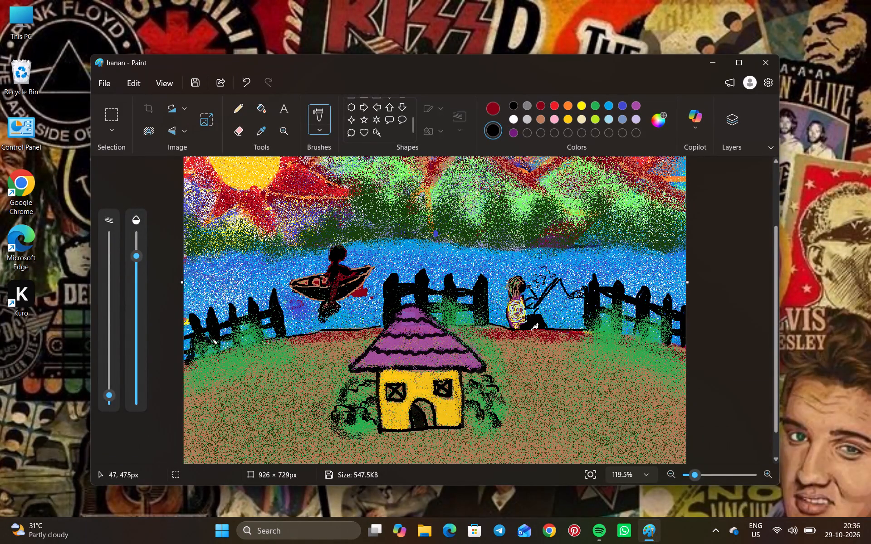
pyautogui.moveTo(210, 345); pyautogui.dragTo(237, 328)
pyautogui.moveTo(237, 328); pyautogui.dragTo(284, 359)
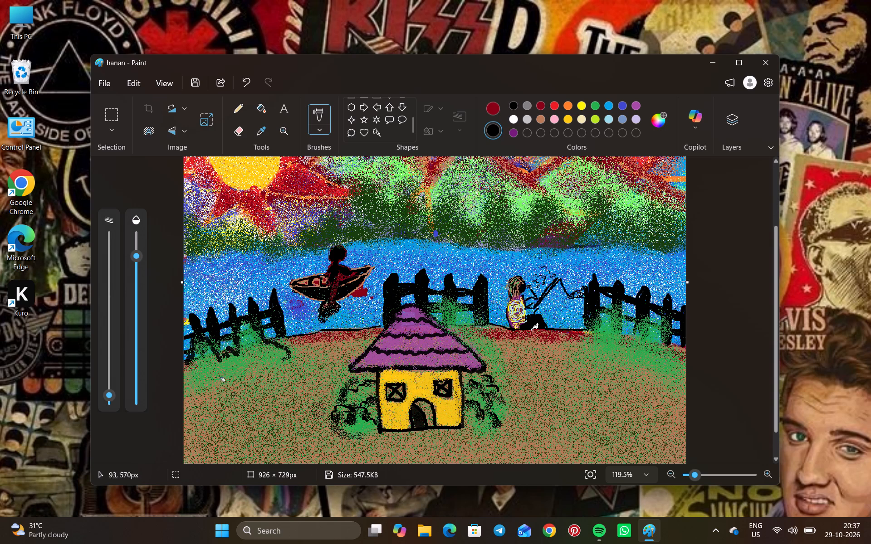
pyautogui.moveTo(221, 360); pyautogui.dragTo(230, 373)
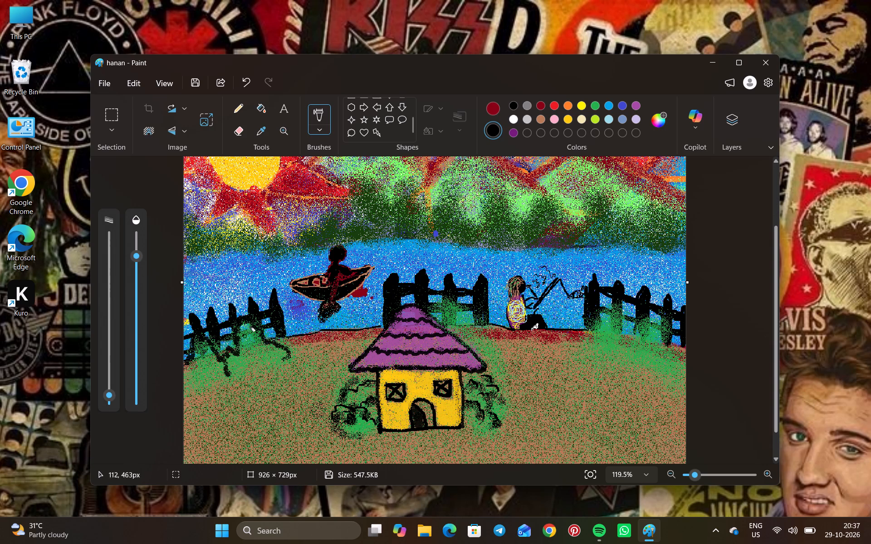
# Trace a black wavy outline around the green bush at the middle fence, behind the house roof.
pyautogui.moveTo(435, 308); pyautogui.dragTo(449, 299)
pyautogui.moveTo(449, 299); pyautogui.dragTo(452, 301)
pyautogui.moveTo(455, 304); pyautogui.dragTo(465, 319)
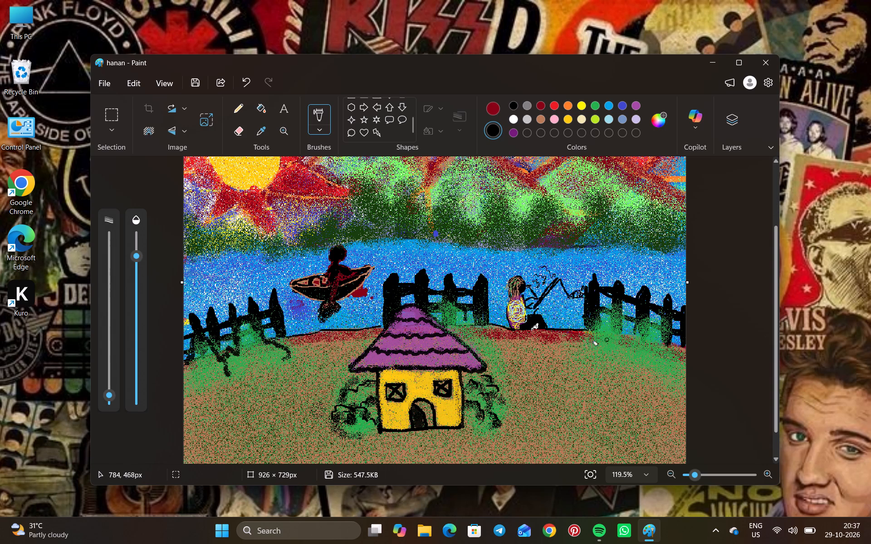
# Trace black wavy outlines and trailing stems over the green bushes at the right fence, out to the canvas's right edge.
pyautogui.moveTo(583, 347); pyautogui.dragTo(588, 345)
pyautogui.moveTo(602, 338); pyautogui.dragTo(597, 338)
pyautogui.moveTo(592, 341); pyautogui.dragTo(591, 333)
pyautogui.moveTo(591, 331); pyautogui.dragTo(592, 327)
pyautogui.moveTo(596, 326); pyautogui.dragTo(604, 320)
pyautogui.moveTo(604, 320); pyautogui.dragTo(654, 331)
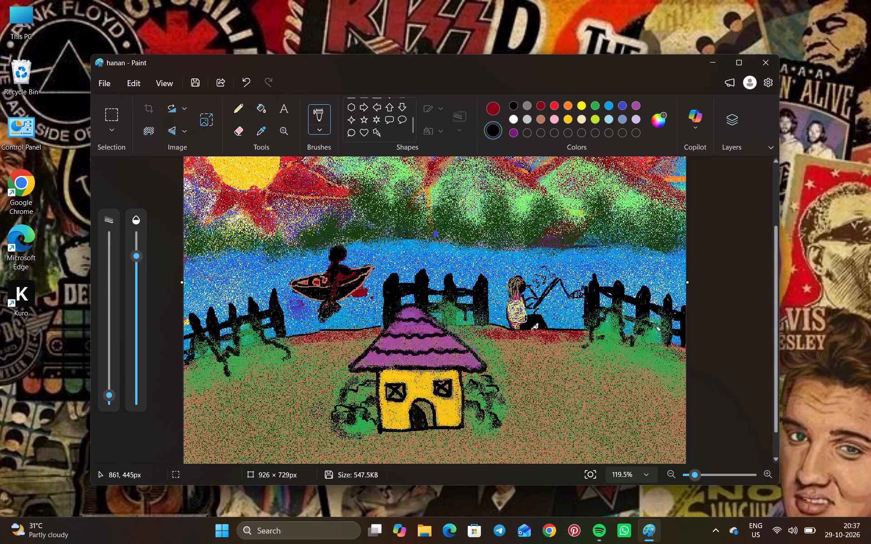
pyautogui.moveTo(654, 331); pyautogui.dragTo(670, 369)
pyautogui.moveTo(617, 354); pyautogui.dragTo(636, 341)
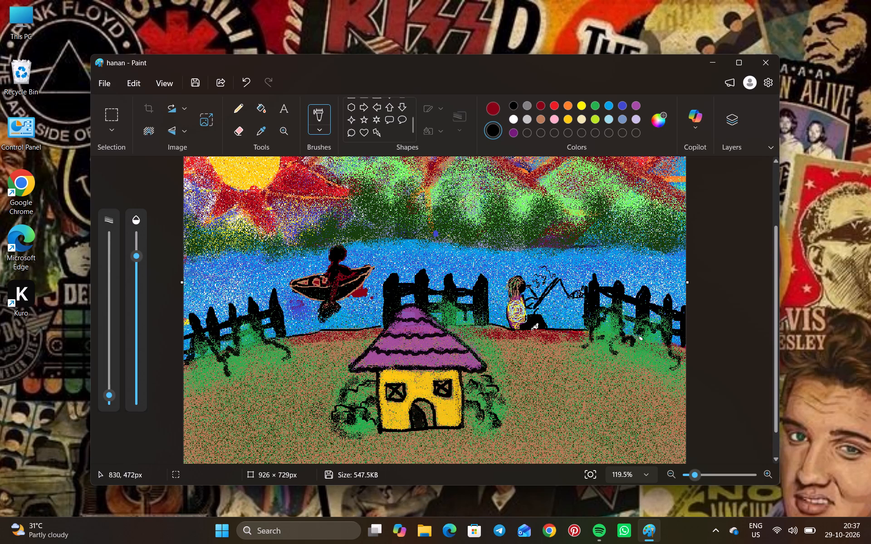
pyautogui.moveTo(636, 341); pyautogui.dragTo(654, 361)
pyautogui.moveTo(667, 368); pyautogui.dragTo(685, 374)
# Look over the painting and the outlined fence bushes, close up and as a whole.
pyautogui.keyDown('ctrl'); pyautogui.scroll(2, 601, 464); pyautogui.keyUp('ctrl')
pyautogui.scroll(1, 580, 368)
pyautogui.scroll(-1, 580, 369)
pyautogui.scroll(1, 573, 372)
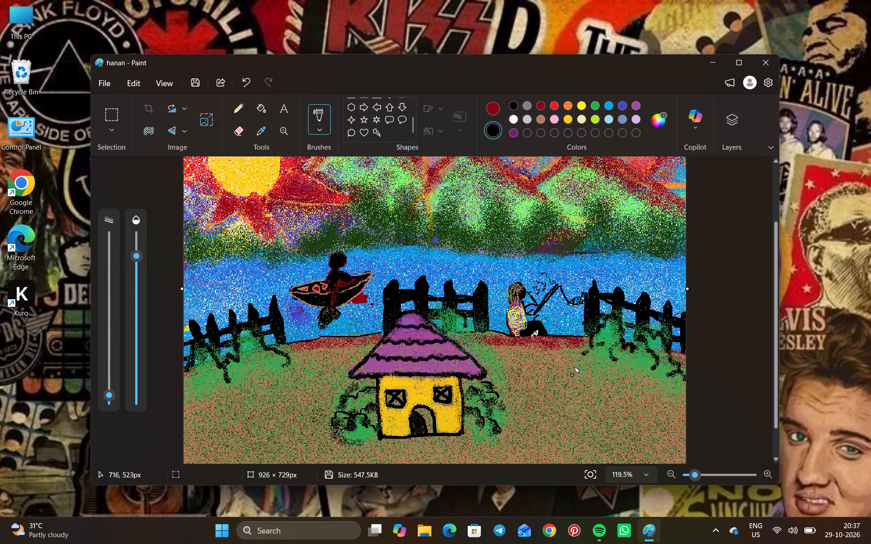
pyautogui.keyDown('ctrl'); pyautogui.scroll(4, 571, 373); pyautogui.keyUp('ctrl')
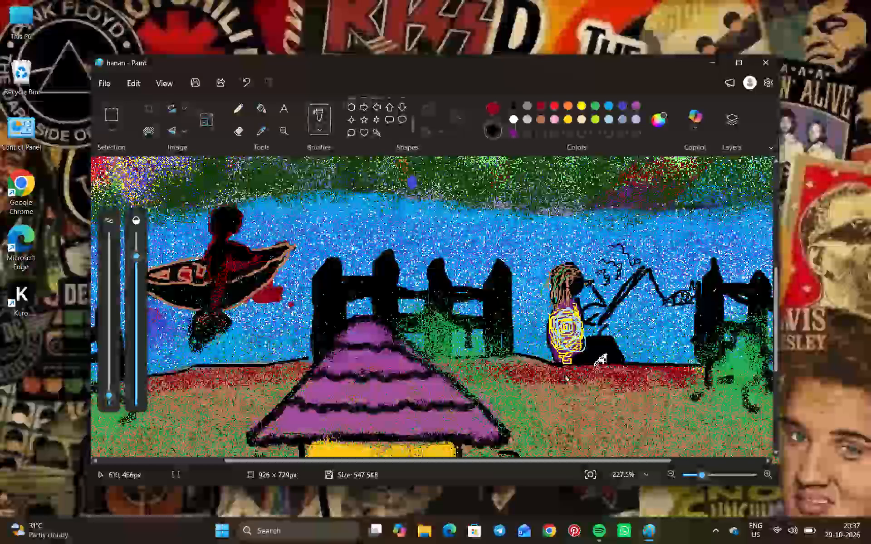
pyautogui.keyDown('ctrl'); pyautogui.scroll(-1, 563, 382); pyautogui.keyUp('ctrl')
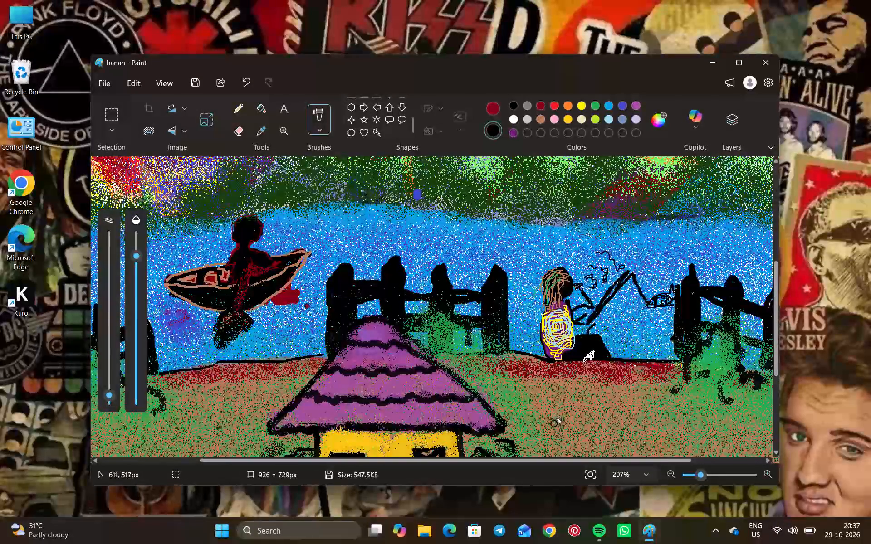
pyautogui.hscroll(-8, 554, 424)
pyautogui.keyDown('ctrl'); pyautogui.scroll(-4, 549, 430); pyautogui.keyUp('ctrl')
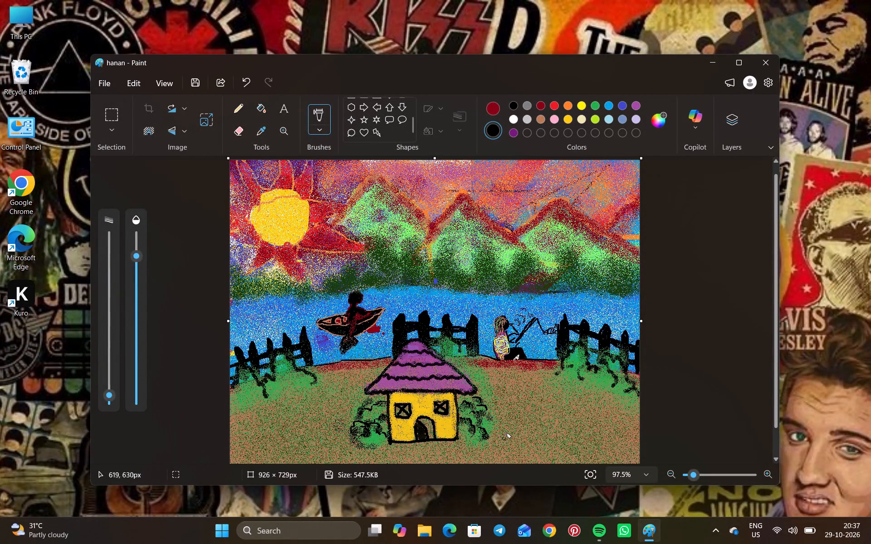
pyautogui.keyDown('ctrl'); pyautogui.scroll(4, 616, 467); pyautogui.keyUp('ctrl')
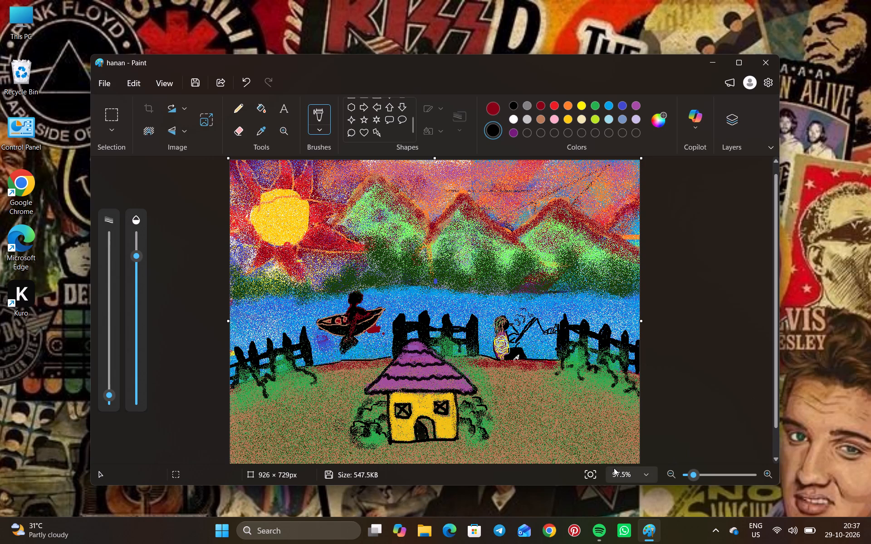
pyautogui.keyDown('ctrl'); pyautogui.scroll(3, 596, 359); pyautogui.keyUp('ctrl')
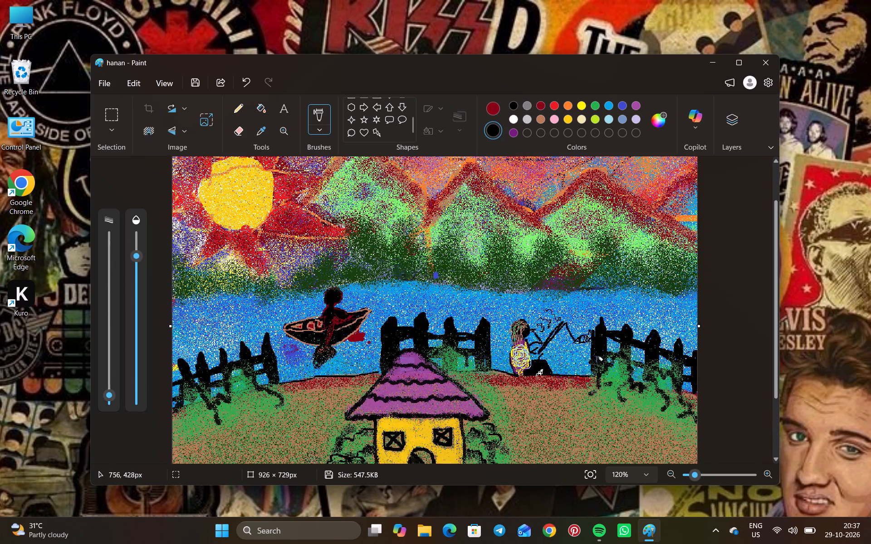
pyautogui.scroll(-1, 597, 360)
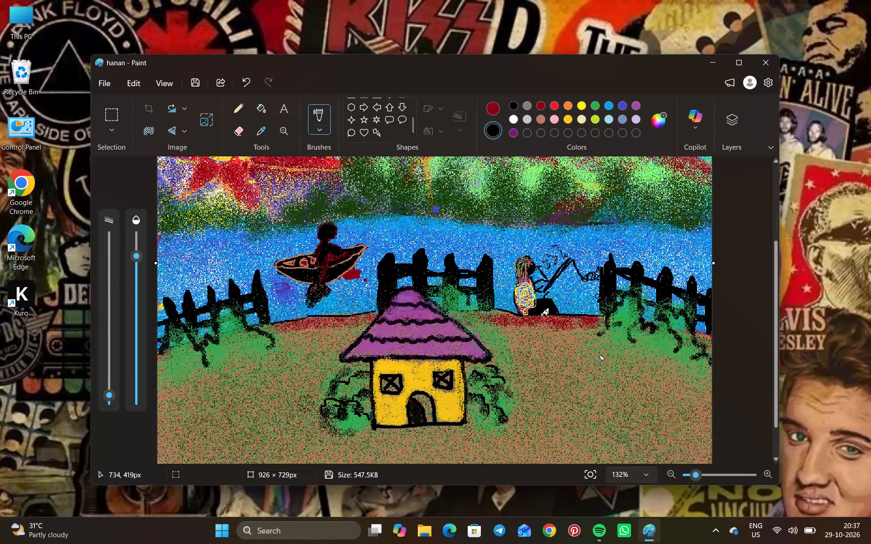
pyautogui.scroll(-1, 597, 360)
pyautogui.hscroll(-1, 597, 360)
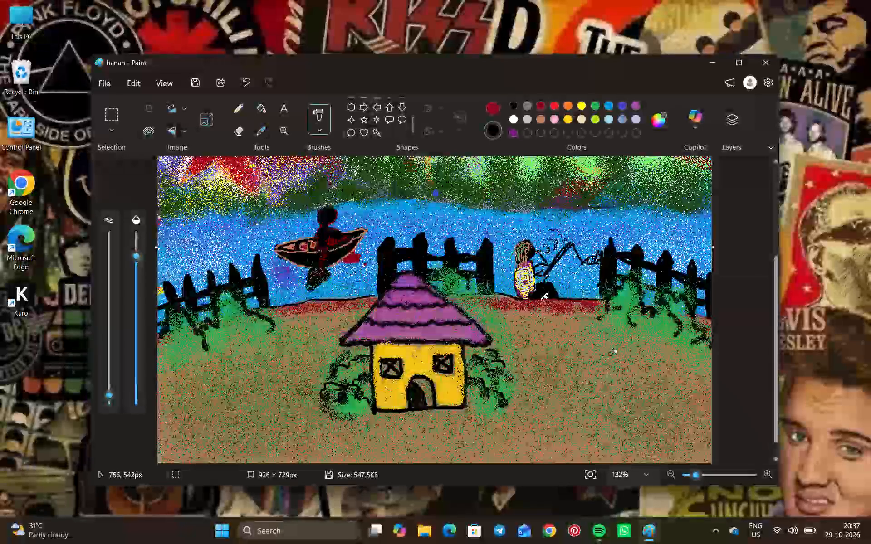
pyautogui.scroll(1, 610, 354)
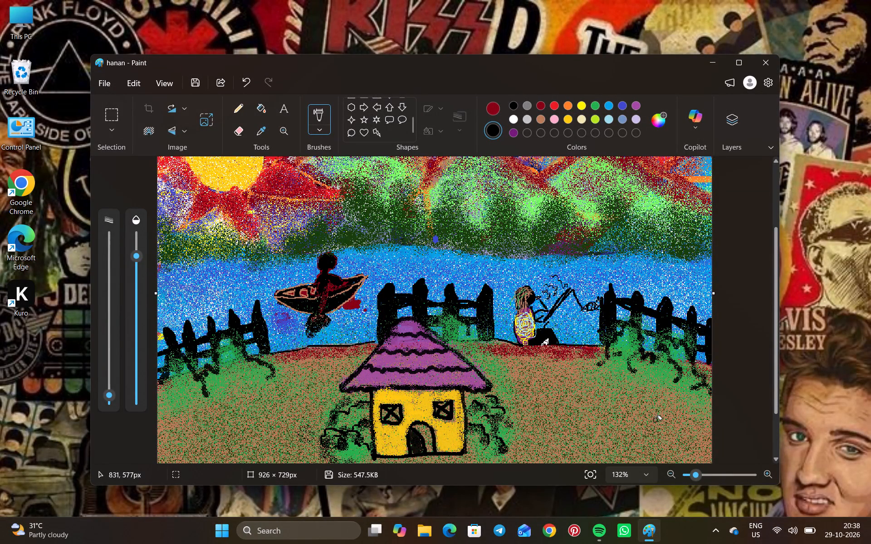
# Draw a tall, slightly curved palm trunk in black with two long lines, from the ground up across the right fence.
pyautogui.moveTo(655, 420); pyautogui.dragTo(656, 358)
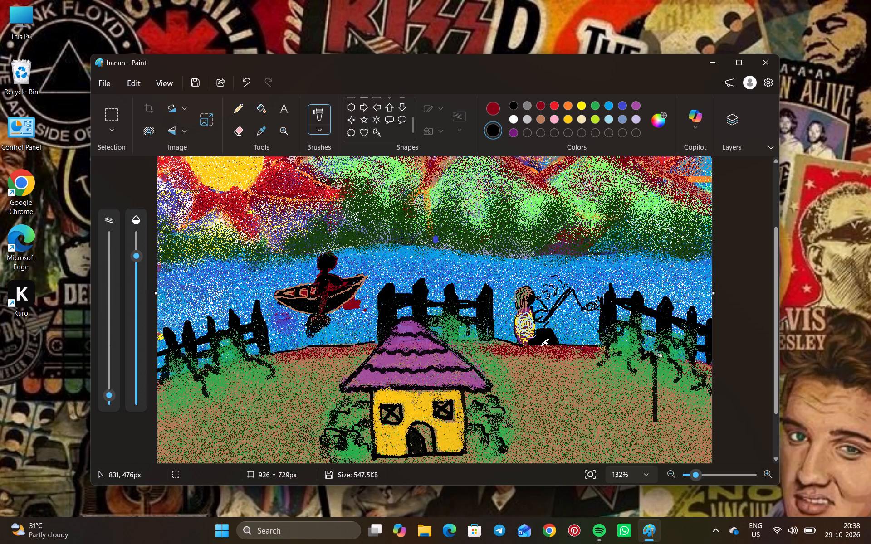
pyautogui.moveTo(656, 358); pyautogui.dragTo(669, 254)
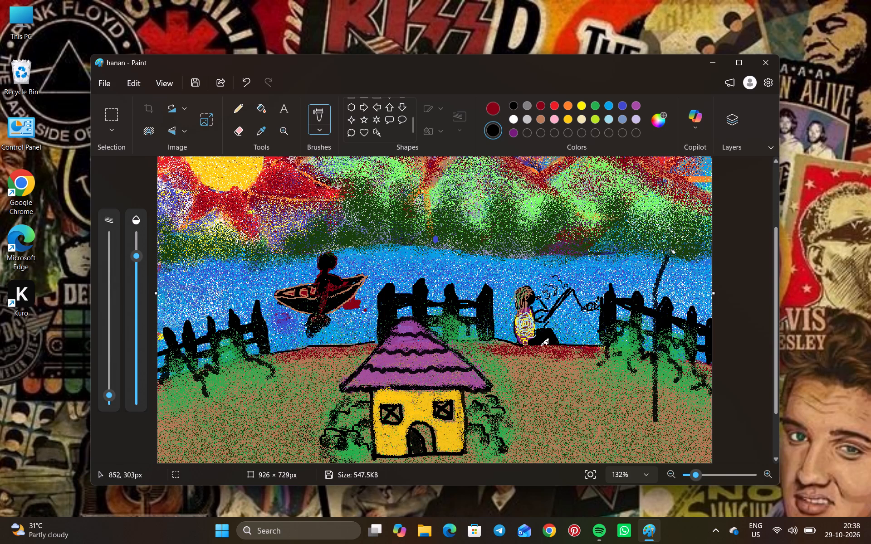
pyautogui.moveTo(669, 254); pyautogui.dragTo(657, 311)
pyautogui.moveTo(654, 248); pyautogui.dragTo(644, 282)
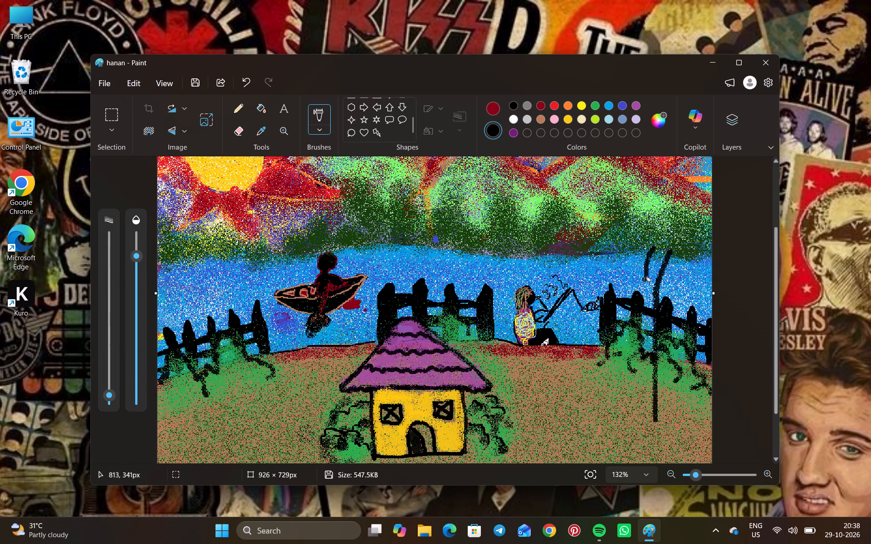
pyautogui.moveTo(644, 282); pyautogui.dragTo(636, 357)
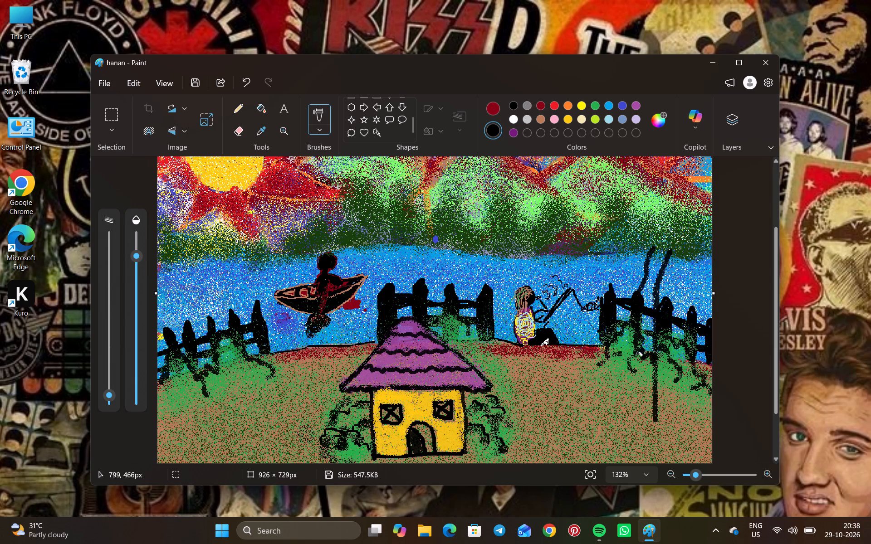
pyautogui.moveTo(636, 357); pyautogui.dragTo(641, 420)
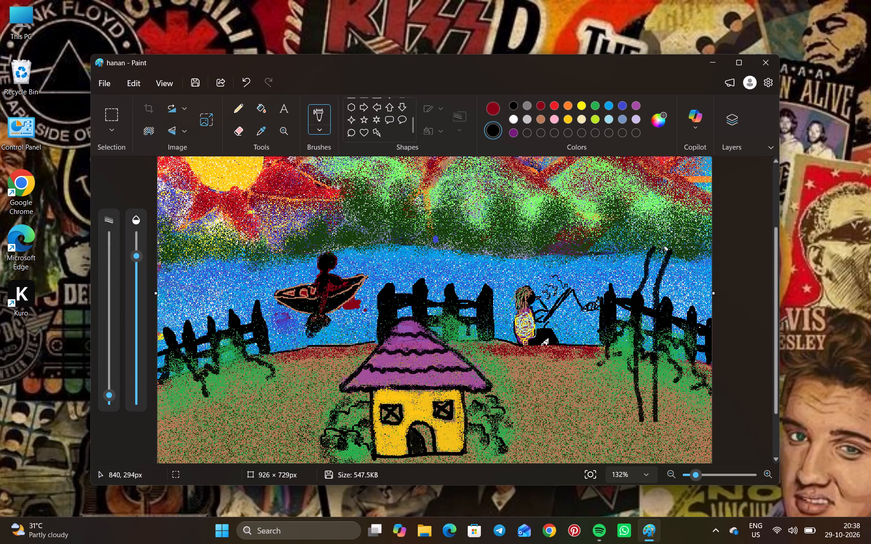
# Draw five black curved frond ribs radiating from the top of the palm trunk, reaching the canvas's right edge.
pyautogui.moveTo(663, 251); pyautogui.dragTo(638, 262)
pyautogui.moveTo(638, 262); pyautogui.dragTo(610, 299)
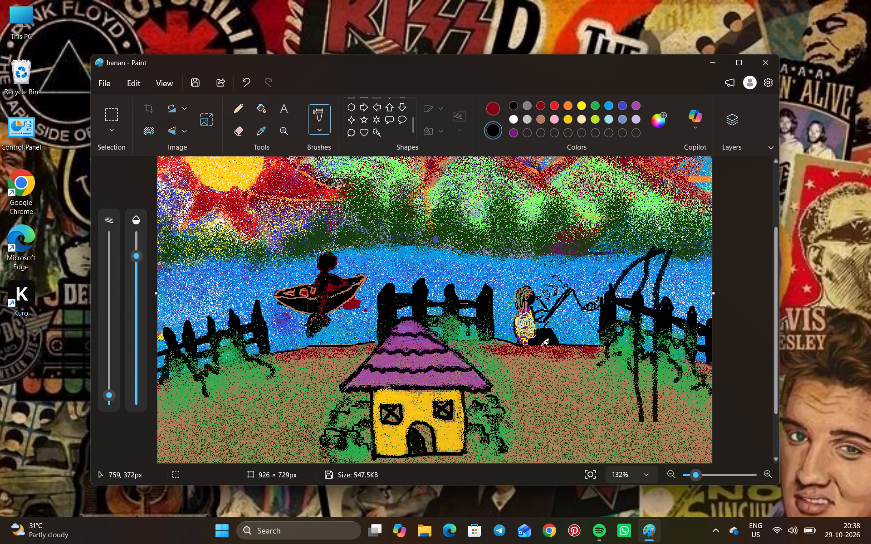
pyautogui.moveTo(662, 250); pyautogui.dragTo(605, 233)
pyautogui.moveTo(605, 233); pyautogui.dragTo(568, 231)
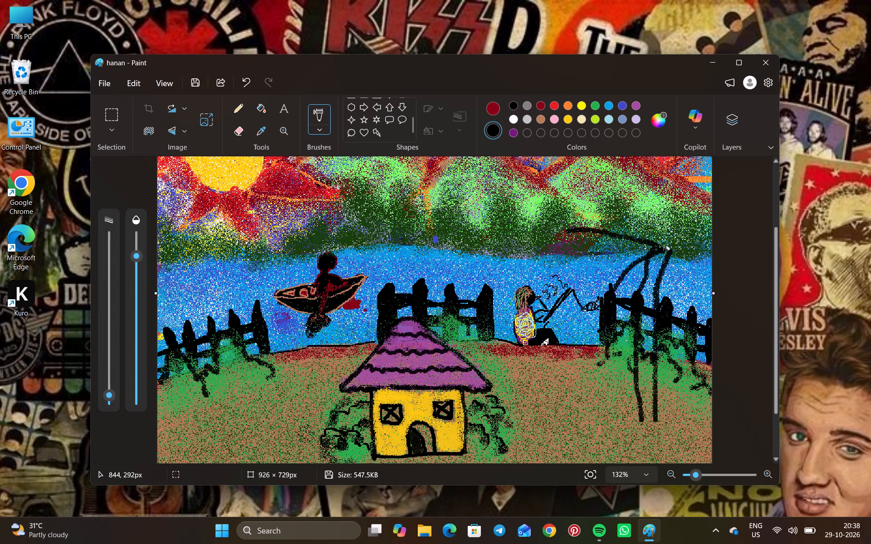
pyautogui.moveTo(664, 251); pyautogui.dragTo(615, 178)
pyautogui.moveTo(666, 249); pyautogui.dragTo(719, 224)
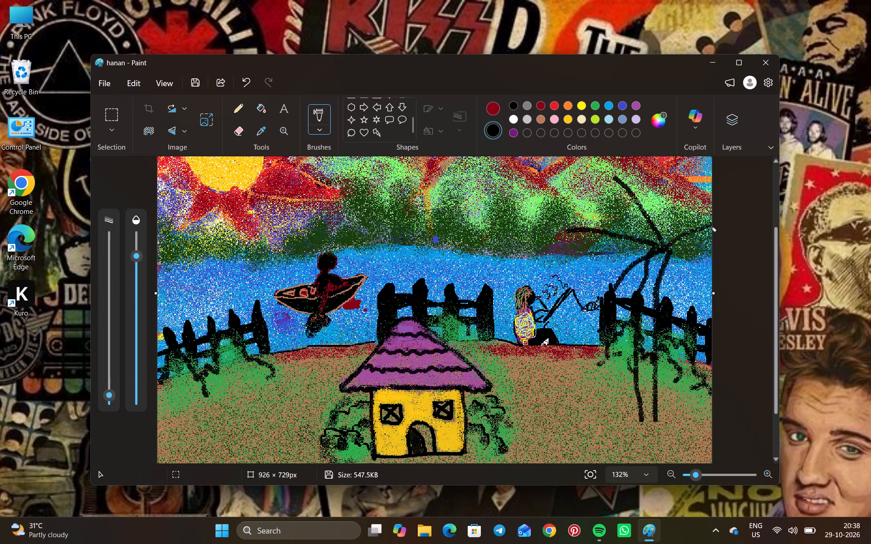
pyautogui.moveTo(667, 250); pyautogui.dragTo(700, 287)
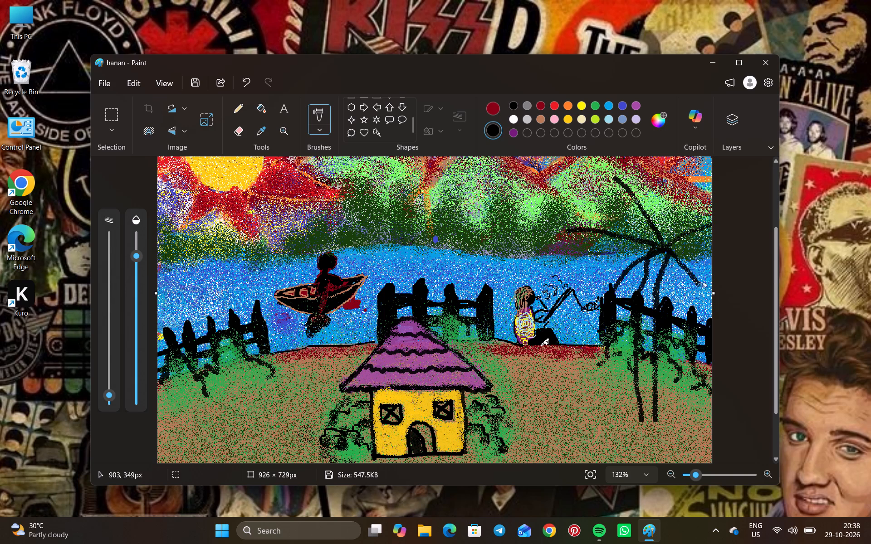
pyautogui.moveTo(700, 287); pyautogui.dragTo(717, 324)
# Outline the palm's left-pointing frond with jagged black edges below and above its rib, joined at the tip.
pyautogui.moveTo(651, 247); pyautogui.dragTo(627, 254)
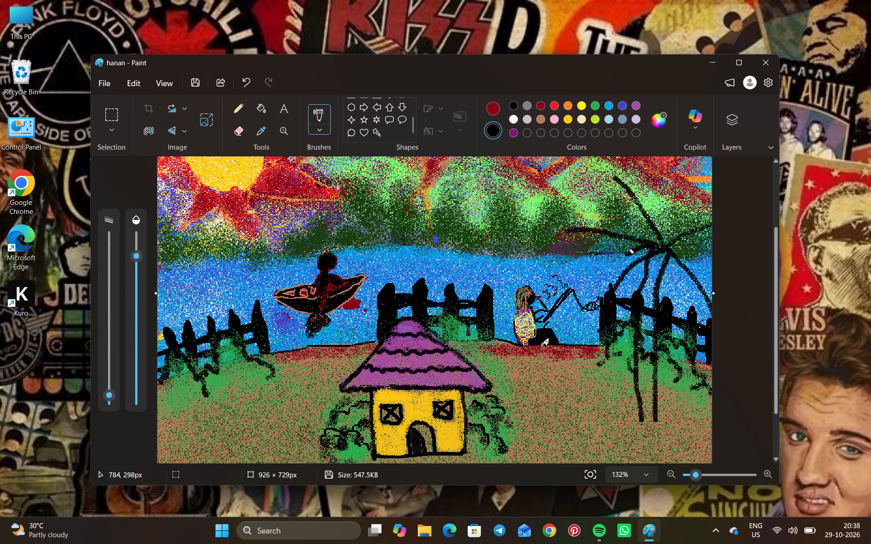
pyautogui.moveTo(627, 254); pyautogui.dragTo(579, 247)
pyautogui.moveTo(579, 247); pyautogui.dragTo(579, 225)
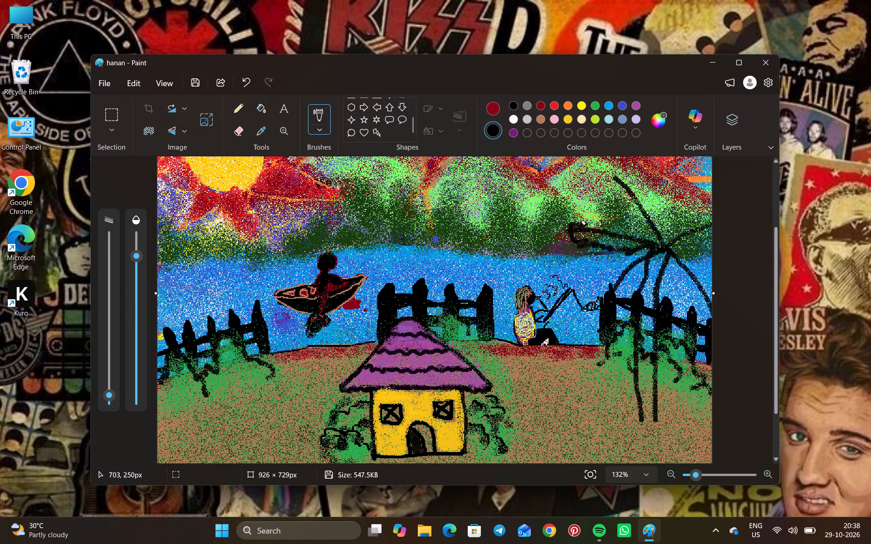
pyautogui.moveTo(579, 225); pyautogui.dragTo(588, 223)
pyautogui.moveTo(578, 227); pyautogui.dragTo(581, 223)
pyautogui.moveTo(650, 240); pyautogui.dragTo(623, 223)
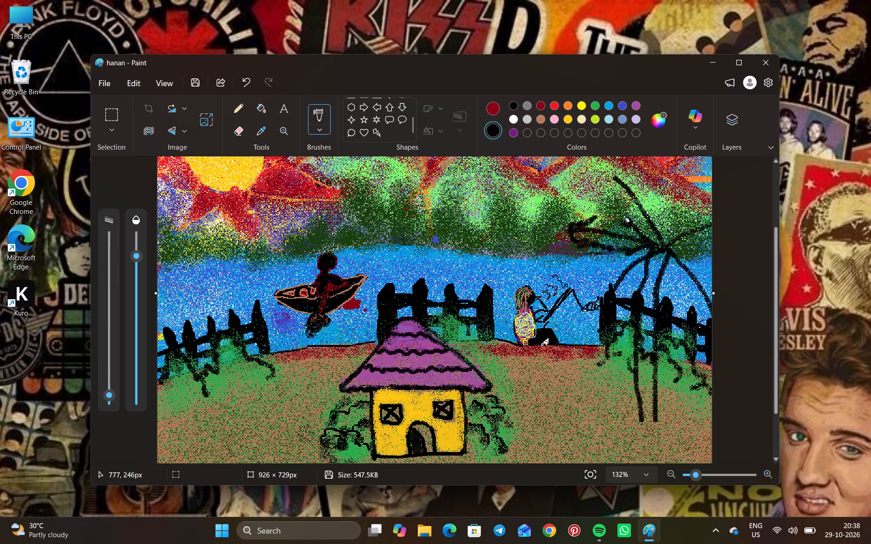
pyautogui.moveTo(623, 223); pyautogui.dragTo(582, 220)
# Outline the palm's upward-pointing frond with jagged black edges on both sides of its rib, back to the trunk top.
pyautogui.moveTo(648, 239); pyautogui.dragTo(629, 221)
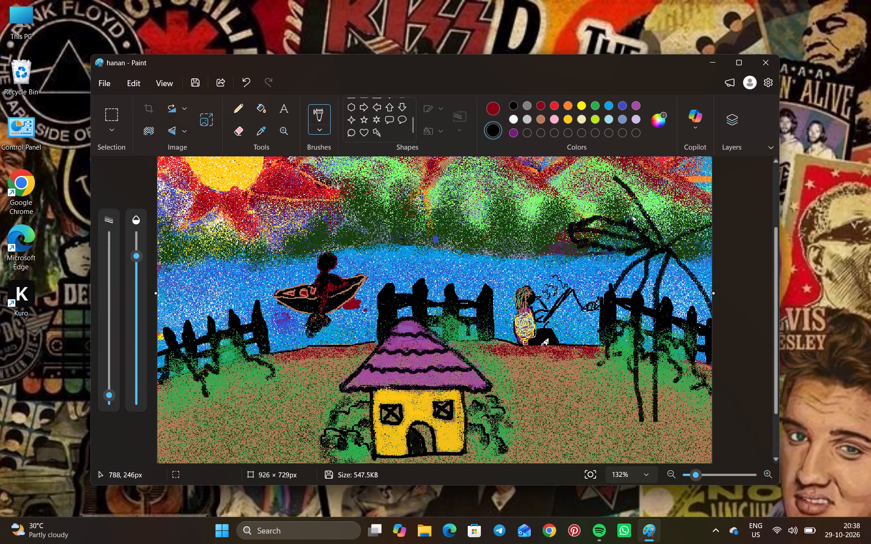
pyautogui.moveTo(629, 221); pyautogui.dragTo(616, 201)
pyautogui.moveTo(616, 201); pyautogui.dragTo(618, 182)
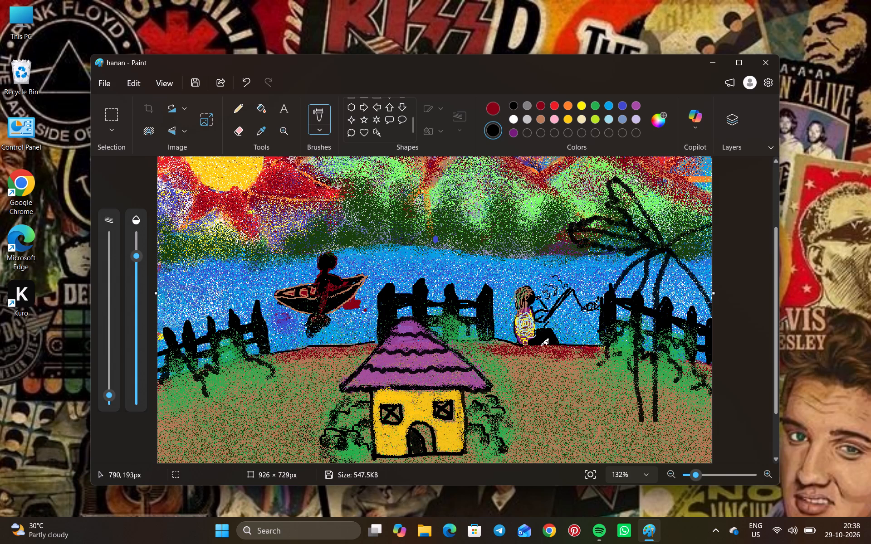
pyautogui.moveTo(618, 180); pyautogui.dragTo(647, 190)
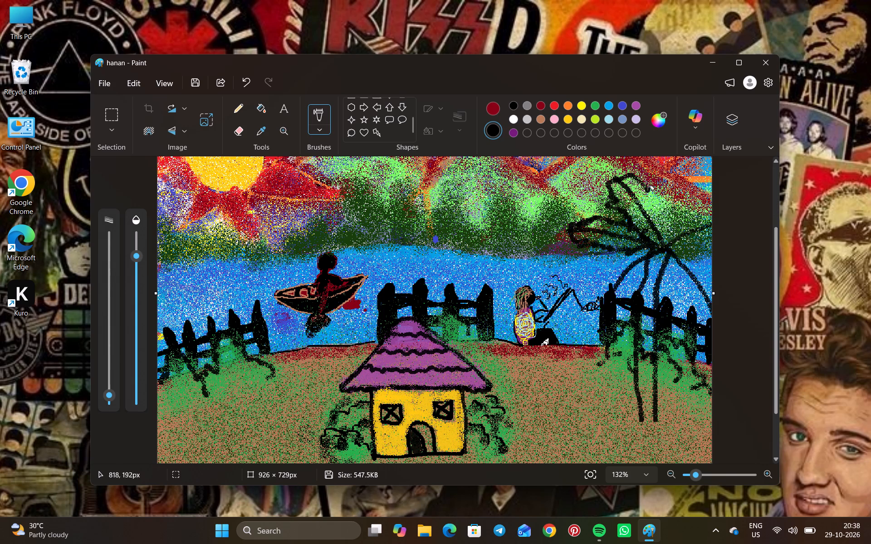
pyautogui.moveTo(647, 190); pyautogui.dragTo(665, 242)
# Add jagged black edges along both sides of the palm's two right-hand fronds, out to the canvas's right edge.
pyautogui.moveTo(665, 244); pyautogui.dragTo(719, 216)
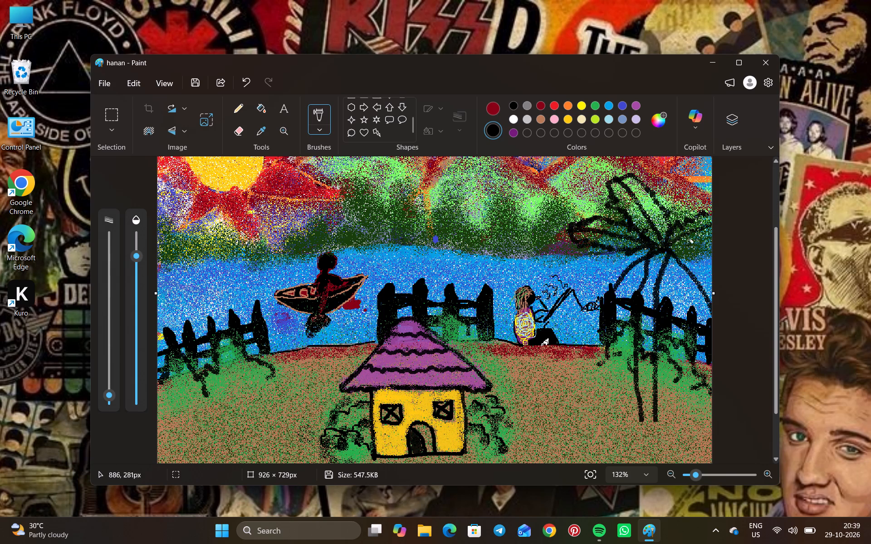
pyautogui.moveTo(672, 250); pyautogui.dragTo(700, 247)
pyautogui.moveTo(700, 247); pyautogui.dragTo(714, 239)
pyautogui.moveTo(679, 256); pyautogui.dragTo(697, 262)
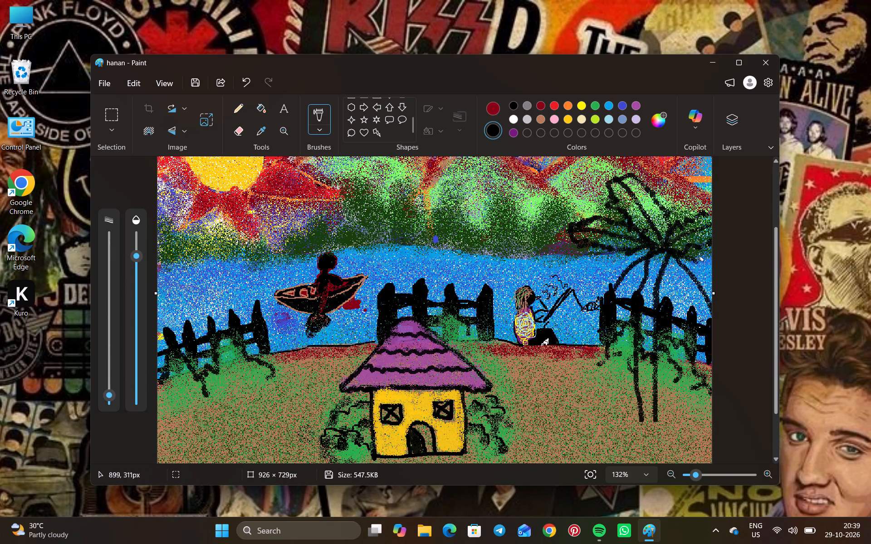
pyautogui.moveTo(697, 262); pyautogui.dragTo(719, 284)
pyautogui.moveTo(673, 262); pyautogui.dragTo(703, 313)
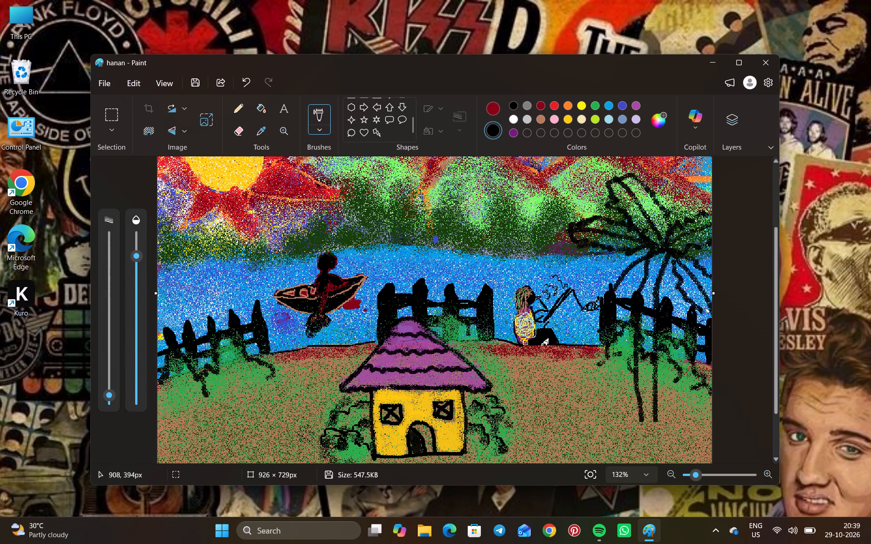
pyautogui.moveTo(703, 313); pyautogui.dragTo(712, 318)
# Outline the palm's drooping lower-left frond with jagged black edges above and below its rib, down to the right fence.
pyautogui.moveTo(644, 256); pyautogui.dragTo(634, 254)
pyautogui.moveTo(634, 254); pyautogui.dragTo(604, 291)
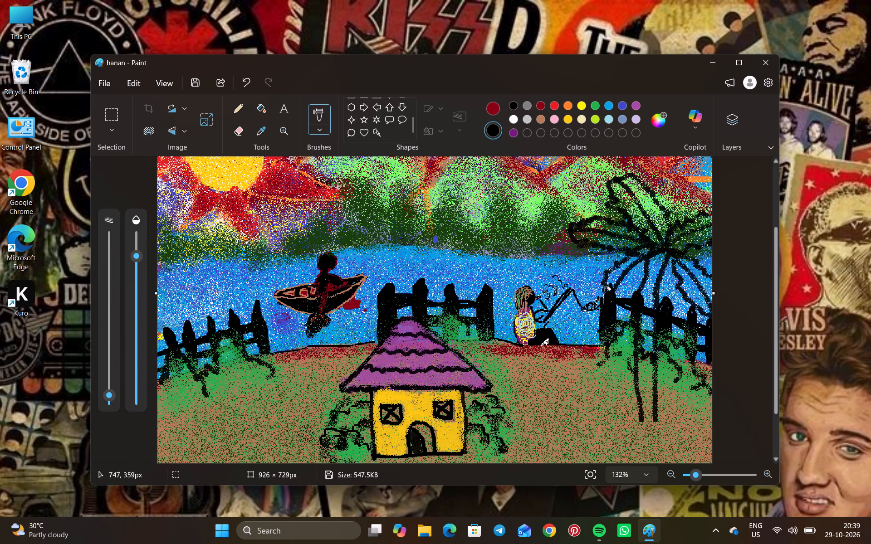
pyautogui.moveTo(604, 291); pyautogui.dragTo(604, 291)
pyautogui.moveTo(620, 294); pyautogui.dragTo(620, 293)
pyautogui.moveTo(620, 293); pyautogui.dragTo(646, 269)
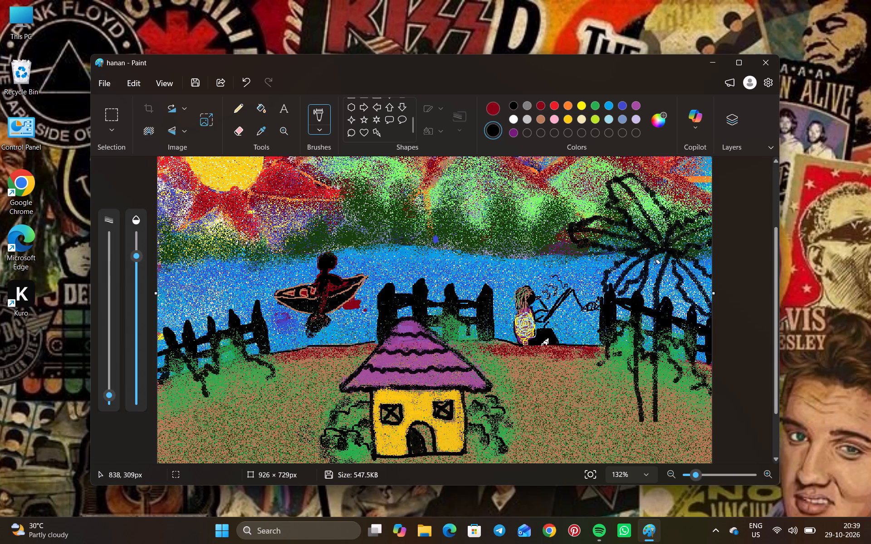
# Darken the centre of the palm's crown with black dabs where the fronds meet the top of the trunk.
pyautogui.click(654, 257)
pyautogui.moveTo(661, 259); pyautogui.dragTo(665, 275)
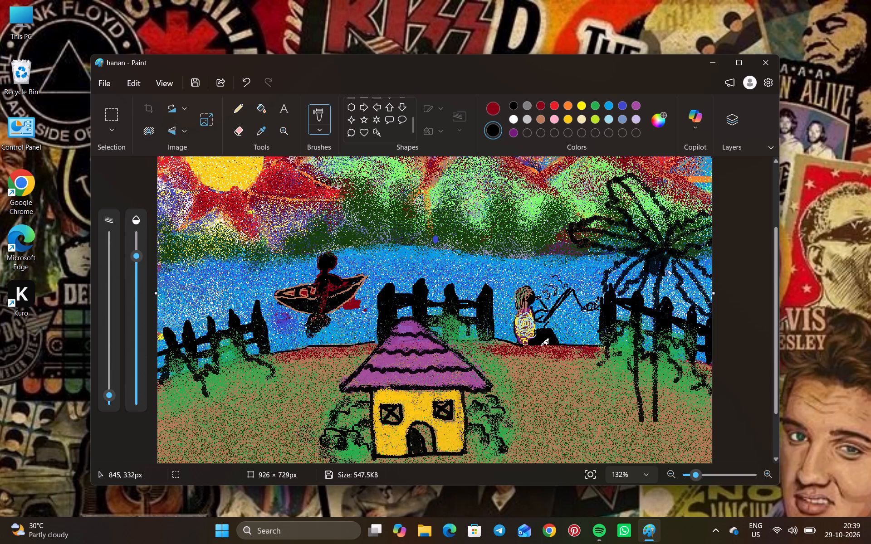
pyautogui.moveTo(665, 275); pyautogui.dragTo(665, 270)
pyautogui.moveTo(665, 270); pyautogui.dragTo(666, 272)
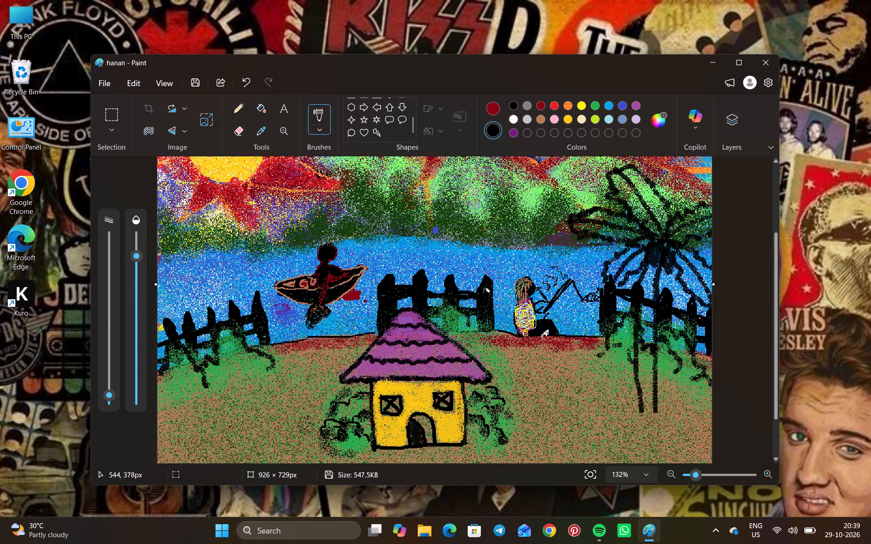
# Paint the upper part of the palm's trunk brown with an 18 px brush, from below the crown past the fence.
pyautogui.keyDown('ctrl'); pyautogui.scroll(4, 489, 298); pyautogui.keyUp('ctrl')
pyautogui.keyDown('ctrl'); pyautogui.scroll(-2, 489, 302); pyautogui.keyUp('ctrl')
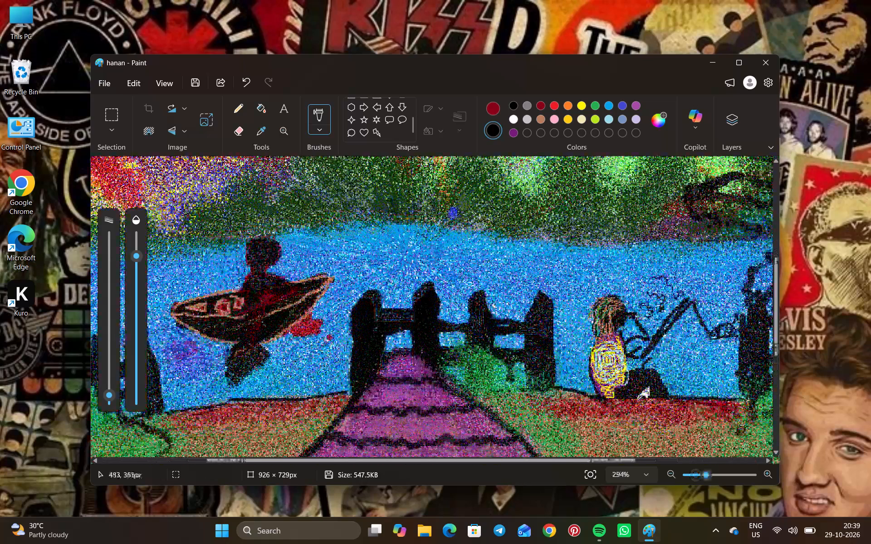
pyautogui.keyDown('ctrl'); pyautogui.scroll(-1, 489, 311); pyautogui.keyUp('ctrl')
pyautogui.hscroll(-4, 489, 314)
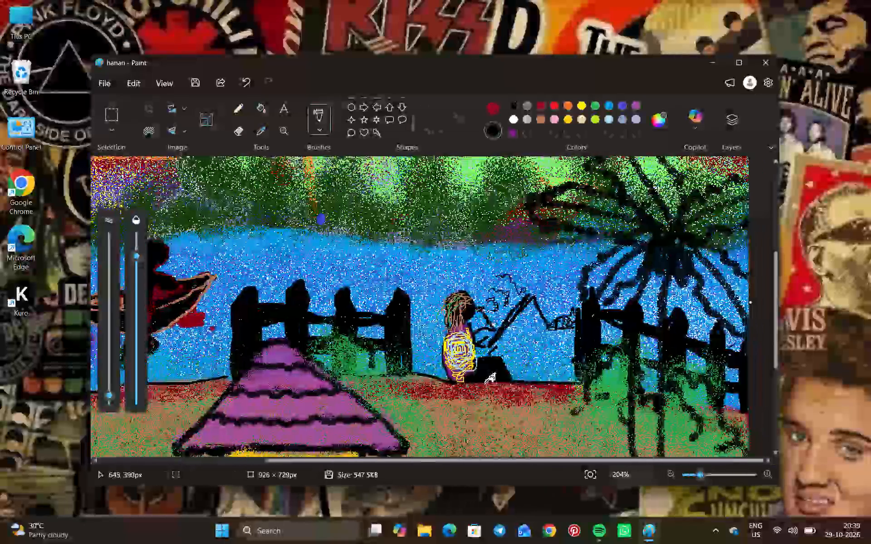
pyautogui.scroll(-1, 489, 331)
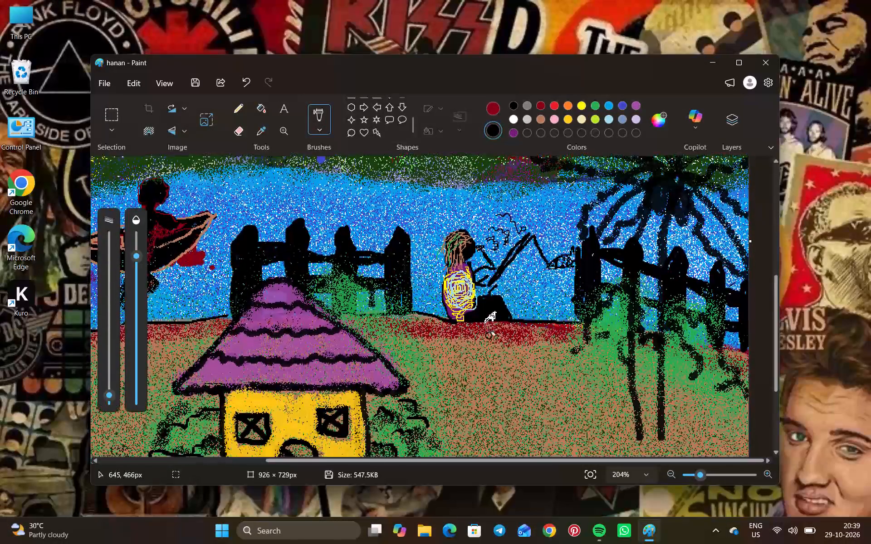
pyautogui.scroll(-1, 489, 336)
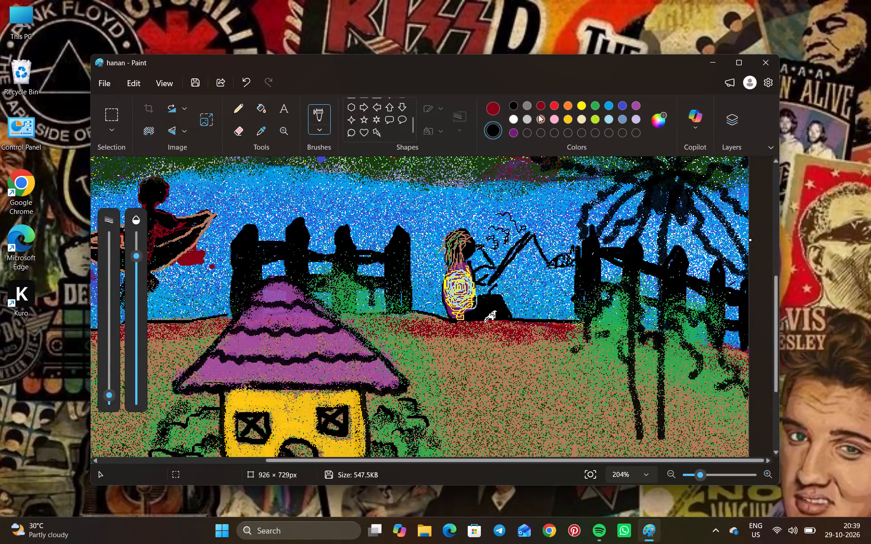
pyautogui.click(538, 116)
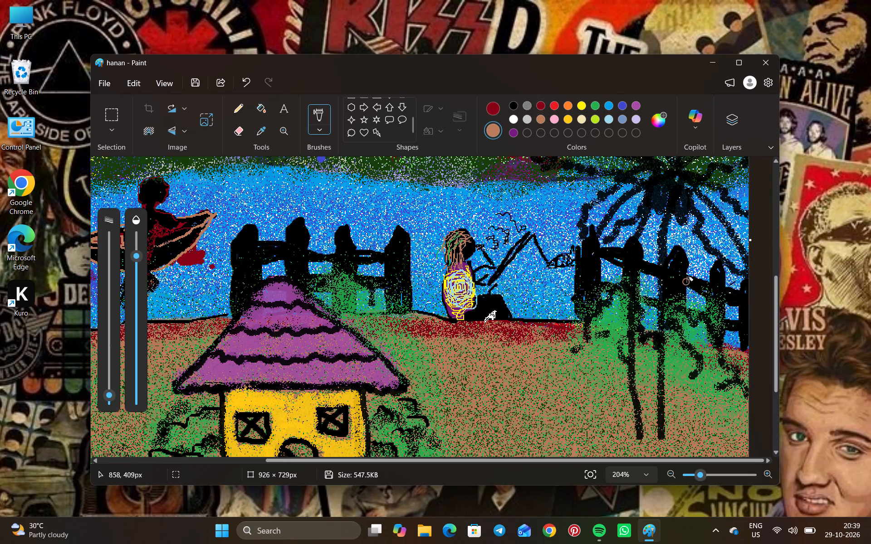
pyautogui.click(108, 379)
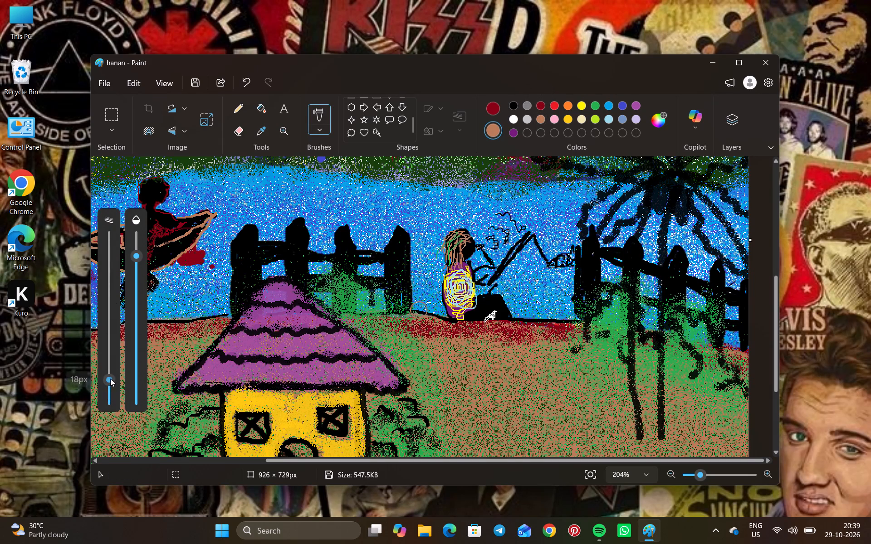
pyautogui.click(652, 223)
pyautogui.moveTo(652, 222); pyautogui.dragTo(653, 227)
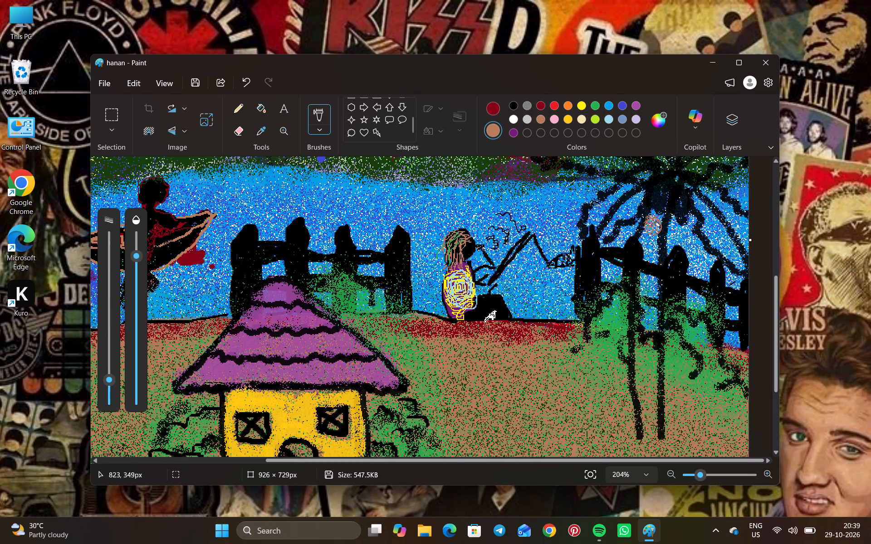
pyautogui.moveTo(653, 227); pyautogui.dragTo(652, 226)
pyautogui.moveTo(652, 220); pyautogui.dragTo(652, 224)
pyautogui.click(654, 229)
pyautogui.click(646, 238)
pyautogui.moveTo(649, 241); pyautogui.dragTo(648, 245)
pyautogui.moveTo(648, 253); pyautogui.dragTo(650, 260)
pyautogui.moveTo(649, 263); pyautogui.dragTo(650, 248)
pyautogui.moveTo(651, 247); pyautogui.dragTo(651, 277)
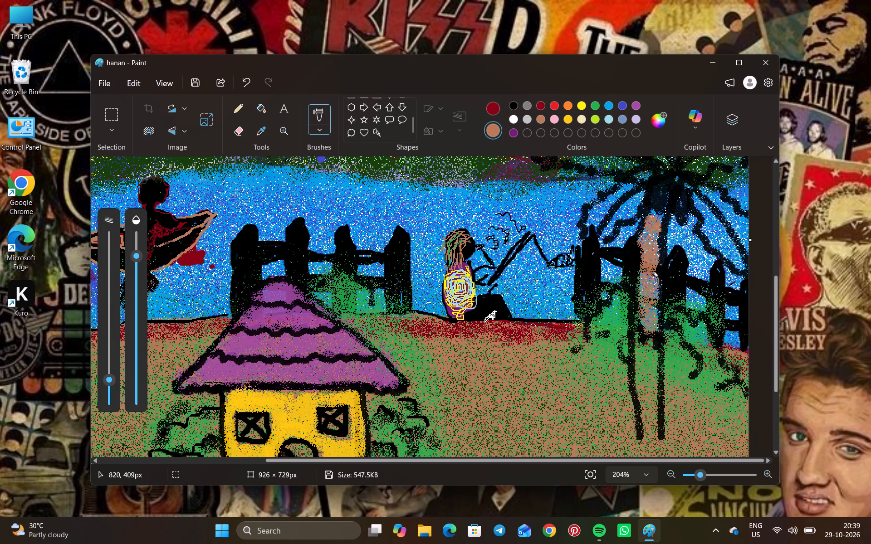
# Extend the brown down to the trunk's base and build up solid colour between its two black edges.
pyautogui.moveTo(651, 277); pyautogui.dragTo(653, 419)
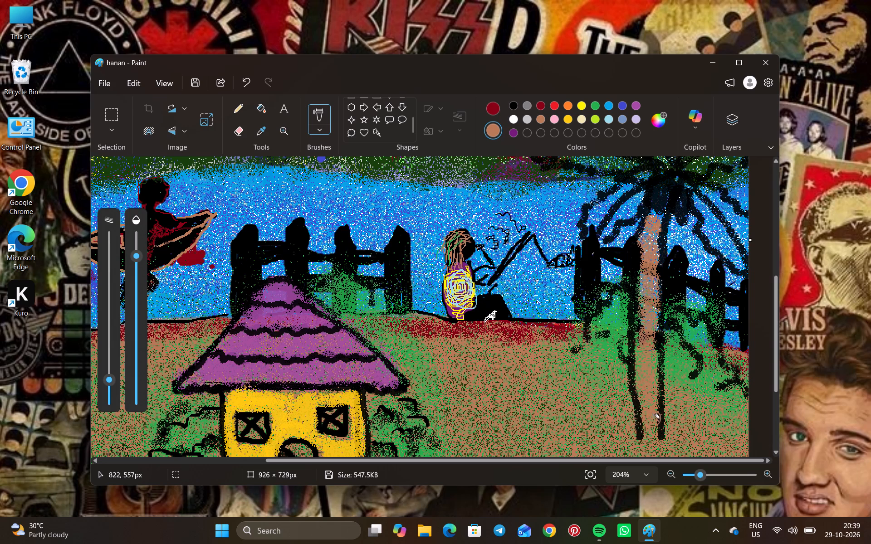
pyautogui.moveTo(653, 419); pyautogui.dragTo(647, 359)
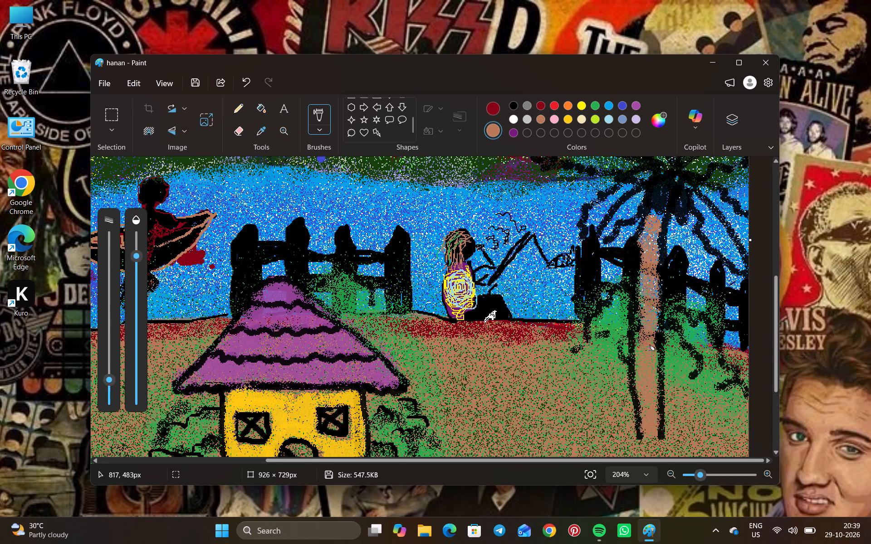
pyautogui.moveTo(648, 351); pyautogui.dragTo(650, 242)
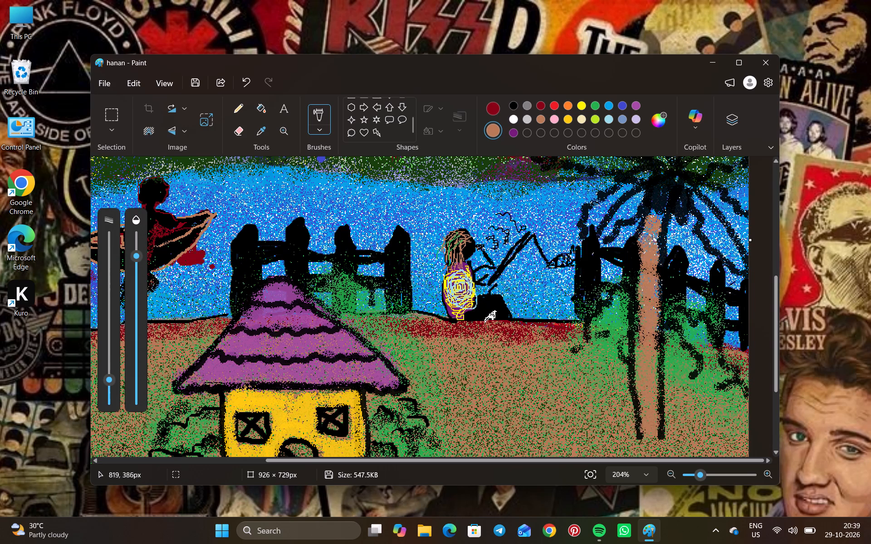
pyautogui.moveTo(650, 242); pyautogui.dragTo(649, 247)
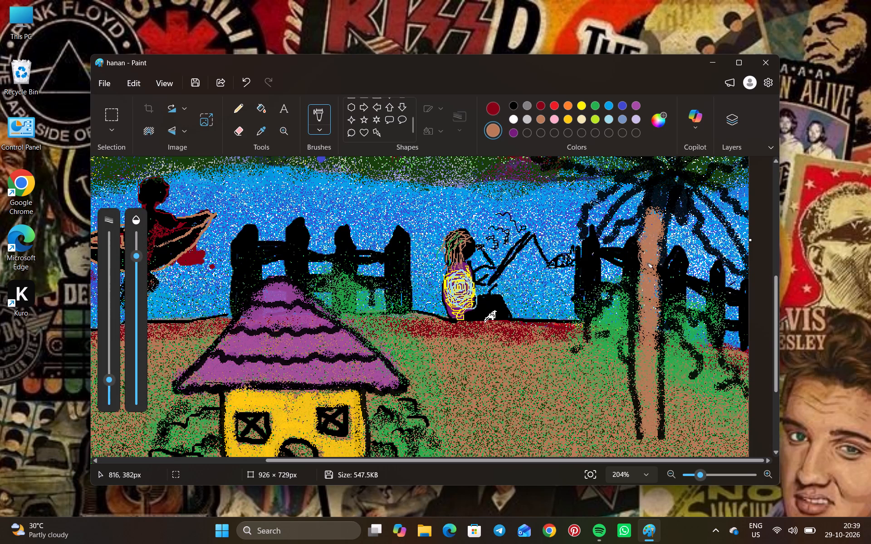
pyautogui.moveTo(653, 264); pyautogui.dragTo(641, 345)
pyautogui.moveTo(649, 246); pyautogui.dragTo(643, 409)
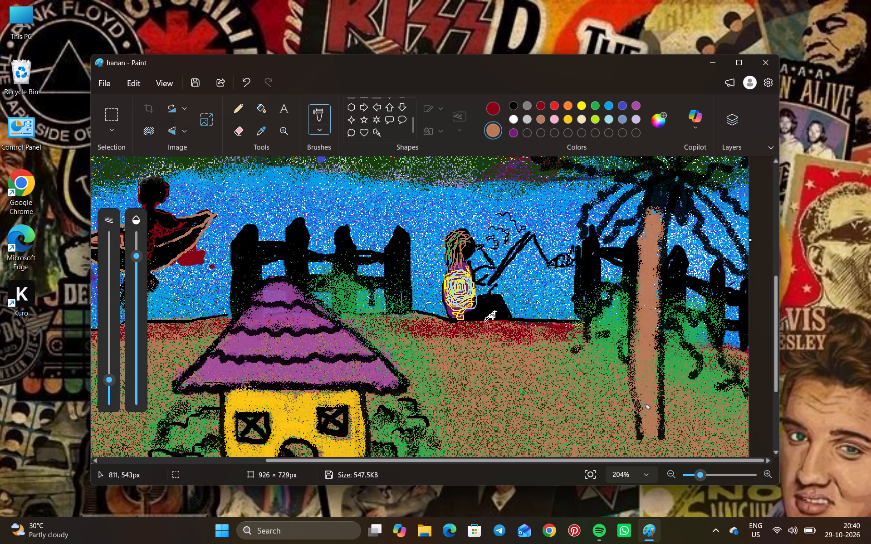
pyautogui.moveTo(643, 409); pyautogui.dragTo(649, 232)
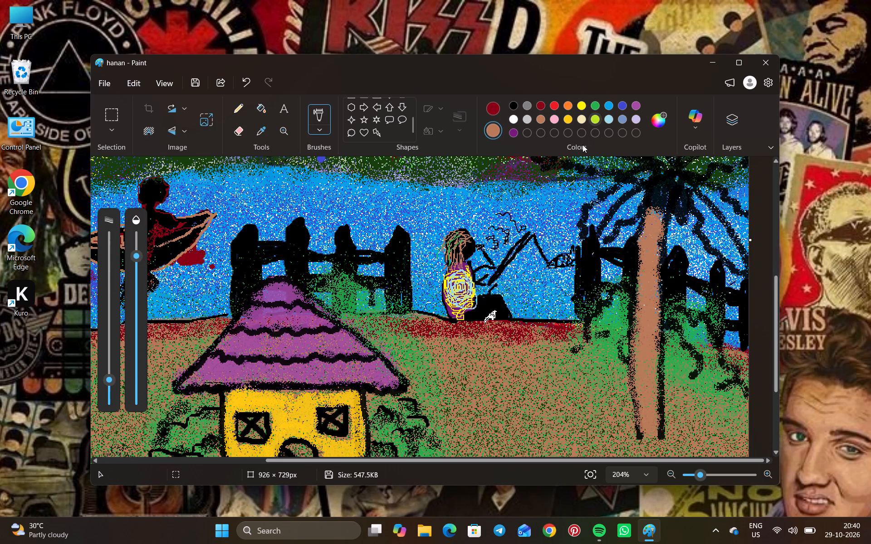
# Reinforce the lower left edge of the palm's trunk in black with a thin brush, down to its base.
pyautogui.scroll(1, 581, 149)
pyautogui.click(518, 108)
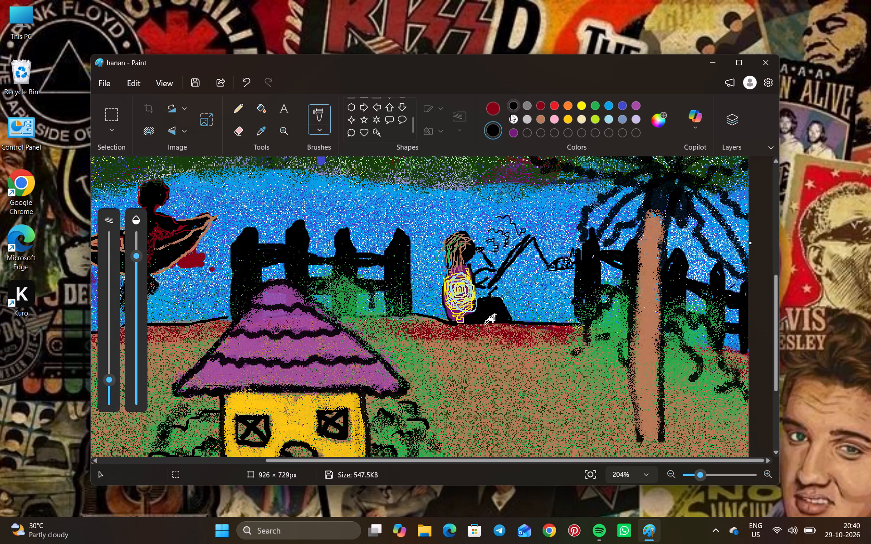
pyautogui.click(109, 390)
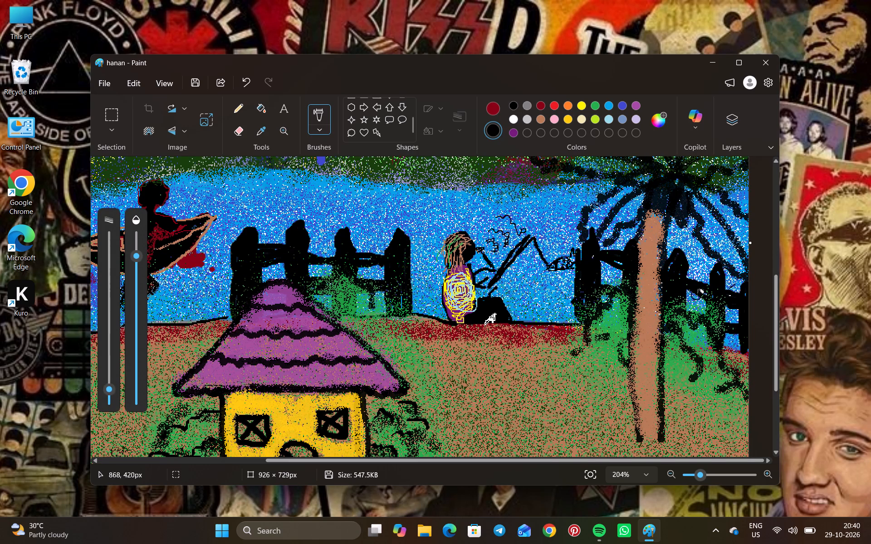
pyautogui.click(108, 399)
pyautogui.moveTo(633, 331); pyautogui.dragTo(628, 365)
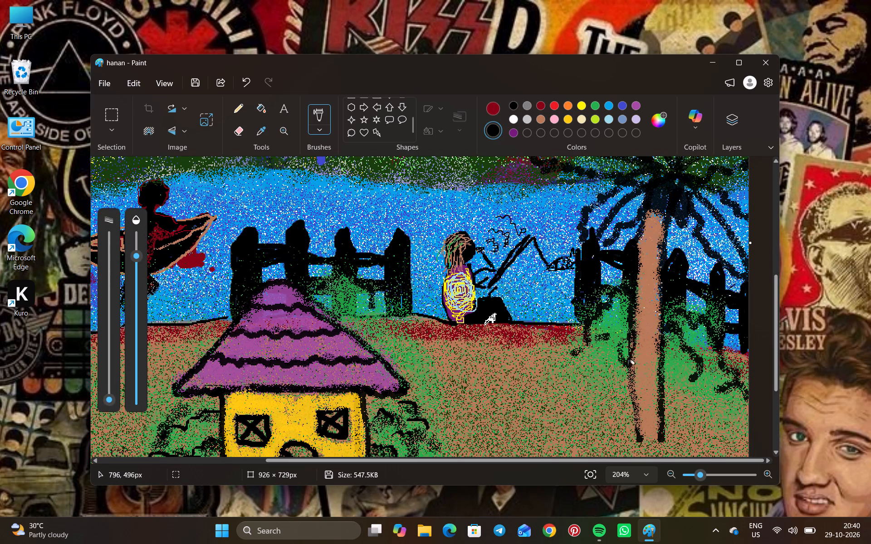
pyautogui.moveTo(628, 365); pyautogui.dragTo(637, 400)
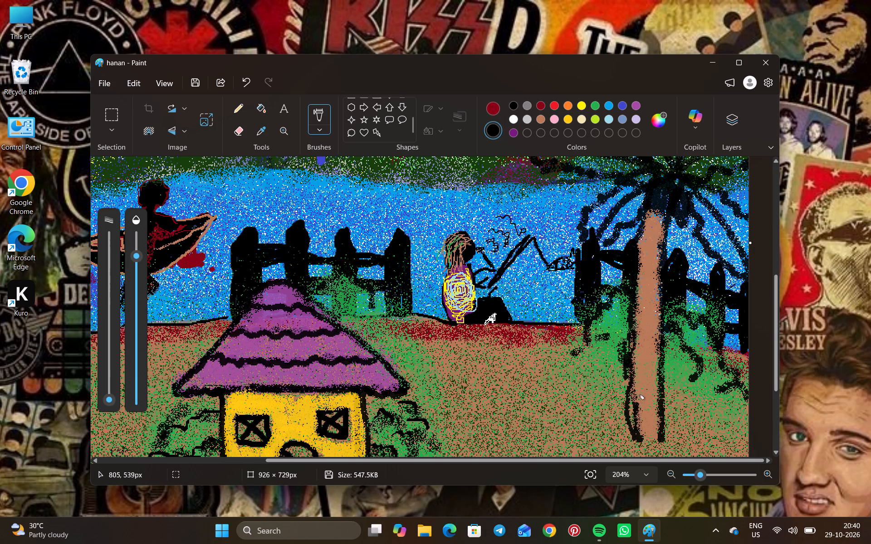
pyautogui.moveTo(637, 400); pyautogui.dragTo(637, 373)
# Add short, slanted black bark marks alternating between the left and right sides of the brown trunk, from top to base.
pyautogui.moveTo(644, 236); pyautogui.dragTo(648, 248)
pyautogui.moveTo(652, 260); pyautogui.dragTo(657, 257)
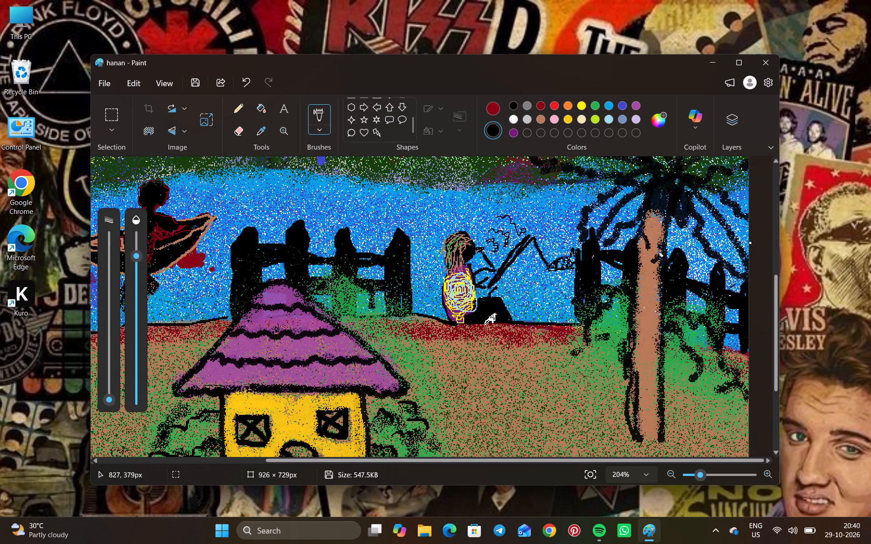
pyautogui.moveTo(641, 281); pyautogui.dragTo(644, 291)
pyautogui.moveTo(656, 306); pyautogui.dragTo(655, 301)
pyautogui.moveTo(655, 301); pyautogui.dragTo(656, 299)
pyautogui.moveTo(639, 320); pyautogui.dragTo(646, 334)
pyautogui.moveTo(650, 350); pyautogui.dragTo(656, 341)
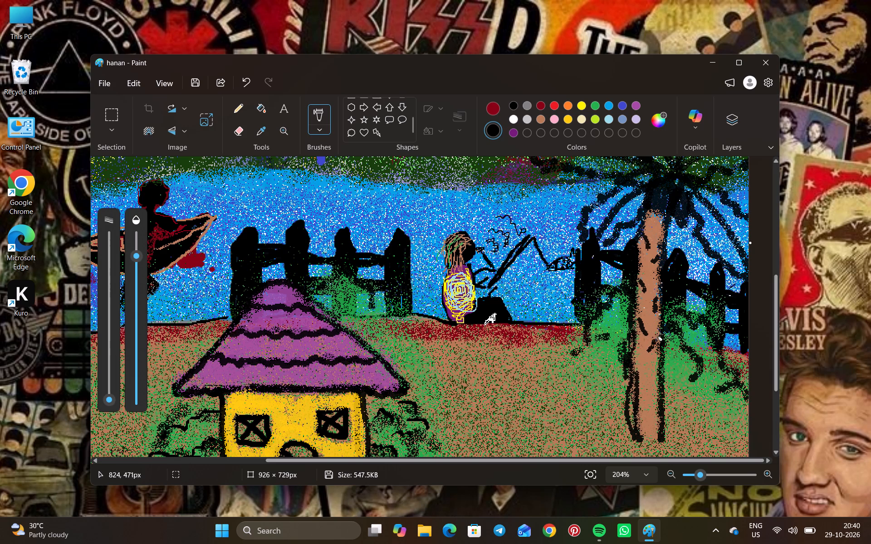
pyautogui.moveTo(656, 341); pyautogui.dragTo(656, 348)
pyautogui.moveTo(640, 365); pyautogui.dragTo(646, 379)
pyautogui.moveTo(650, 392); pyautogui.dragTo(656, 396)
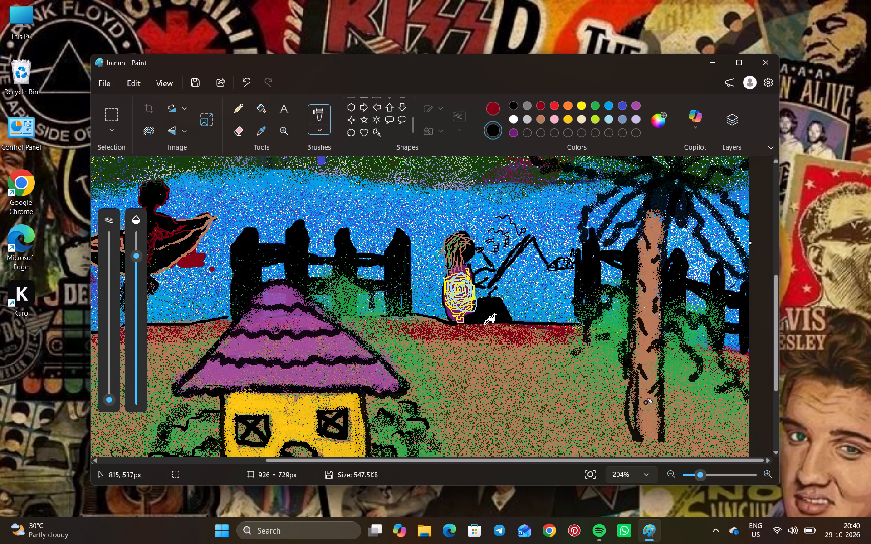
pyautogui.moveTo(641, 409); pyautogui.dragTo(645, 417)
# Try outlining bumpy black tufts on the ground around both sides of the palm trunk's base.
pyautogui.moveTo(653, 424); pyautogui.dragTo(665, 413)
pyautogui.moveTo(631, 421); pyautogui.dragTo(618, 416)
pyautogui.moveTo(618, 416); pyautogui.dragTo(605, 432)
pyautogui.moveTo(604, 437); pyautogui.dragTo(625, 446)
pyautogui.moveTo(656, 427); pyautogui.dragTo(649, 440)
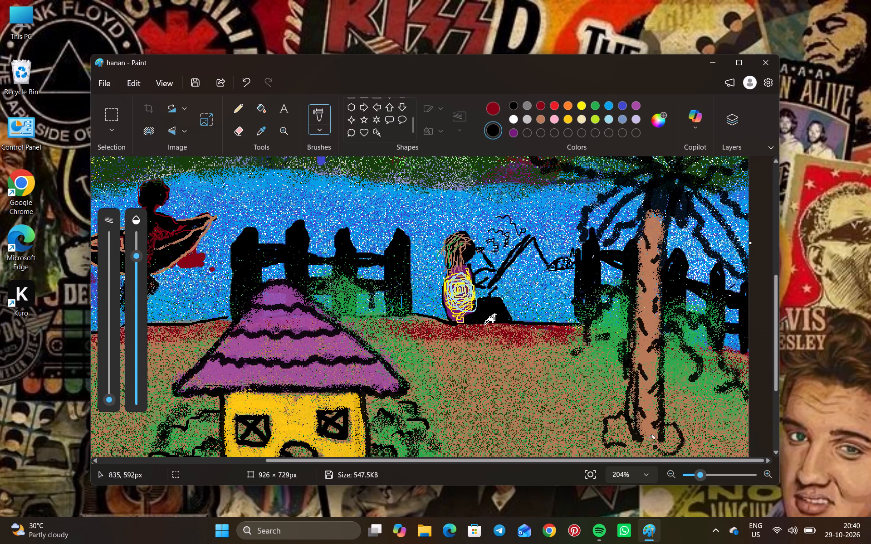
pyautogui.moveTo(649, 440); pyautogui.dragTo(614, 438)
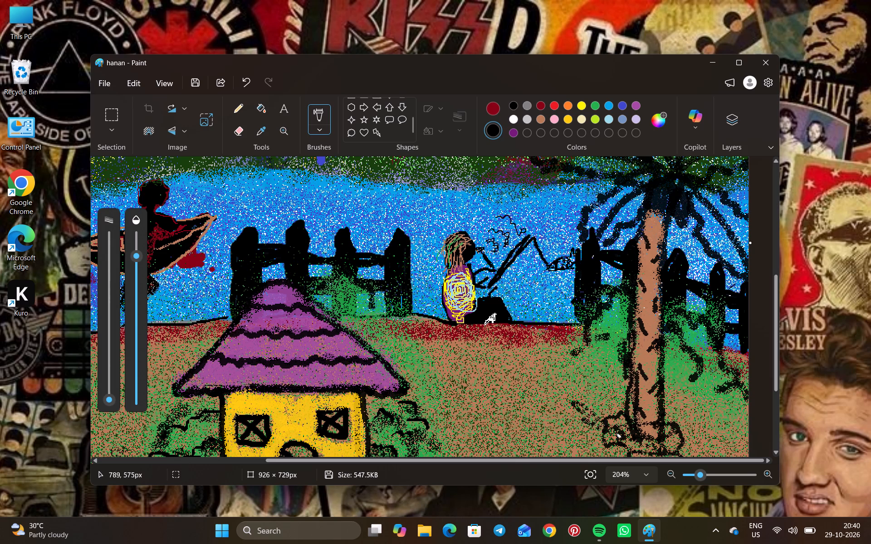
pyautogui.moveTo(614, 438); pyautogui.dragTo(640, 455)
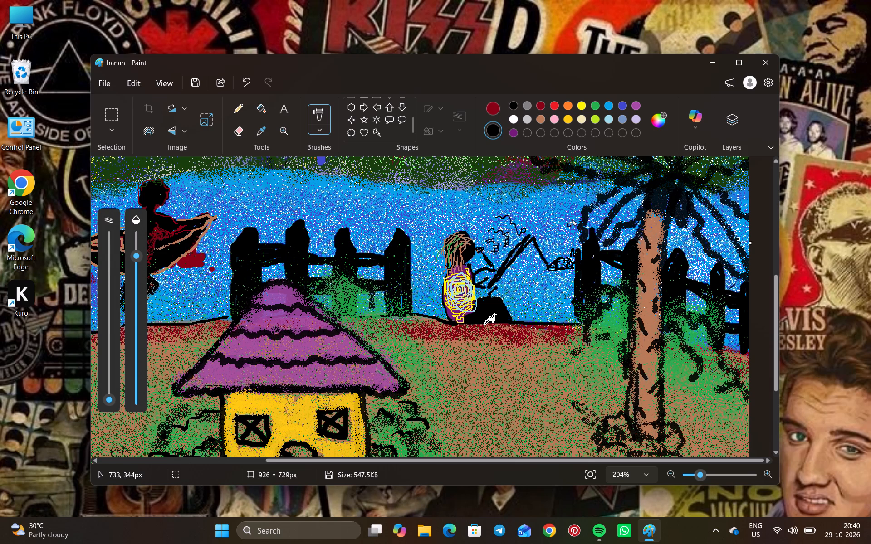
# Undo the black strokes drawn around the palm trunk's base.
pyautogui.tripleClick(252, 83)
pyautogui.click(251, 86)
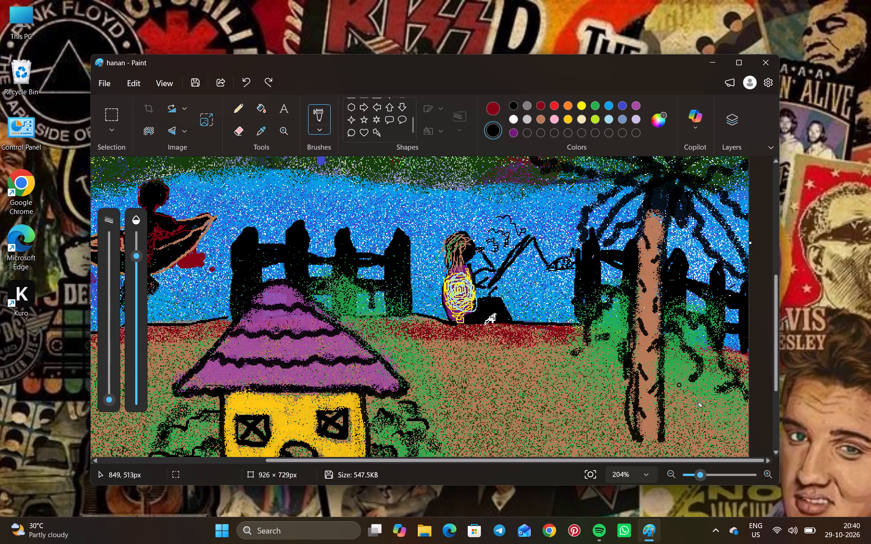
# Add a short, slanted black bark mark on the right side of the trunk near its base.
pyautogui.moveTo(652, 432); pyautogui.dragTo(662, 420)
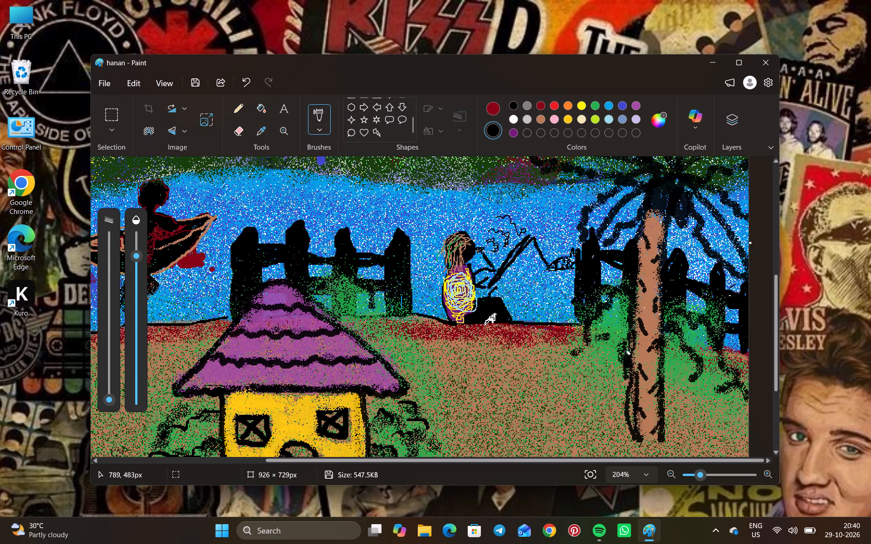
pyautogui.keyDown('ctrl'); pyautogui.scroll(-3, 632, 344); pyautogui.keyUp('ctrl')
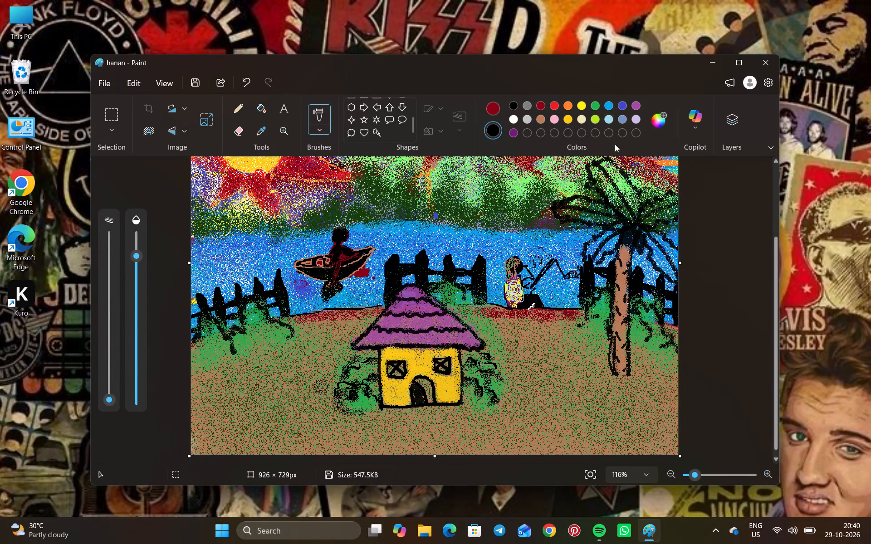
# Fill the palm's lower-left frond with green, using a thicker brush than the one used for the bark marks.
pyautogui.keyDown('ctrl'); pyautogui.scroll(5, 612, 254); pyautogui.keyUp('ctrl')
pyautogui.keyDown('ctrl'); pyautogui.scroll(-2, 608, 248); pyautogui.keyUp('ctrl')
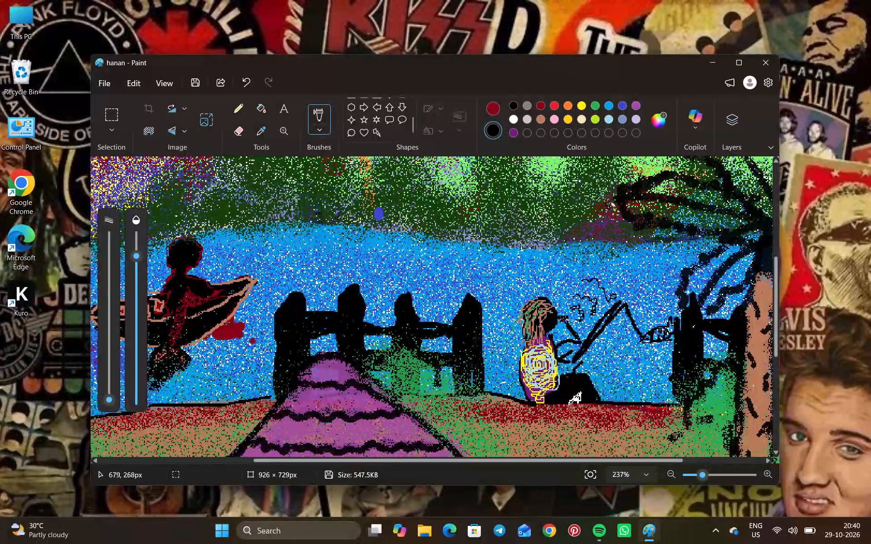
pyautogui.hscroll(-3, 606, 205)
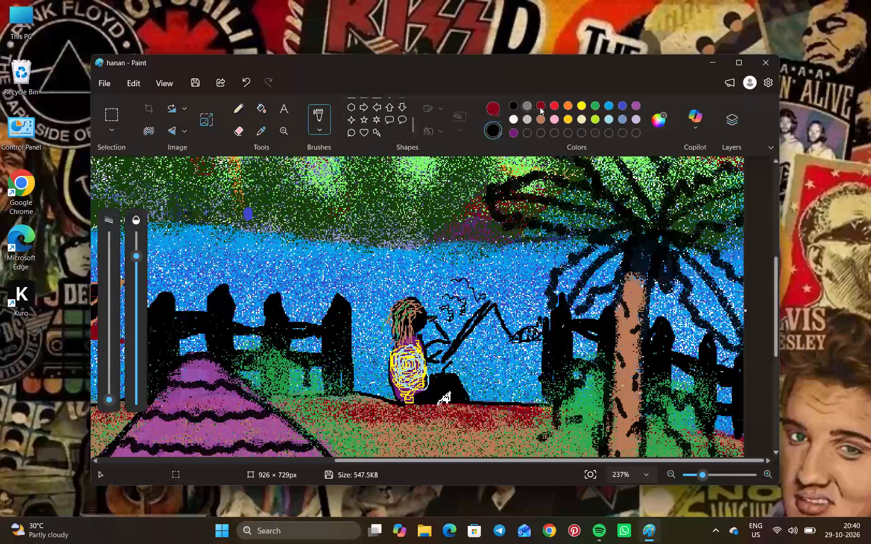
pyautogui.click(598, 103)
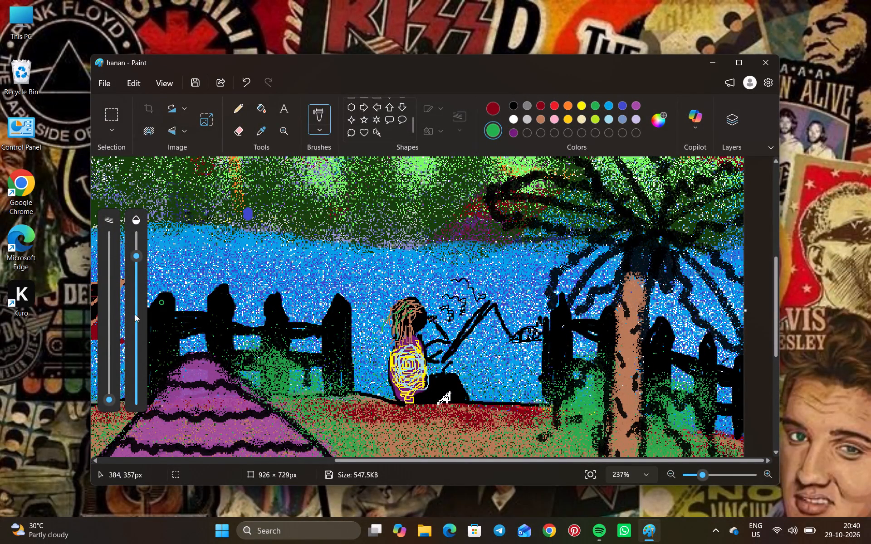
pyautogui.click(112, 372)
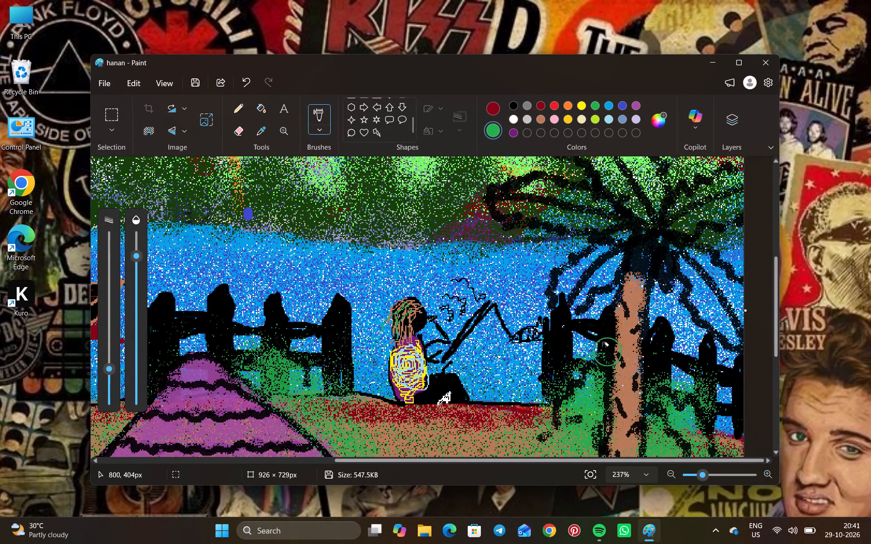
pyautogui.click(607, 274)
pyautogui.moveTo(611, 273); pyautogui.dragTo(609, 276)
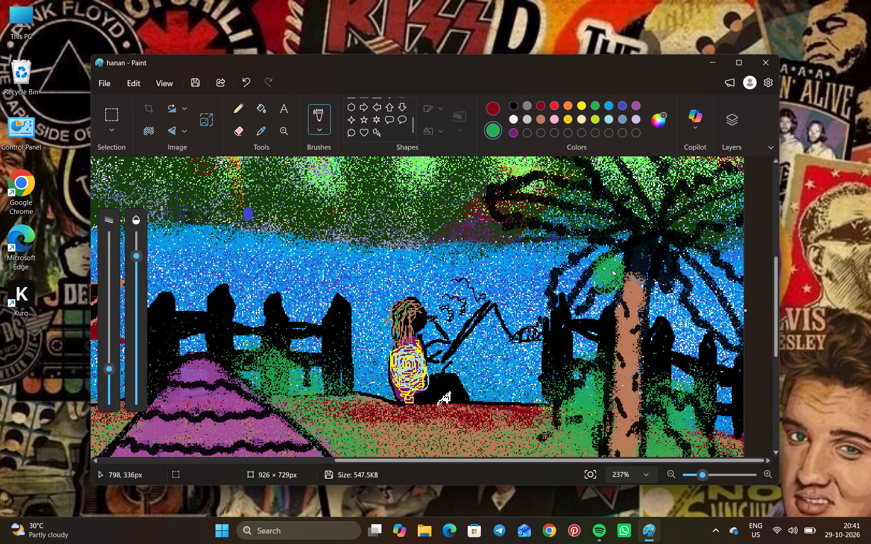
pyautogui.moveTo(609, 276); pyautogui.dragTo(589, 292)
pyautogui.click(107, 382)
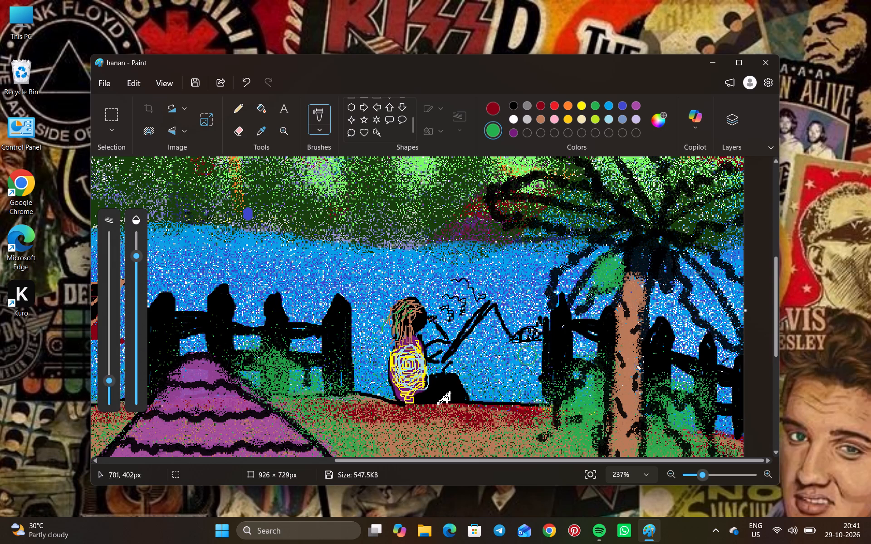
pyautogui.moveTo(592, 289); pyautogui.dragTo(584, 308)
pyautogui.moveTo(614, 248); pyautogui.dragTo(564, 287)
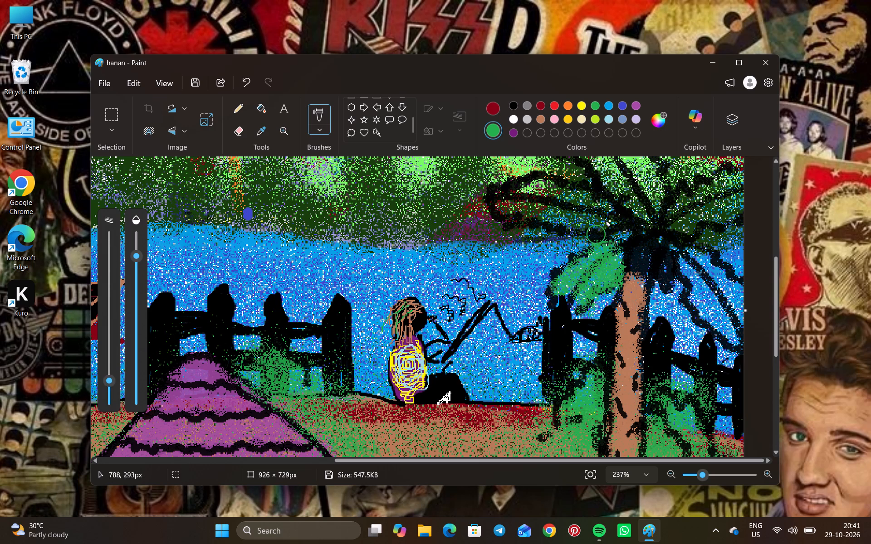
# Fill the palm's long left frond with green from crown to tip, and touch up the base of the lower-left frond.
pyautogui.moveTo(604, 223); pyautogui.dragTo(523, 206)
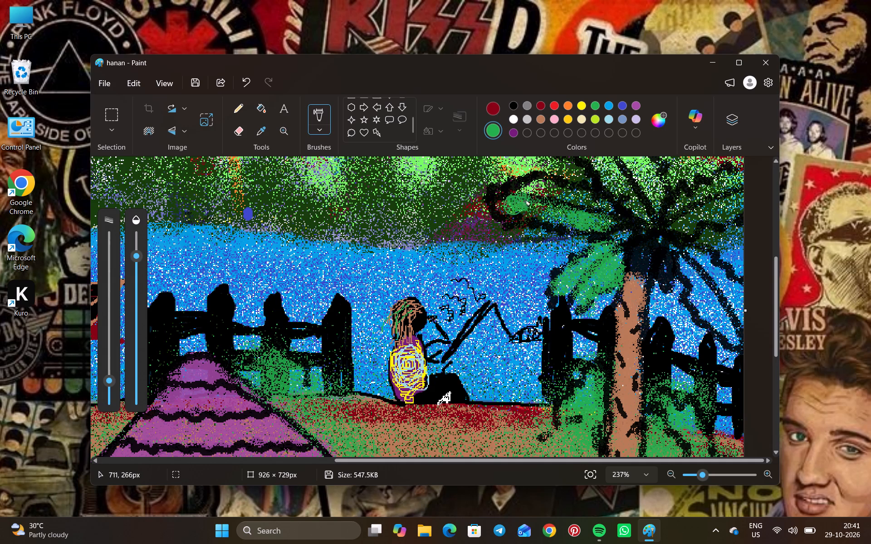
pyautogui.moveTo(523, 206); pyautogui.dragTo(549, 209)
pyautogui.moveTo(531, 190); pyautogui.dragTo(599, 205)
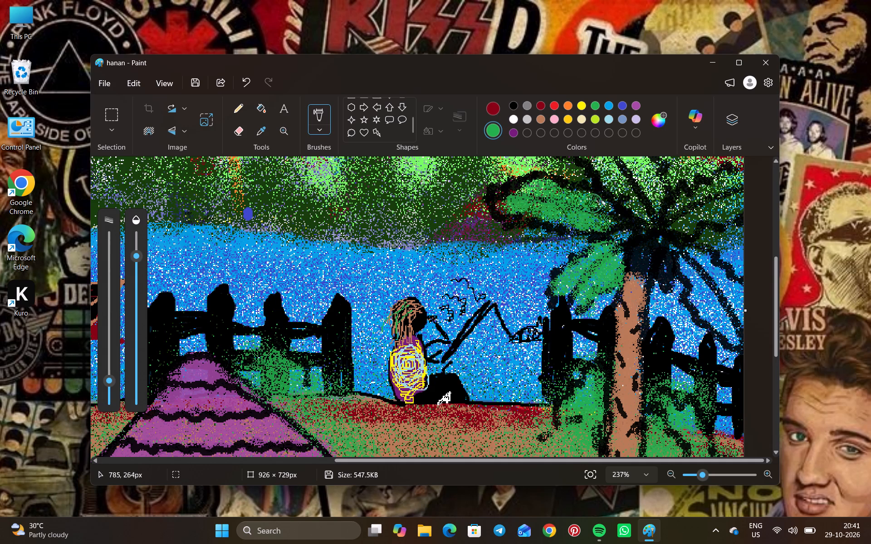
pyautogui.moveTo(599, 205); pyautogui.dragTo(559, 200)
pyautogui.moveTo(515, 205); pyautogui.dragTo(508, 215)
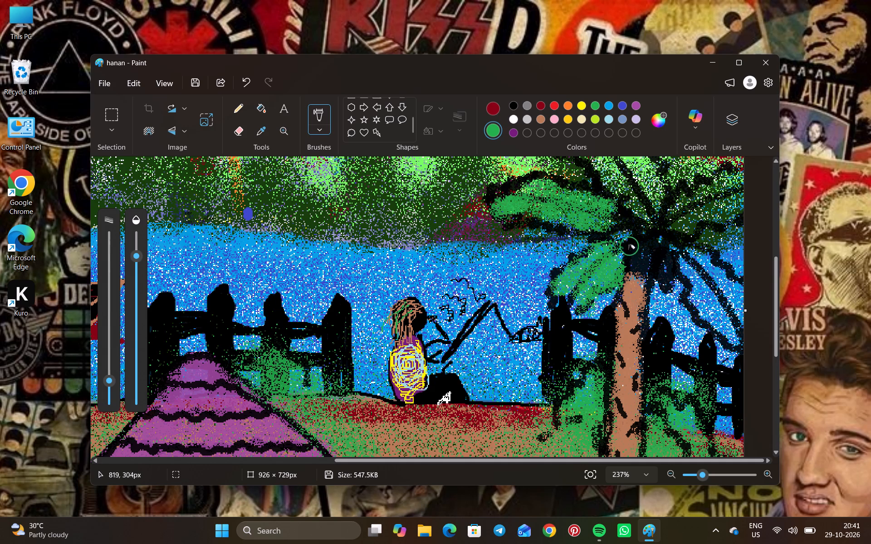
pyautogui.click(617, 256)
pyautogui.click(621, 238)
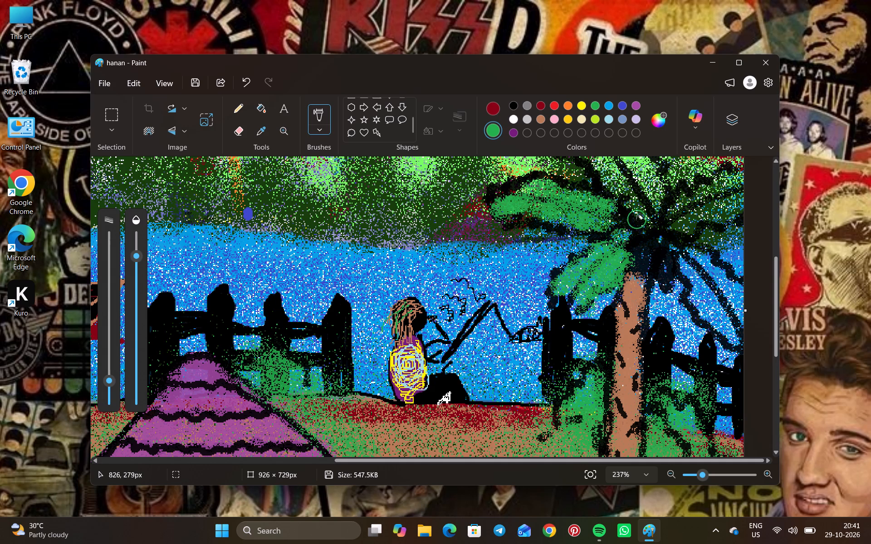
# Fill the palm's two upper fronds with green from the crown up to their tips.
pyautogui.keyDown('ctrl'); pyautogui.scroll(-2, 632, 224); pyautogui.keyUp('ctrl')
pyautogui.moveTo(659, 211); pyautogui.dragTo(677, 206)
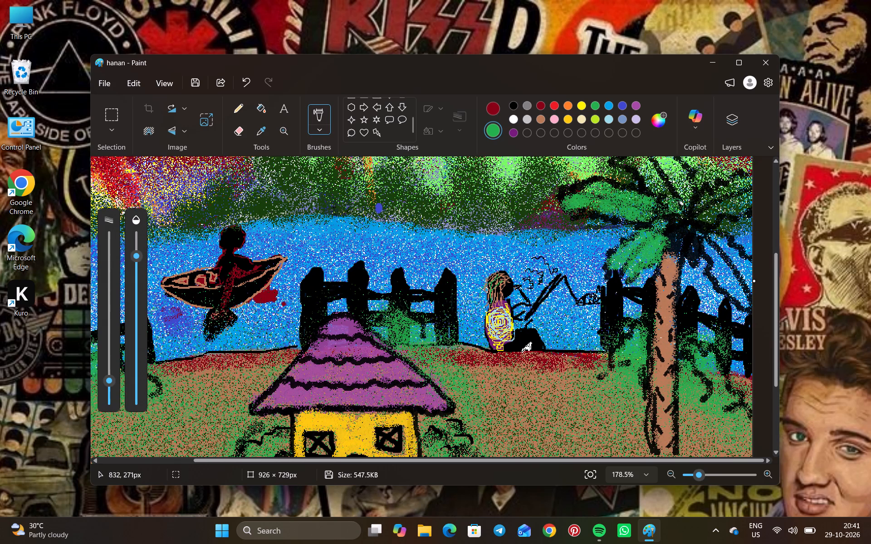
pyautogui.moveTo(677, 206); pyautogui.dragTo(676, 211)
pyautogui.moveTo(677, 206); pyautogui.dragTo(646, 170)
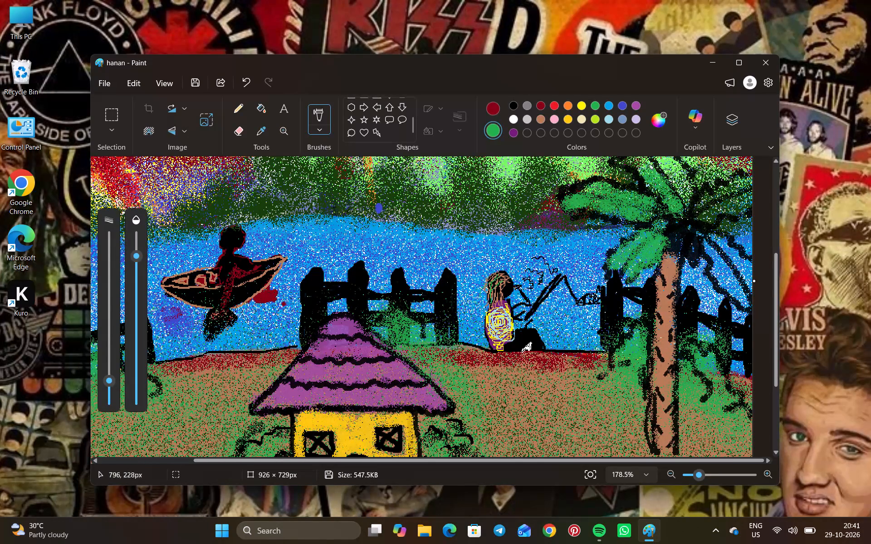
pyautogui.moveTo(646, 170); pyautogui.dragTo(643, 160)
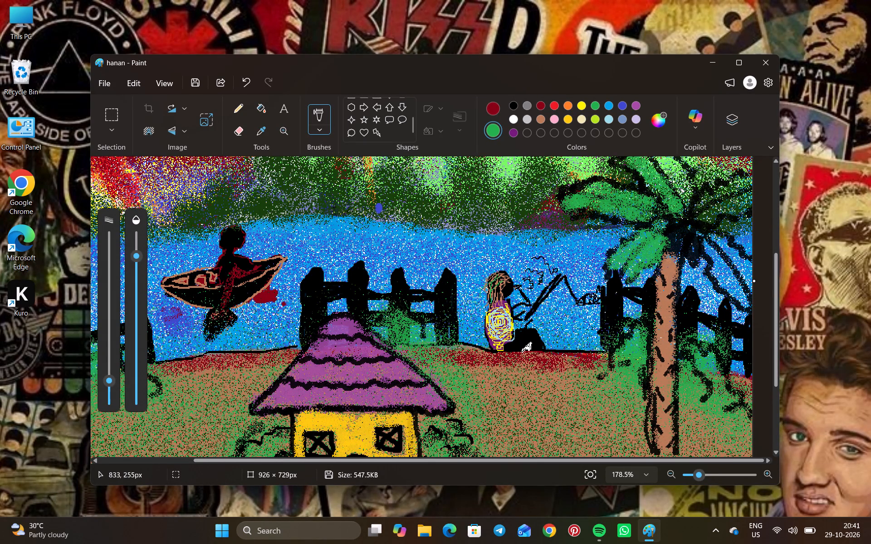
pyautogui.keyDown('ctrl'); pyautogui.scroll(-2, 678, 194); pyautogui.keyUp('ctrl')
pyautogui.moveTo(687, 189); pyautogui.dragTo(669, 162)
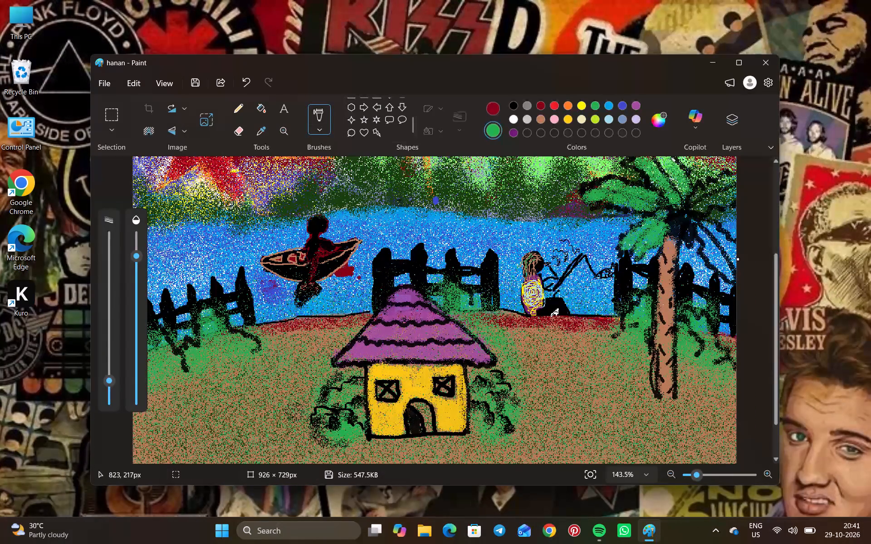
pyautogui.moveTo(669, 162); pyautogui.dragTo(668, 158)
# Fill the palm's right frond with green, from the crown out to the canvas edge.
pyautogui.click(699, 195)
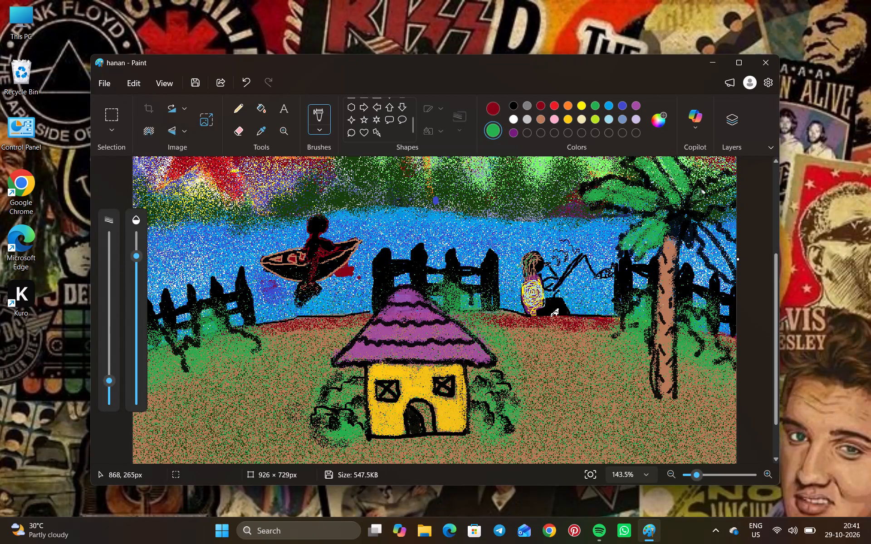
pyautogui.moveTo(703, 189); pyautogui.dragTo(710, 189)
pyautogui.moveTo(713, 189); pyautogui.dragTo(719, 186)
pyautogui.click(720, 185)
pyautogui.click(725, 185)
pyautogui.click(729, 183)
pyautogui.click(729, 179)
pyautogui.moveTo(734, 179); pyautogui.dragTo(729, 184)
pyautogui.doubleClick(700, 203)
pyautogui.click(704, 205)
pyautogui.click(707, 202)
pyautogui.click(711, 198)
pyautogui.click(720, 198)
pyautogui.doubleClick(726, 199)
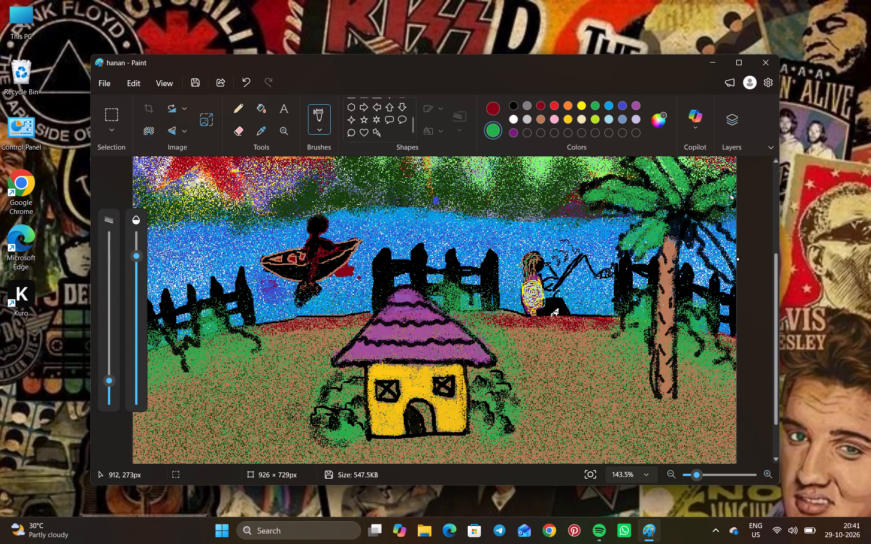
pyautogui.click(720, 200)
pyautogui.click(739, 197)
# Fill the palm's drooping lower-right frond with green, from the crown down to its tip over the fence.
pyautogui.click(701, 229)
pyautogui.moveTo(707, 236); pyautogui.dragTo(710, 241)
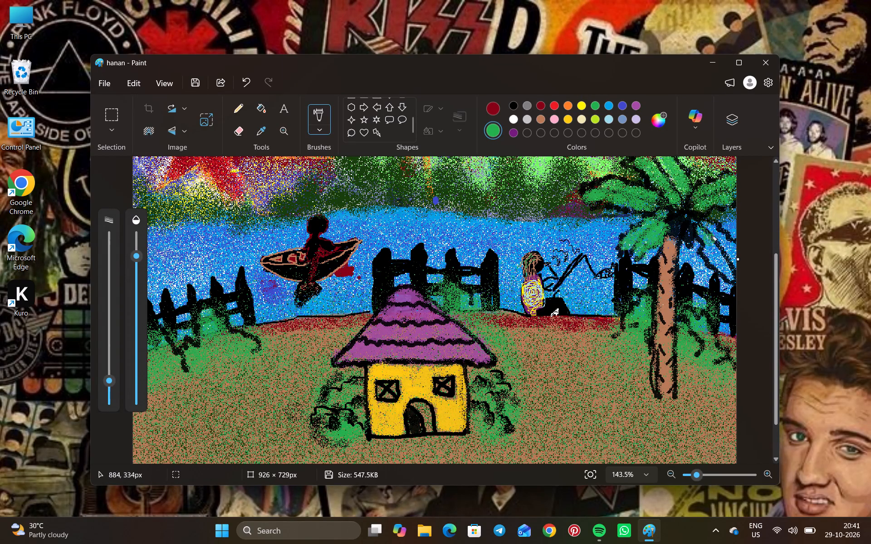
pyautogui.moveTo(710, 241); pyautogui.dragTo(710, 241)
pyautogui.moveTo(705, 232); pyautogui.dragTo(714, 260)
pyautogui.click(714, 260)
pyautogui.click(717, 257)
pyautogui.click(724, 266)
pyautogui.moveTo(727, 270); pyautogui.dragTo(728, 272)
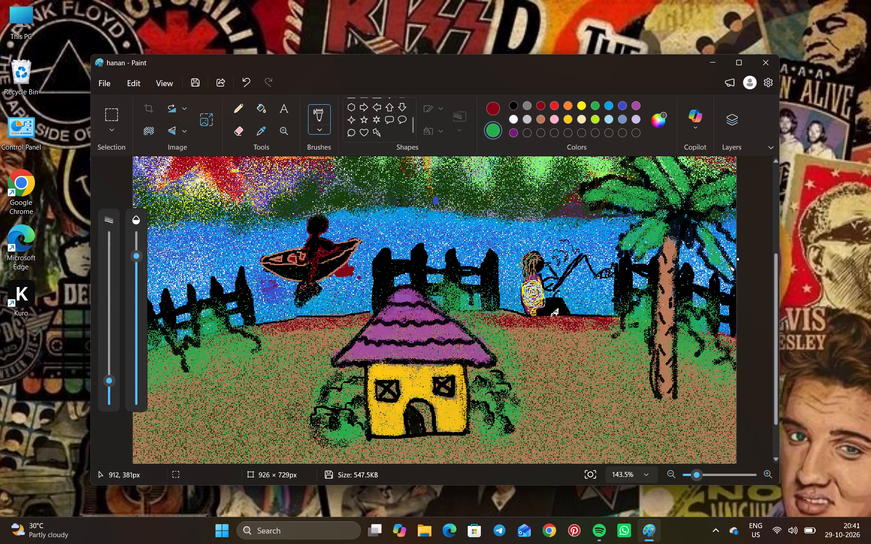
pyautogui.moveTo(728, 272); pyautogui.dragTo(729, 275)
pyautogui.click(730, 275)
pyautogui.moveTo(733, 270); pyautogui.dragTo(726, 266)
pyautogui.click(710, 225)
pyautogui.moveTo(715, 227); pyautogui.dragTo(718, 234)
pyautogui.click(720, 236)
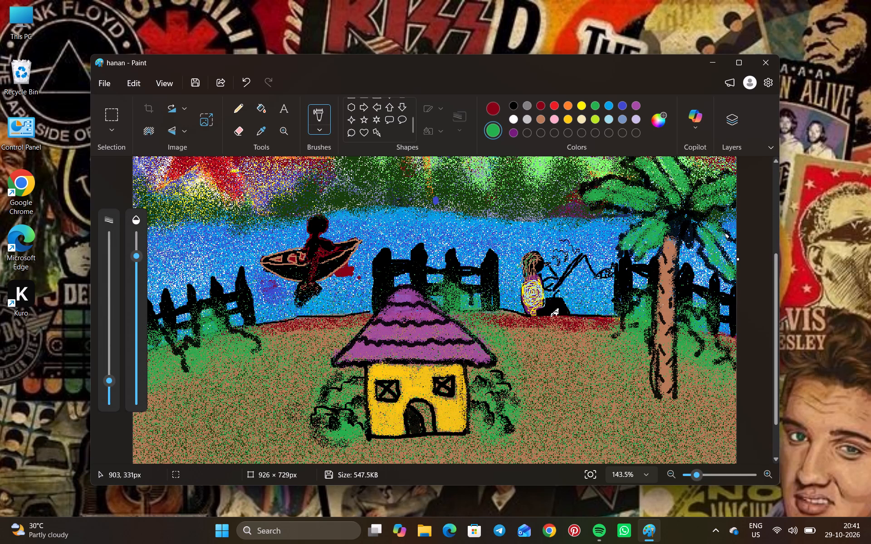
pyautogui.click(726, 242)
pyautogui.moveTo(730, 247); pyautogui.dragTo(710, 259)
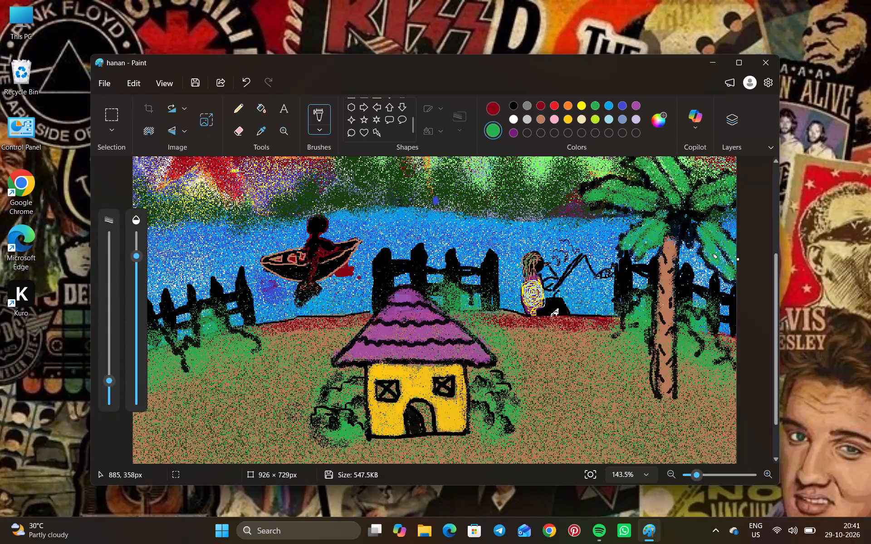
pyautogui.moveTo(710, 259); pyautogui.dragTo(729, 264)
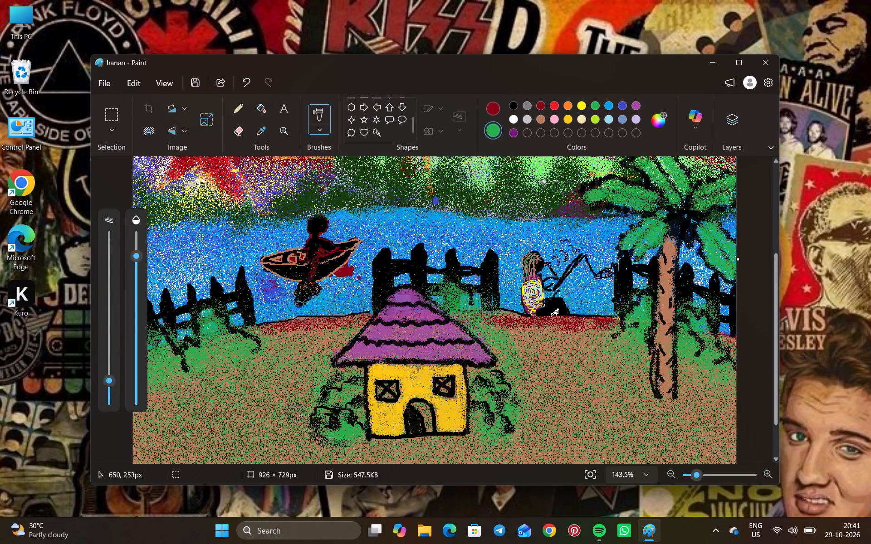
# With a thinner black brush, draw a central vein in the lower-left frond and retrace its jagged outline.
pyautogui.click(513, 108)
pyautogui.moveTo(108, 384); pyautogui.dragTo(110, 389)
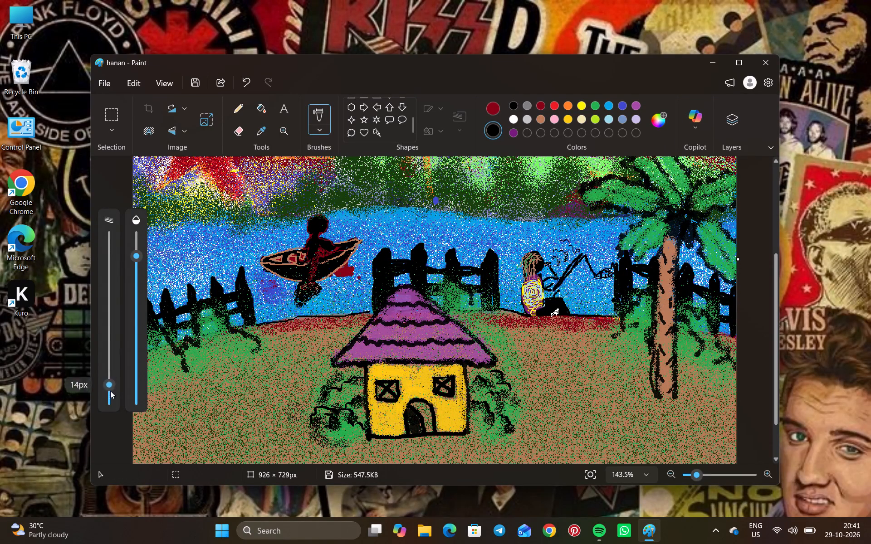
pyautogui.click(111, 394)
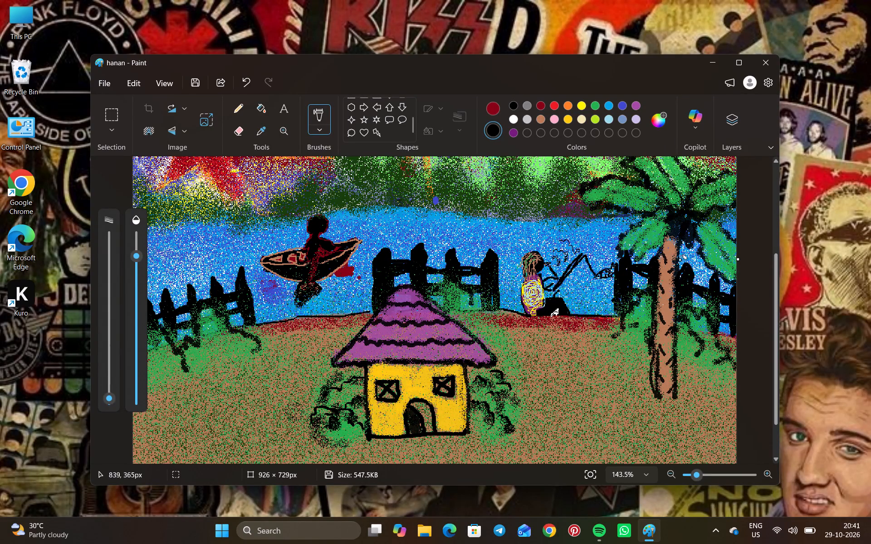
pyautogui.keyDown('ctrl'); pyautogui.scroll(5, 678, 261); pyautogui.keyUp('ctrl')
pyautogui.keyDown('ctrl'); pyautogui.scroll(-3, 677, 262); pyautogui.keyUp('ctrl')
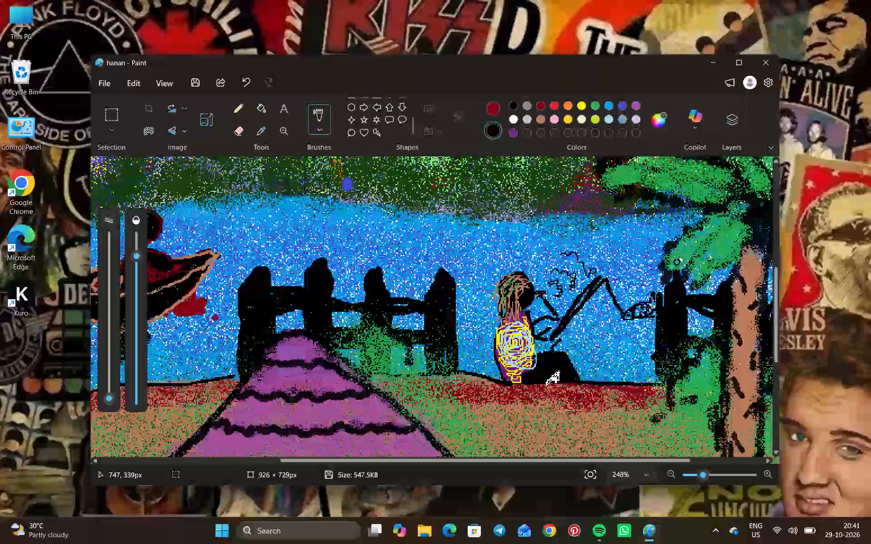
pyautogui.hscroll(-3, 674, 261)
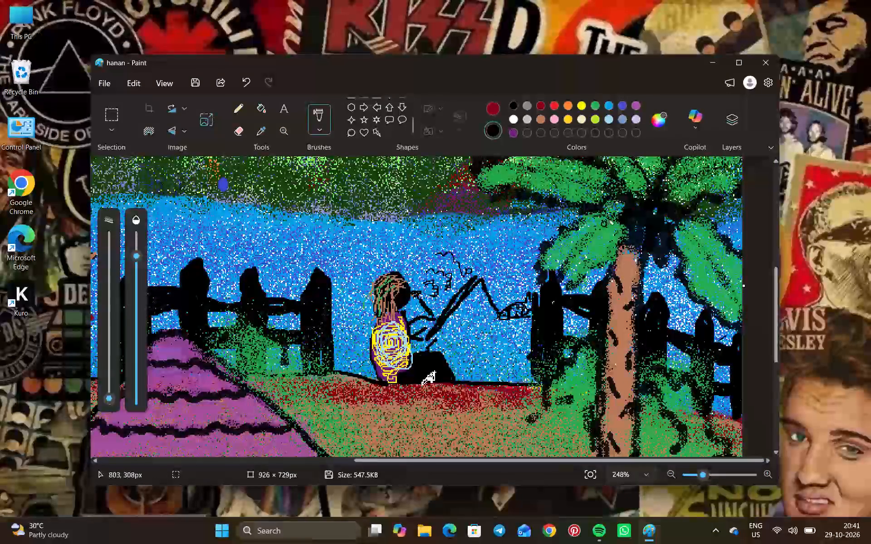
pyautogui.moveTo(614, 221); pyautogui.dragTo(560, 276)
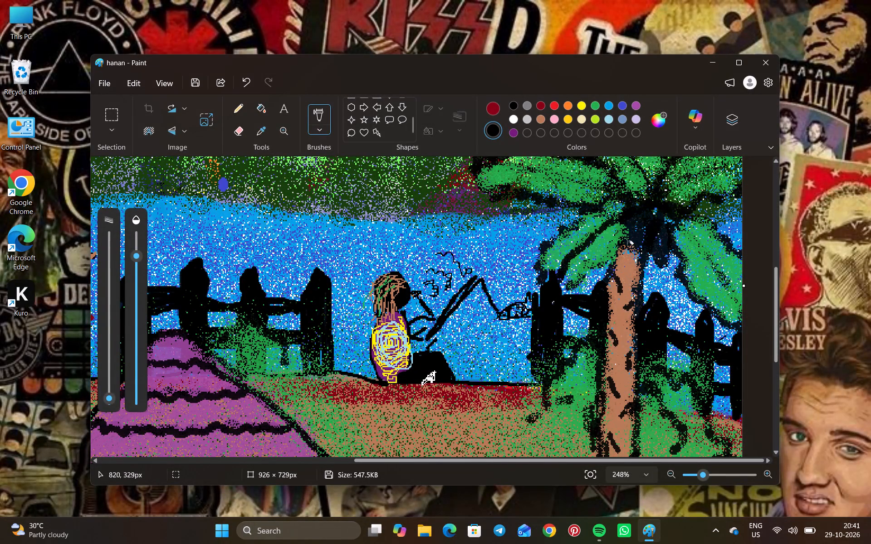
pyautogui.moveTo(617, 255); pyautogui.dragTo(603, 262)
pyautogui.moveTo(603, 262); pyautogui.dragTo(567, 283)
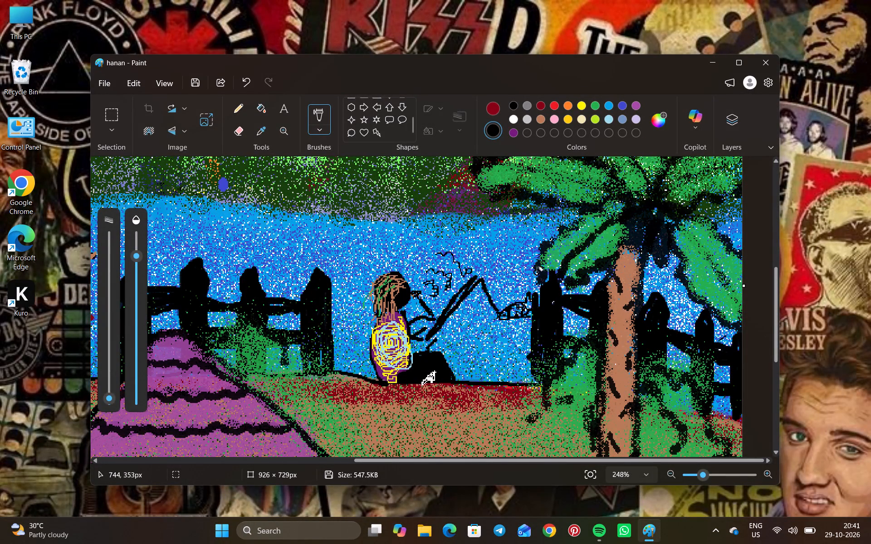
pyautogui.moveTo(542, 267); pyautogui.dragTo(570, 231)
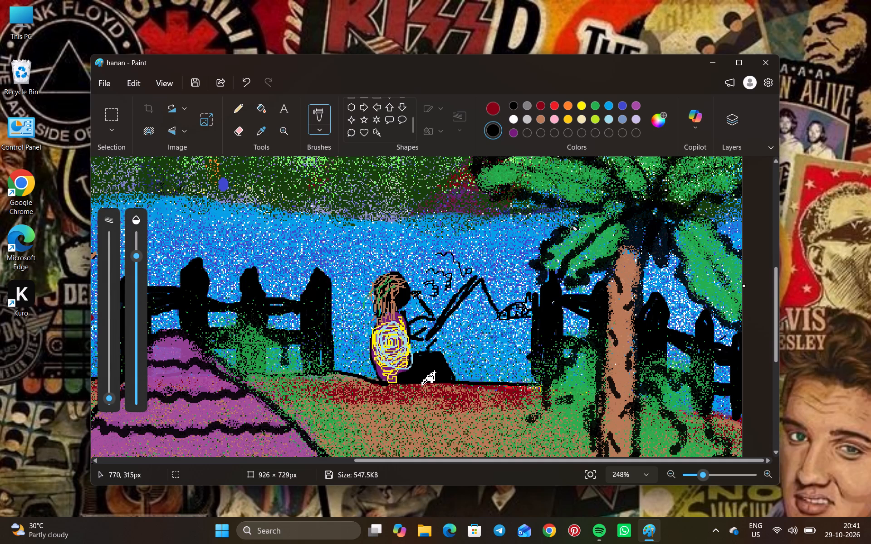
pyautogui.moveTo(570, 231); pyautogui.dragTo(628, 216)
# Draw a black central vein along the palm's left frond and retrace its jagged upper and lower edges.
pyautogui.scroll(1, 612, 219)
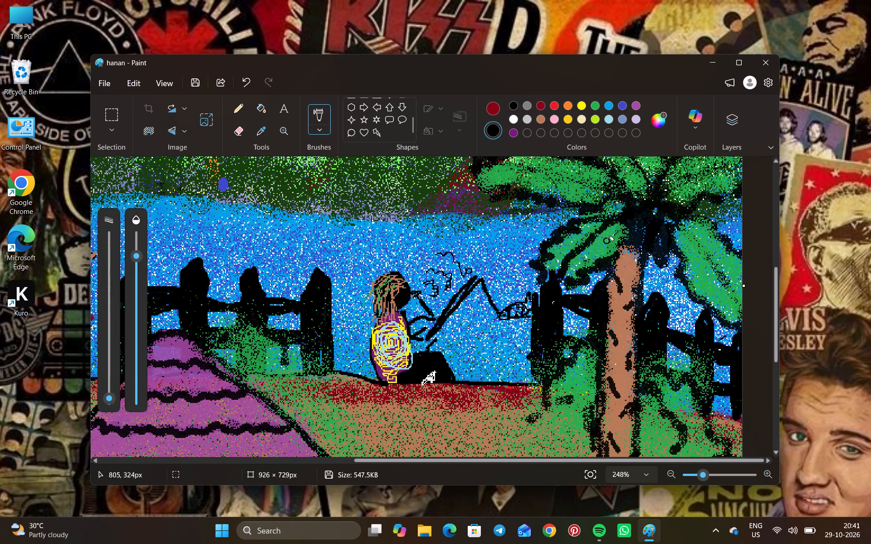
pyautogui.scroll(1, 598, 238)
pyautogui.moveTo(593, 292); pyautogui.dragTo(583, 281)
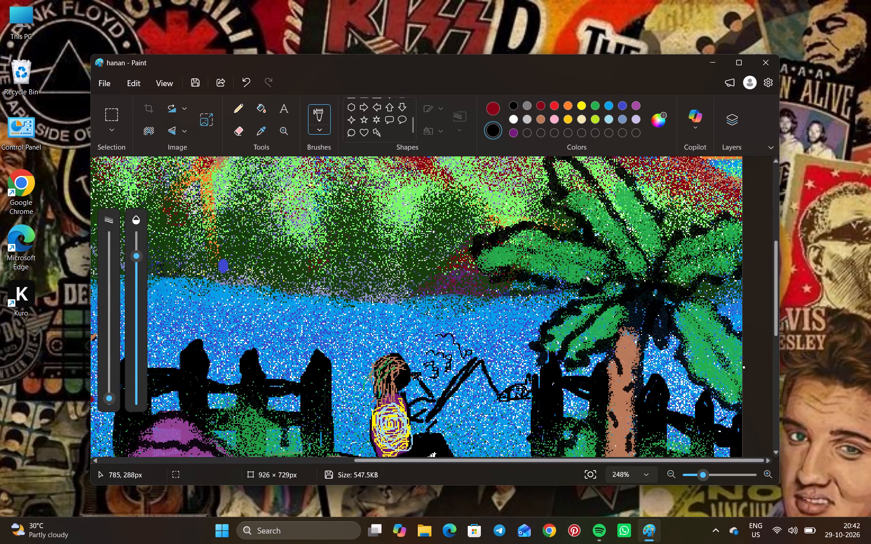
pyautogui.moveTo(583, 281); pyautogui.dragTo(573, 288)
pyautogui.moveTo(606, 273); pyautogui.dragTo(540, 255)
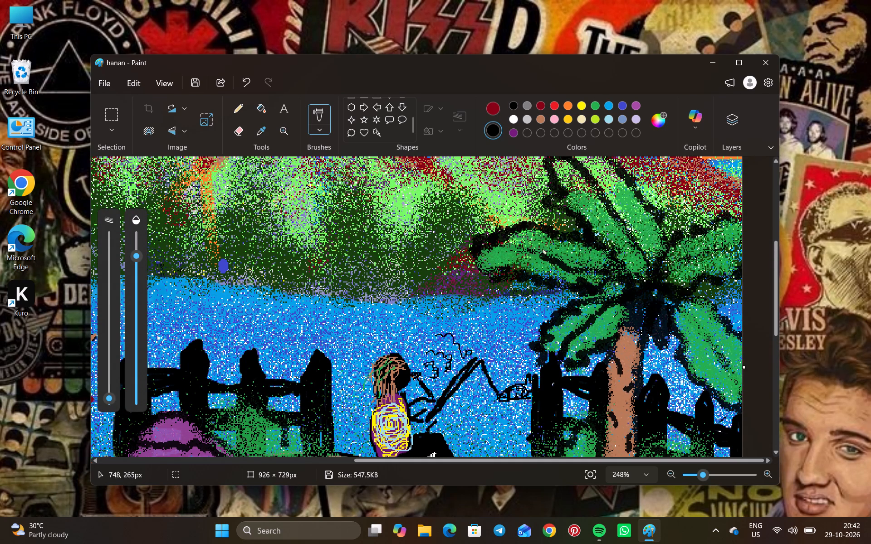
pyautogui.moveTo(540, 255); pyautogui.dragTo(622, 277)
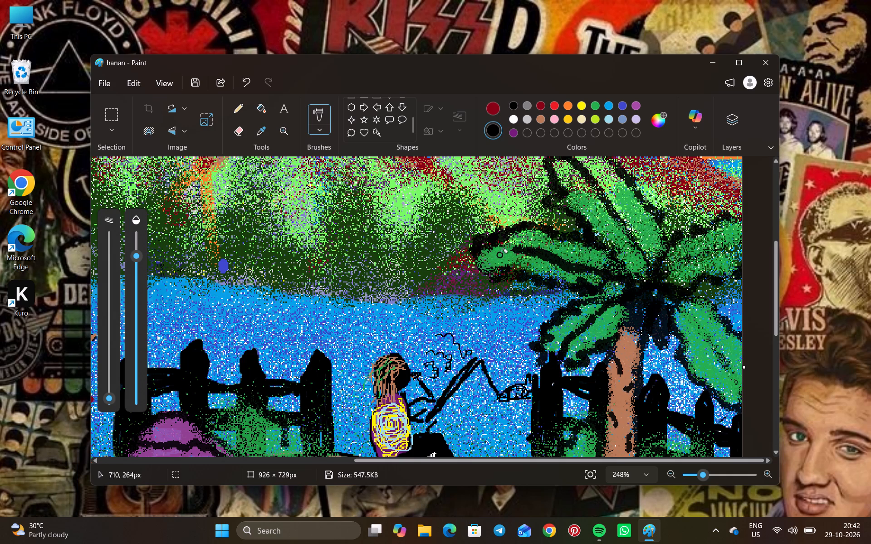
pyautogui.moveTo(483, 258); pyautogui.dragTo(584, 286)
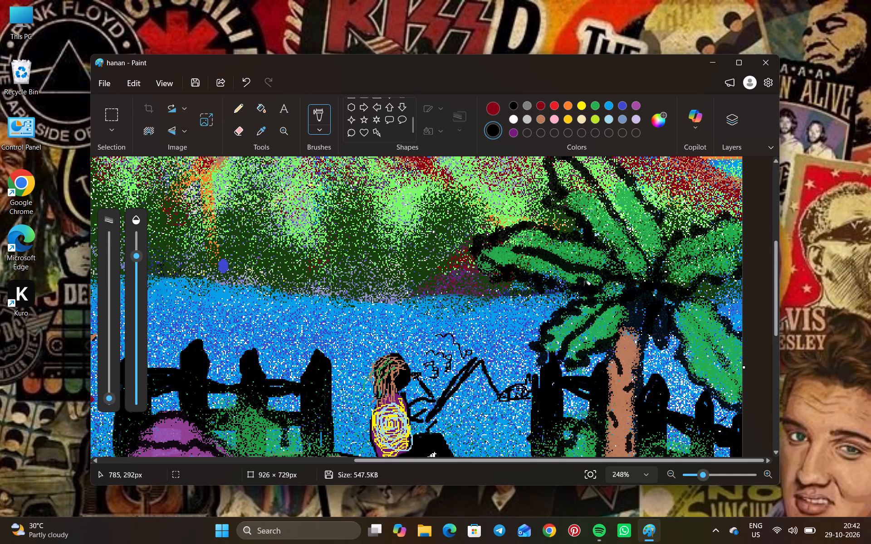
pyautogui.moveTo(584, 286); pyautogui.dragTo(584, 285)
pyautogui.moveTo(537, 229); pyautogui.dragTo(582, 256)
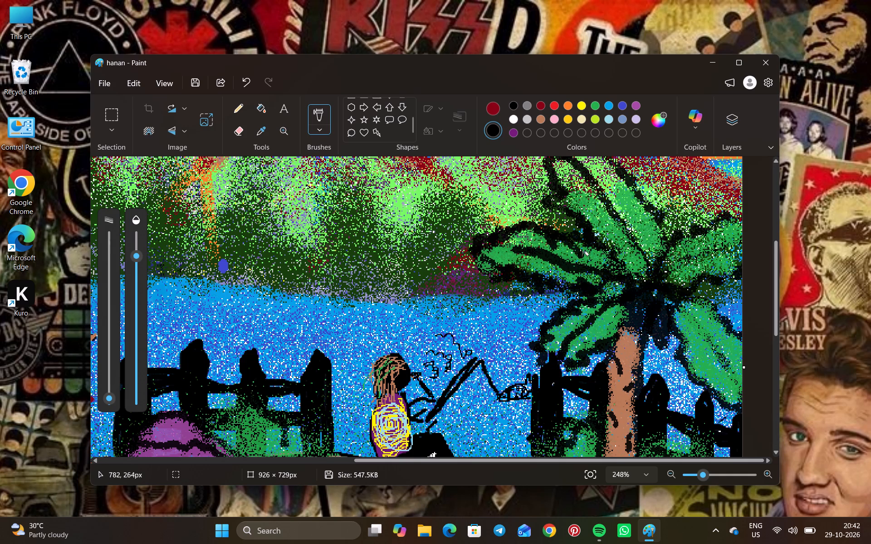
pyautogui.moveTo(582, 256); pyautogui.dragTo(607, 267)
# Draw a black central vein in the palm's large upper frond and retrace its jagged edges on both sides.
pyautogui.moveTo(616, 258); pyautogui.dragTo(582, 226)
pyautogui.moveTo(582, 226); pyautogui.dragTo(573, 217)
pyautogui.moveTo(592, 187); pyautogui.dragTo(643, 263)
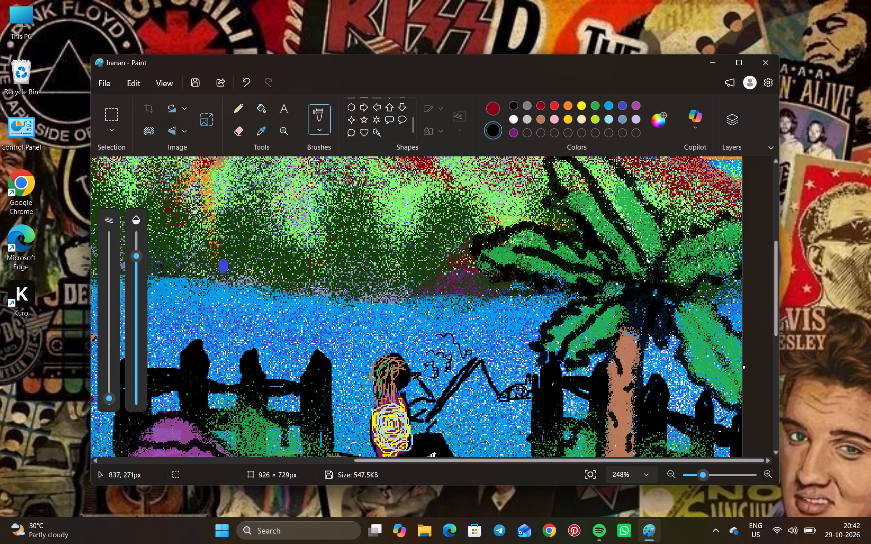
pyautogui.keyDown('ctrl'); pyautogui.scroll(-1, 625, 202); pyautogui.keyUp('ctrl')
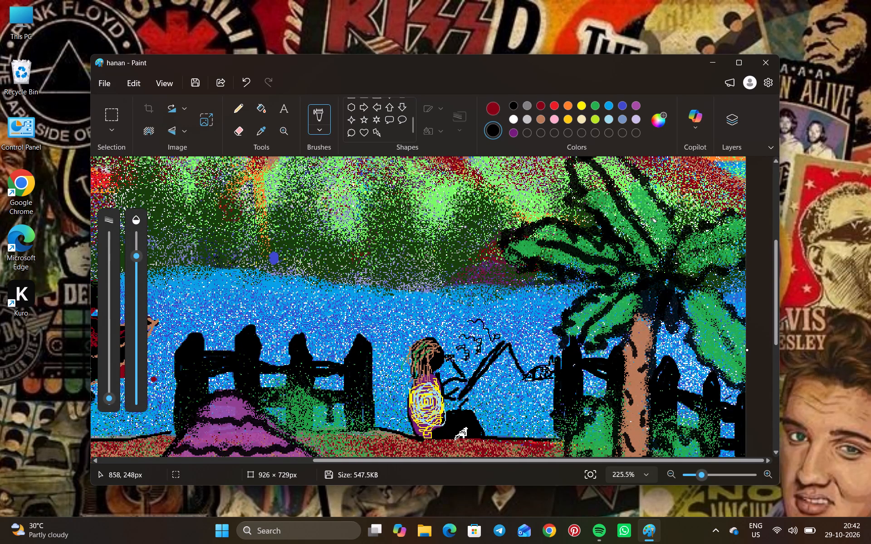
pyautogui.moveTo(602, 160); pyautogui.dragTo(656, 198)
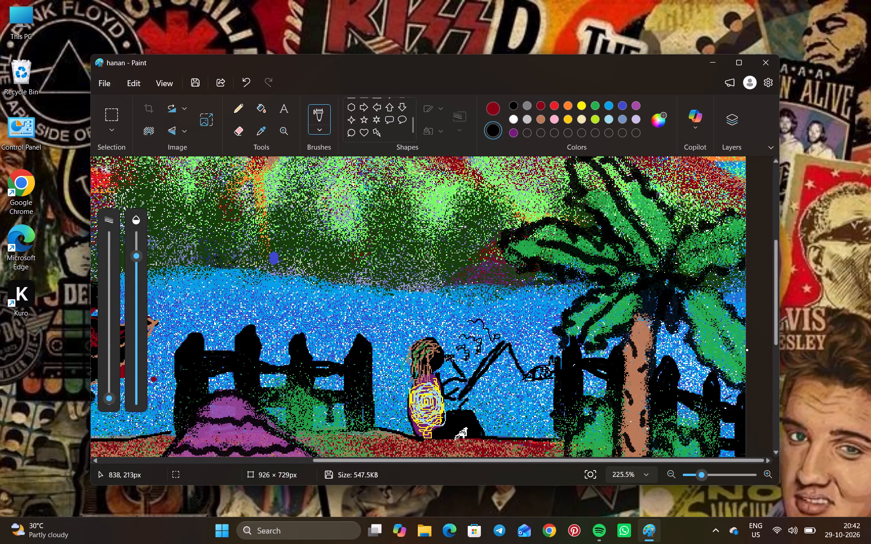
pyautogui.moveTo(656, 198); pyautogui.dragTo(663, 255)
# Retrace the jagged black upper edge of the palm's right frond and draw its central vein.
pyautogui.moveTo(678, 240); pyautogui.dragTo(703, 227)
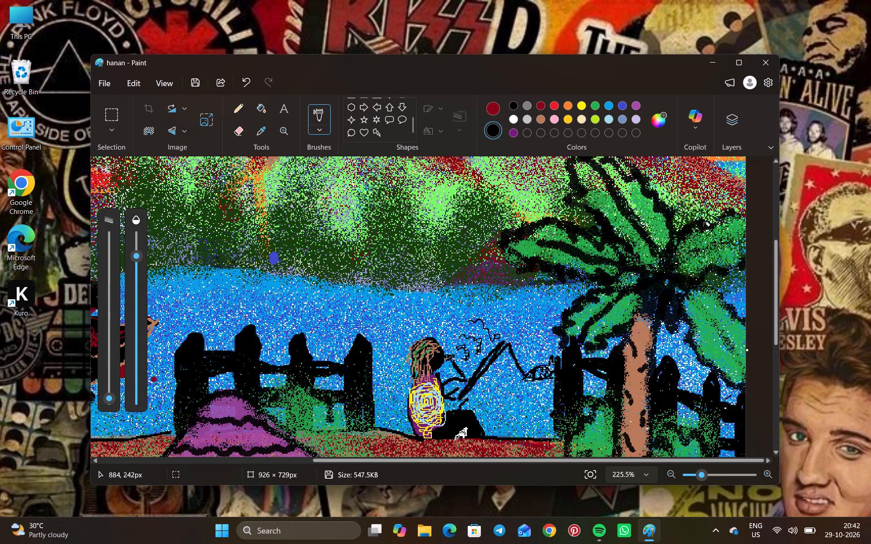
pyautogui.moveTo(703, 227); pyautogui.dragTo(737, 228)
pyautogui.moveTo(681, 258); pyautogui.dragTo(739, 240)
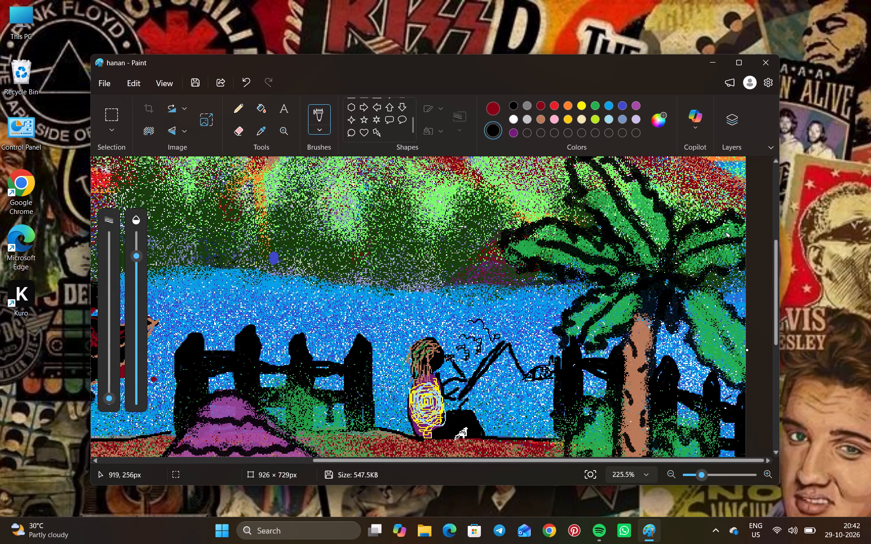
# Retrace the palm's drooping lower-right frond with a jagged black edge and draw a central vein toward its tip.
pyautogui.keyDown('ctrl'); pyautogui.scroll(-1, 711, 238); pyautogui.keyUp('ctrl')
pyautogui.moveTo(701, 289); pyautogui.dragTo(750, 350)
pyautogui.moveTo(691, 306); pyautogui.dragTo(714, 324)
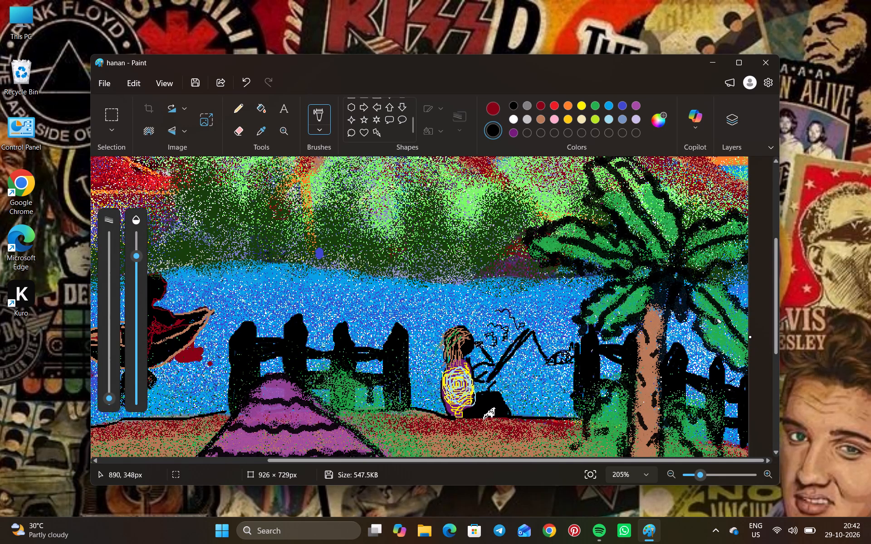
pyautogui.moveTo(714, 324); pyautogui.dragTo(743, 357)
pyautogui.moveTo(720, 282); pyautogui.dragTo(724, 293)
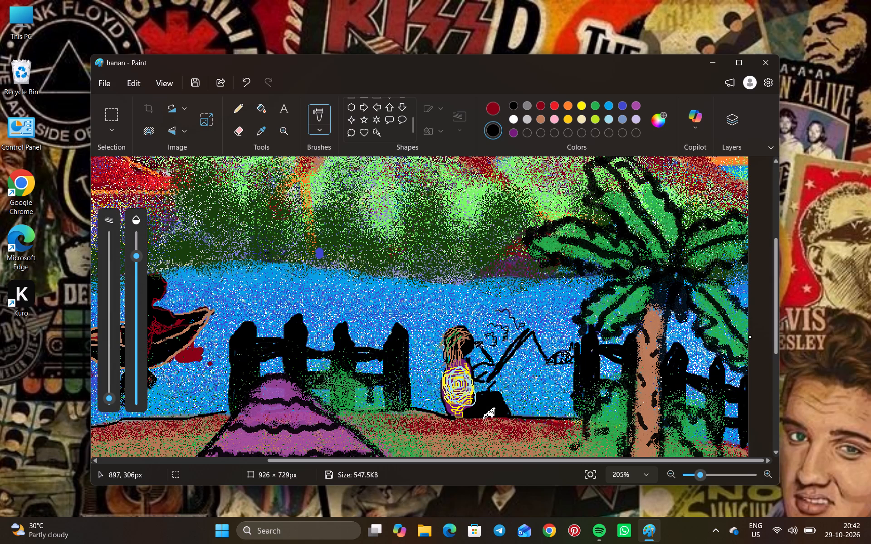
pyautogui.moveTo(724, 293); pyautogui.dragTo(746, 324)
# Draw two brown coconuts hanging side by side under the palm's crown at the top of the trunk.
pyautogui.click(546, 119)
pyautogui.click(543, 117)
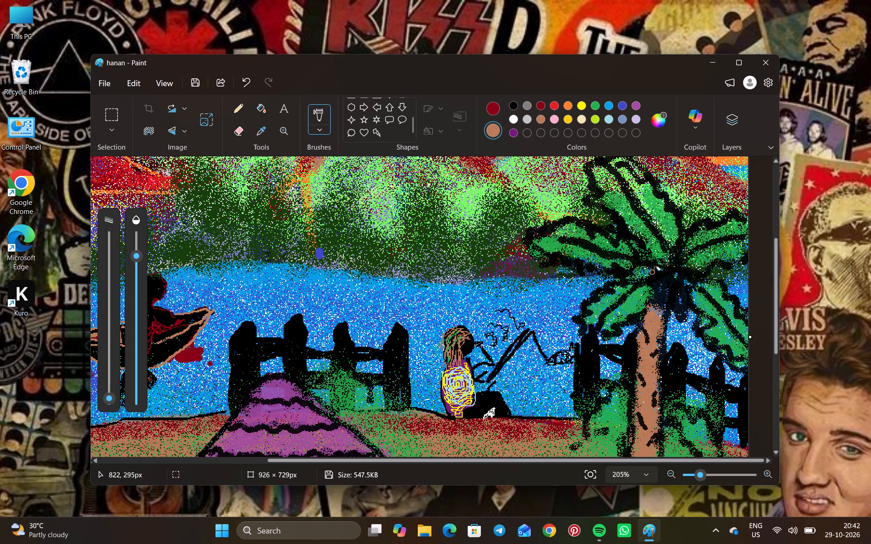
pyautogui.moveTo(659, 271); pyautogui.dragTo(653, 276)
pyautogui.click(649, 280)
pyautogui.moveTo(670, 291); pyautogui.dragTo(652, 297)
pyautogui.moveTo(667, 273); pyautogui.dragTo(674, 298)
pyautogui.moveTo(676, 311); pyautogui.dragTo(684, 311)
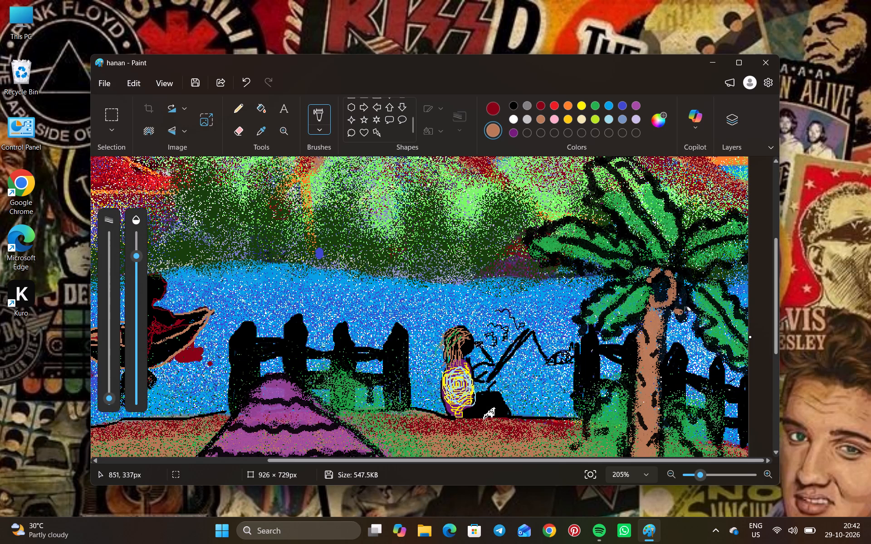
pyautogui.moveTo(684, 311); pyautogui.dragTo(681, 280)
# Add black outline and shading strokes around the left coconut under the palm's crown.
pyautogui.click(514, 109)
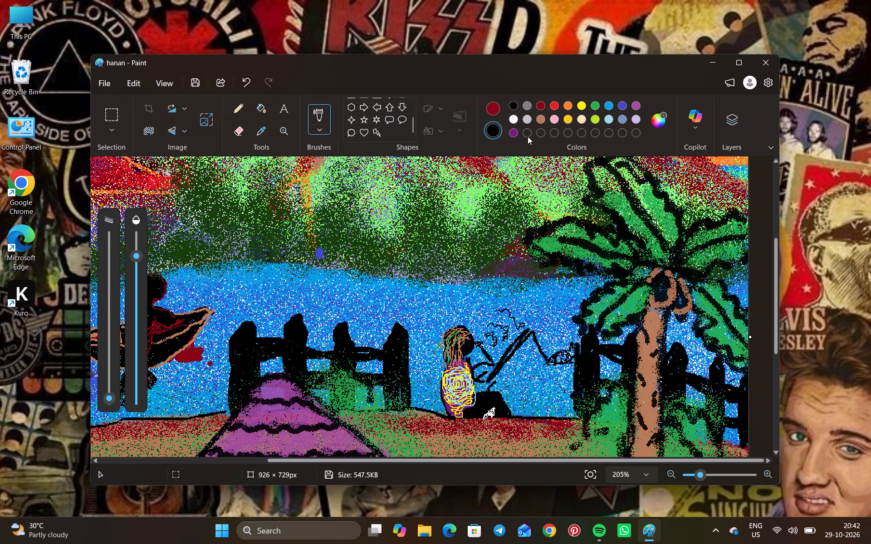
pyautogui.moveTo(657, 272); pyautogui.dragTo(652, 278)
pyautogui.moveTo(652, 282); pyautogui.dragTo(651, 291)
pyautogui.moveTo(654, 305); pyautogui.dragTo(659, 307)
pyautogui.moveTo(664, 303); pyautogui.dragTo(664, 299)
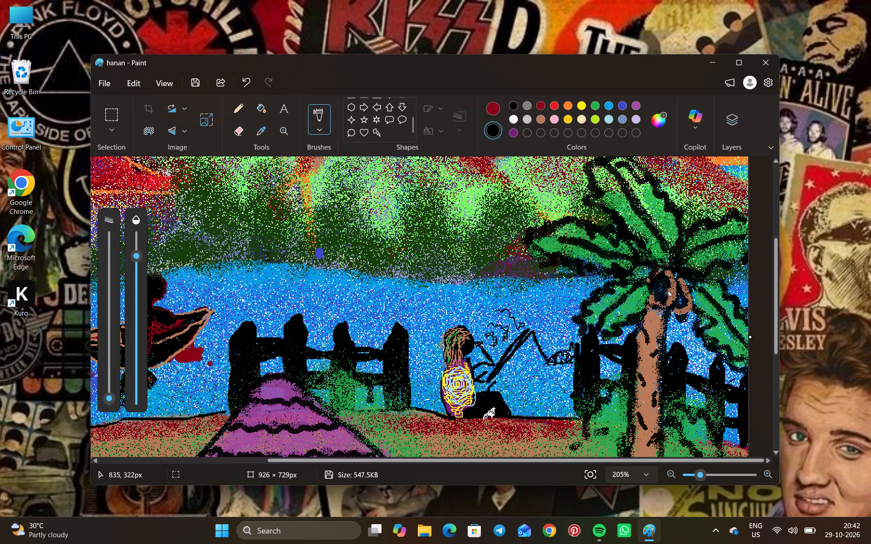
pyautogui.click(668, 293)
pyautogui.moveTo(670, 287); pyautogui.dragTo(670, 282)
pyautogui.moveTo(670, 282); pyautogui.dragTo(670, 295)
# Add black outline strokes and dots to the right coconut under the palm's crown.
pyautogui.moveTo(678, 306); pyautogui.dragTo(680, 300)
pyautogui.moveTo(681, 291); pyautogui.dragTo(681, 296)
pyautogui.click(682, 315)
pyautogui.doubleClick(680, 310)
pyautogui.click(683, 302)
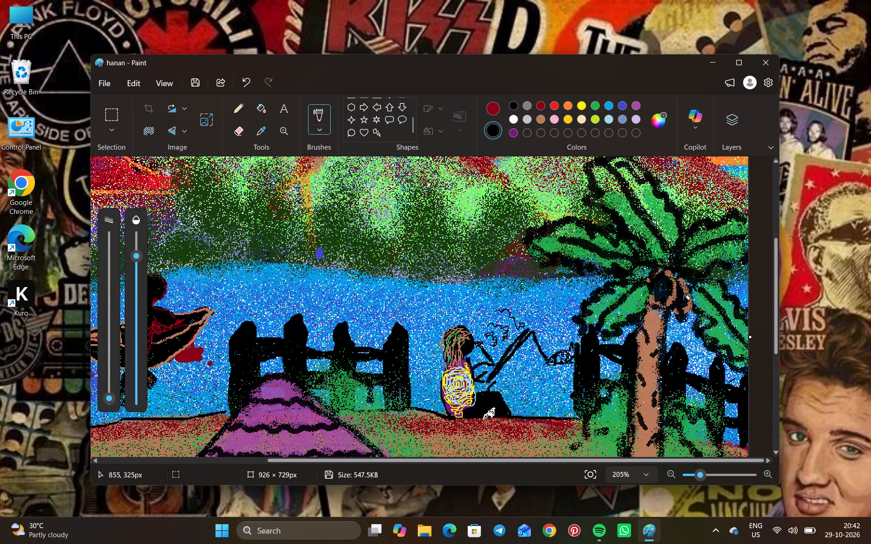
pyautogui.click(685, 292)
pyautogui.click(683, 289)
pyautogui.moveTo(682, 288); pyautogui.dragTo(684, 293)
pyautogui.moveTo(688, 305); pyautogui.dragTo(689, 309)
pyautogui.click(674, 316)
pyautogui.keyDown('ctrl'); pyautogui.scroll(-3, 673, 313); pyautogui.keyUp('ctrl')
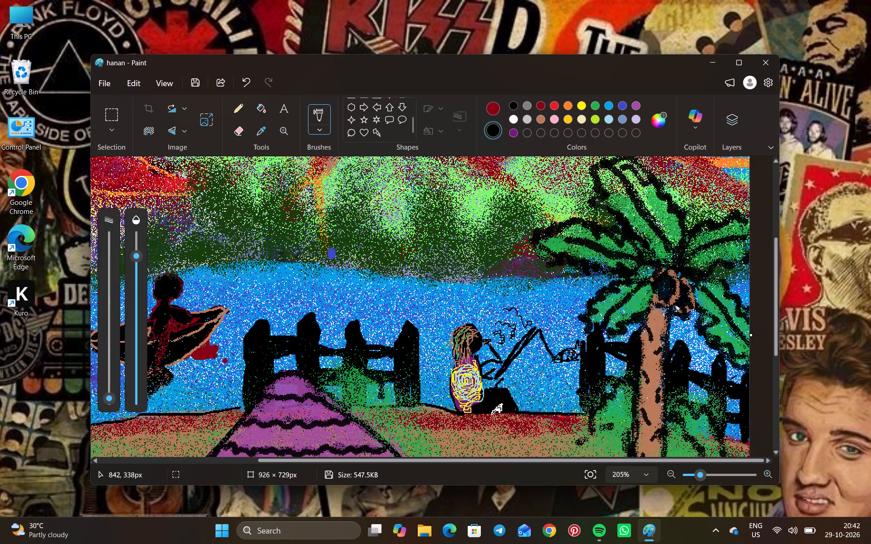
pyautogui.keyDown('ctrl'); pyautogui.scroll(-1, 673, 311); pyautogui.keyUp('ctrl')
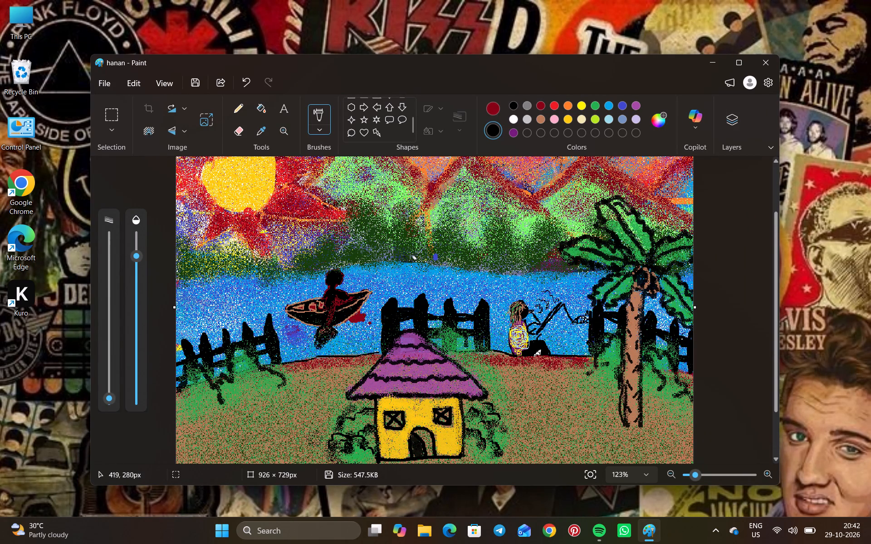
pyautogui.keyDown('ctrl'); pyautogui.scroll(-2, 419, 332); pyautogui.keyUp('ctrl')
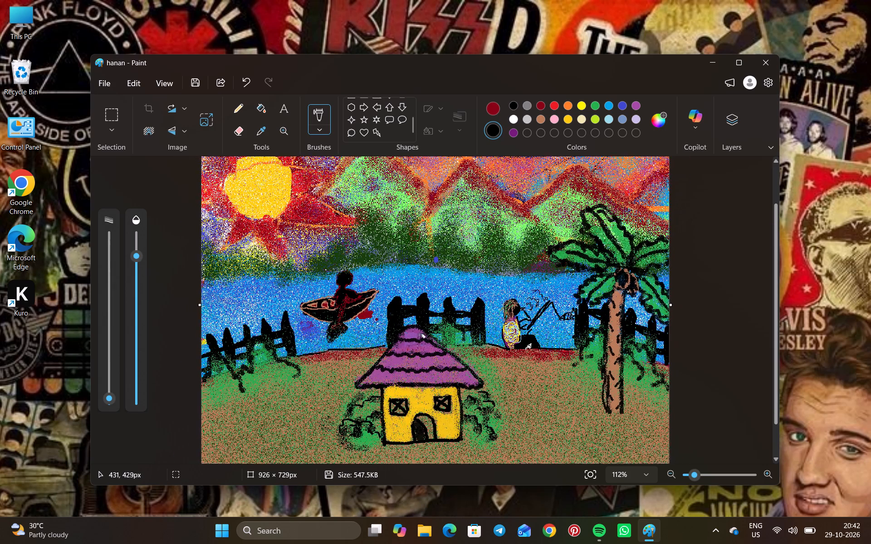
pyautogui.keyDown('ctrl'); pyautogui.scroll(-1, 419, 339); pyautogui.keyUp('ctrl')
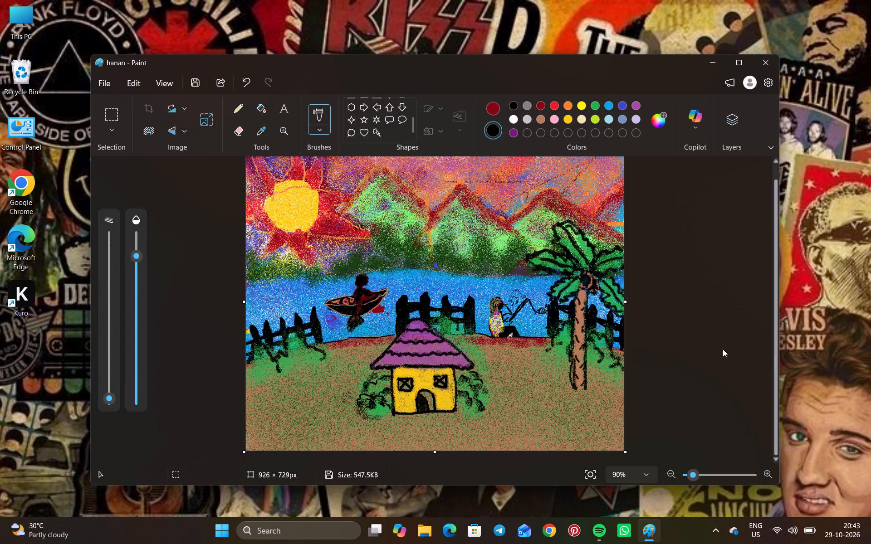
# Open the Kuro app from the desktop.
pyautogui.click(15, 284)
pyautogui.click(15, 284)
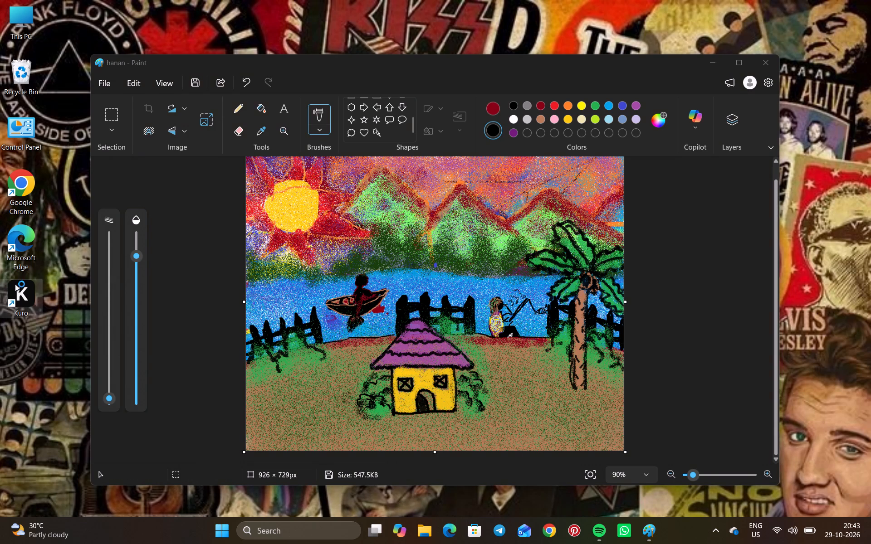
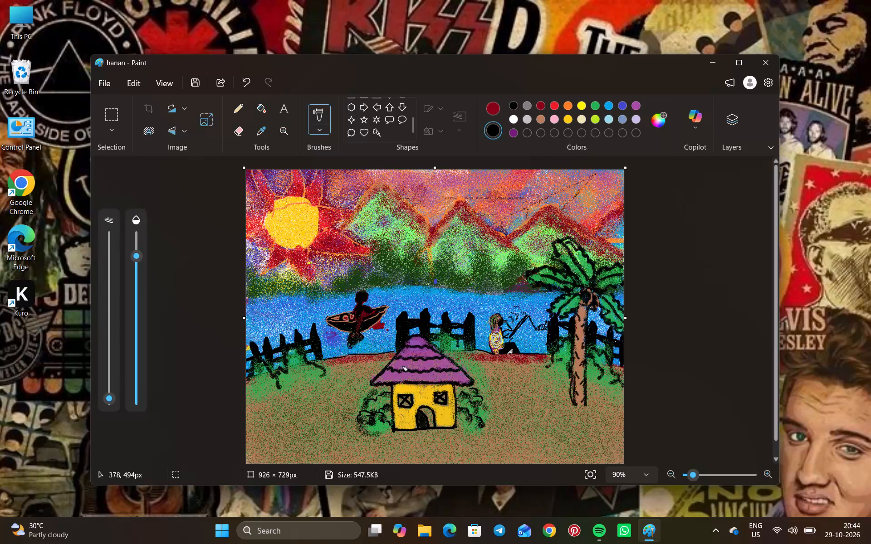
# Draw a black curved line from the left side of the house's doorway to the bottom edge as the path's left border.
pyautogui.scroll(-1, 401, 371)
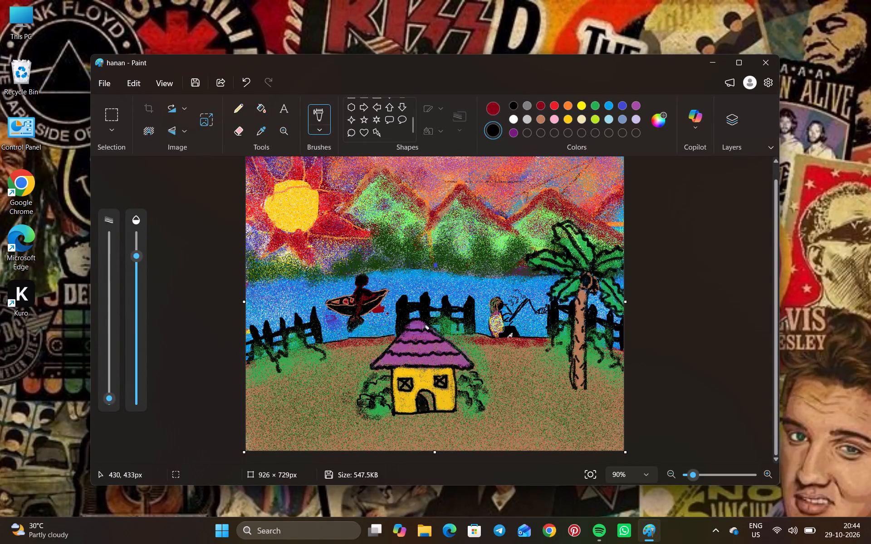
pyautogui.keyDown('ctrl'); pyautogui.scroll(3, 423, 336); pyautogui.keyUp('ctrl')
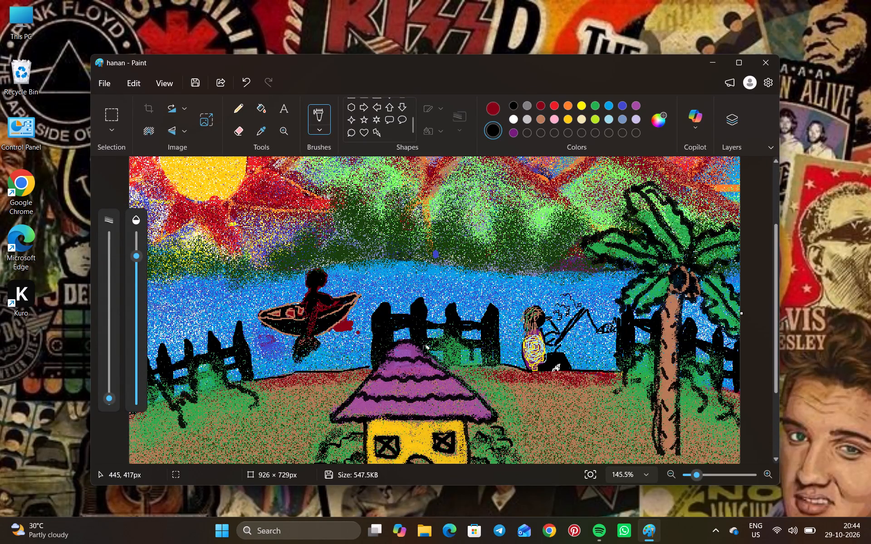
pyautogui.keyDown('ctrl'); pyautogui.scroll(-3, 423, 350); pyautogui.keyUp('ctrl')
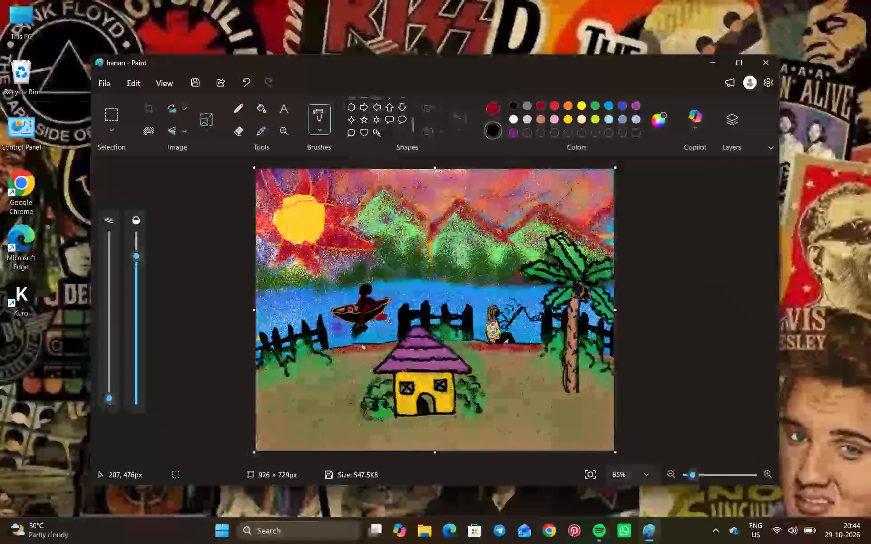
pyautogui.scroll(1, 421, 343)
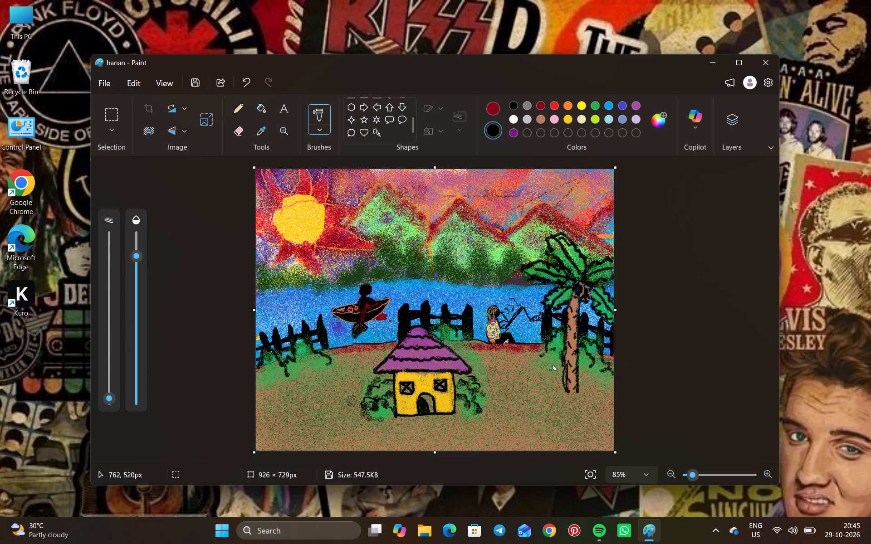
pyautogui.rightClick(562, 353)
pyautogui.moveTo(420, 417); pyautogui.dragTo(420, 423)
pyautogui.moveTo(420, 423); pyautogui.dragTo(425, 431)
pyautogui.moveTo(425, 431); pyautogui.dragTo(435, 437)
pyautogui.moveTo(435, 437); pyautogui.dragTo(448, 442)
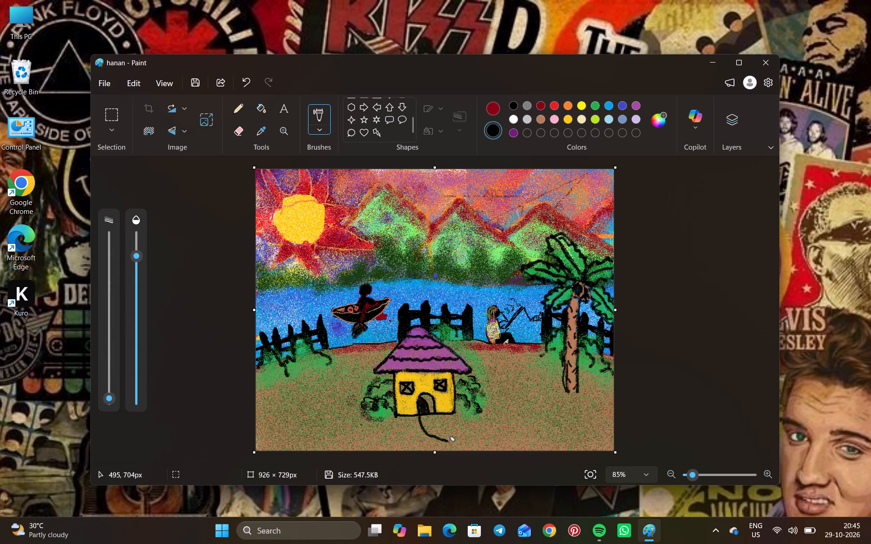
pyautogui.moveTo(448, 442); pyautogui.dragTo(466, 455)
pyautogui.moveTo(466, 455); pyautogui.dragTo(467, 453)
# Draw the path's right border as a black curved line from the doorway's right side to the canvas's bottom edge.
pyautogui.moveTo(437, 414); pyautogui.dragTo(437, 414)
pyautogui.moveTo(437, 414); pyautogui.dragTo(455, 420)
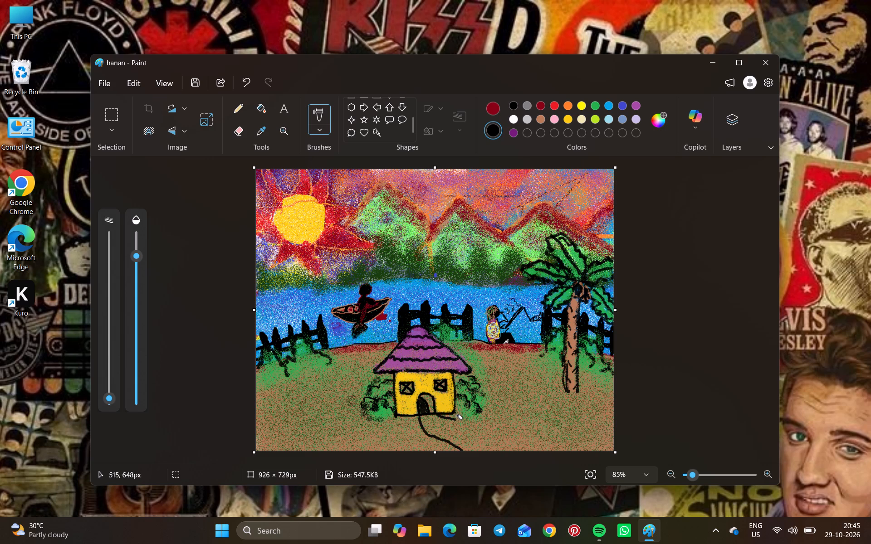
pyautogui.moveTo(455, 420); pyautogui.dragTo(484, 426)
pyautogui.moveTo(484, 426); pyautogui.dragTo(504, 435)
pyautogui.moveTo(504, 435); pyautogui.dragTo(523, 446)
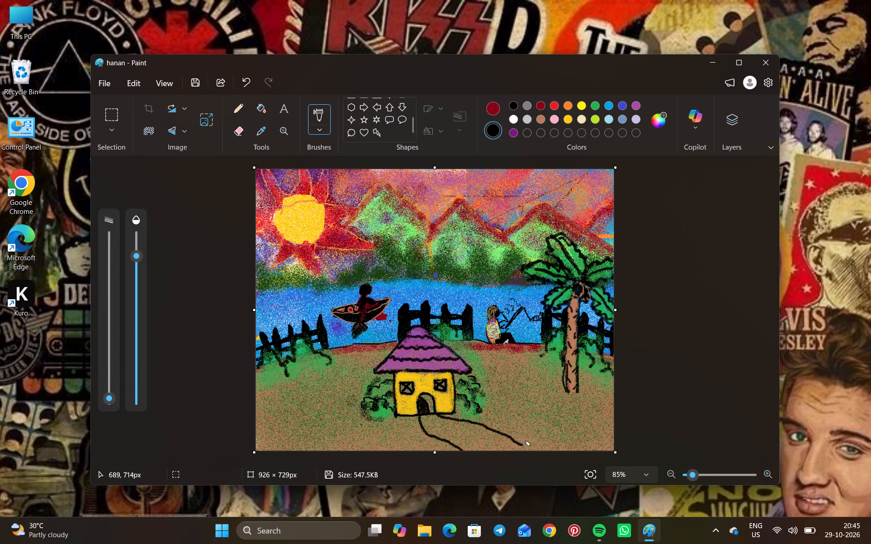
pyautogui.moveTo(523, 446); pyautogui.dragTo(538, 453)
# Paint a small solid white paving patch on the path just below the house's doorway.
pyautogui.keyDown('ctrl'); pyautogui.scroll(5, 465, 379); pyautogui.keyUp('ctrl')
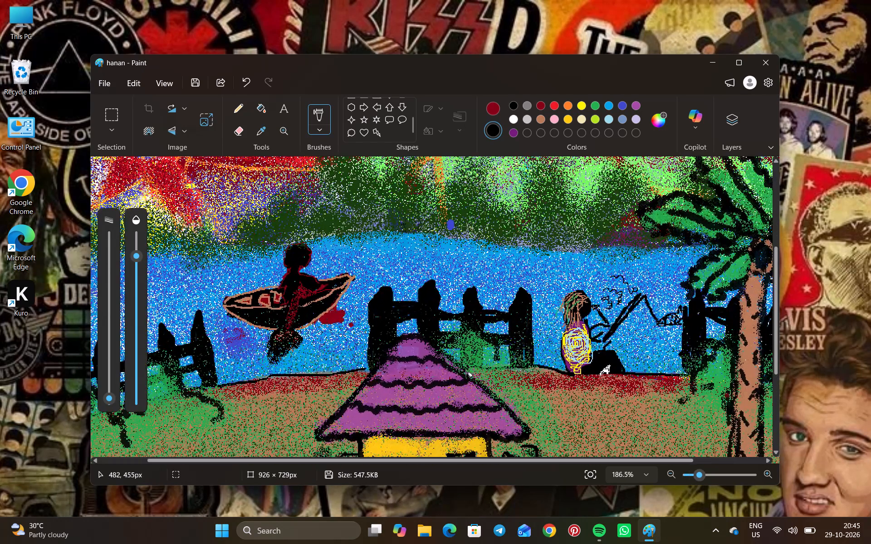
pyautogui.scroll(-3, 467, 330)
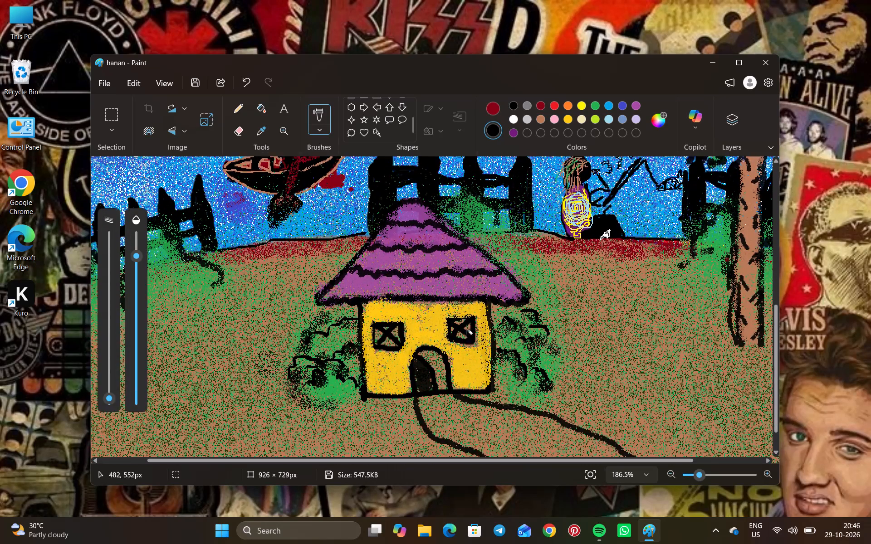
pyautogui.scroll(-3, 468, 332)
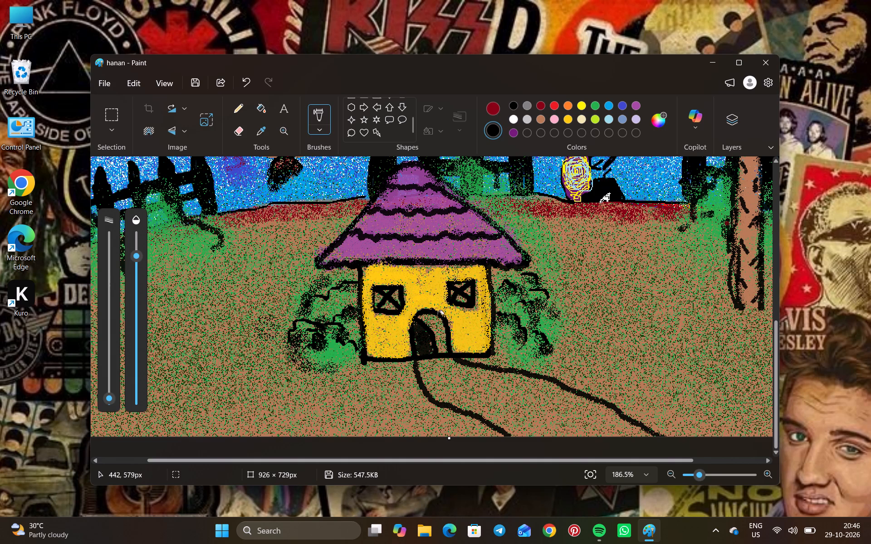
pyautogui.click(514, 120)
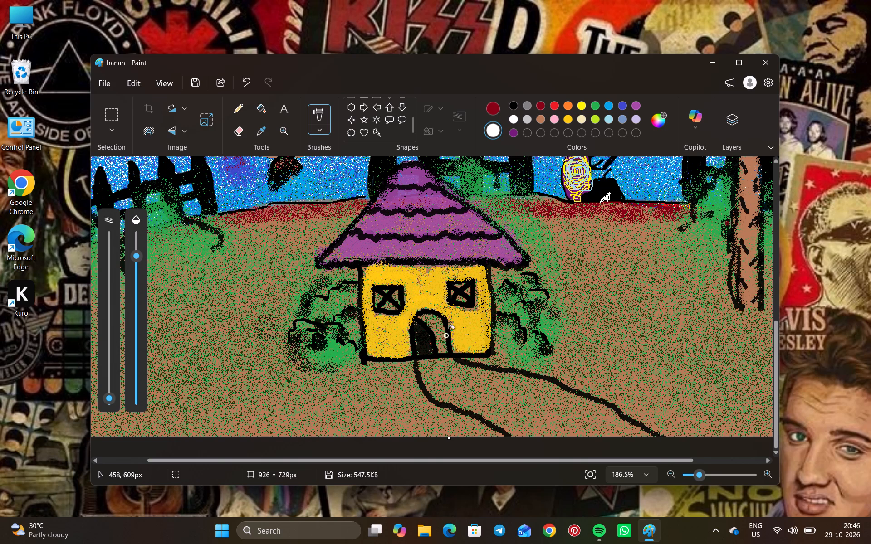
pyautogui.moveTo(439, 370); pyautogui.dragTo(440, 372)
pyautogui.moveTo(440, 372); pyautogui.dragTo(447, 369)
pyautogui.moveTo(447, 369); pyautogui.dragTo(444, 370)
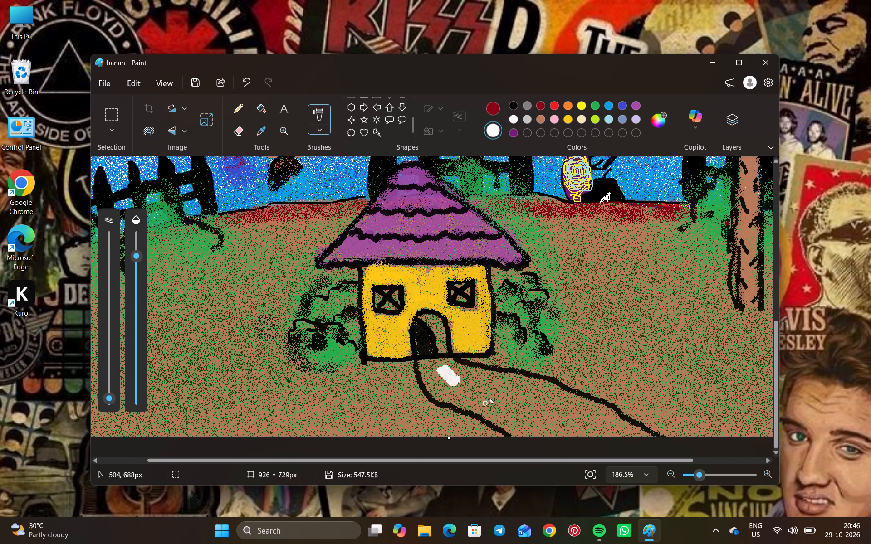
# Paint a second, larger solid white patch farther down the middle of the path.
pyautogui.moveTo(481, 390); pyautogui.dragTo(490, 392)
pyautogui.moveTo(490, 392); pyautogui.dragTo(508, 408)
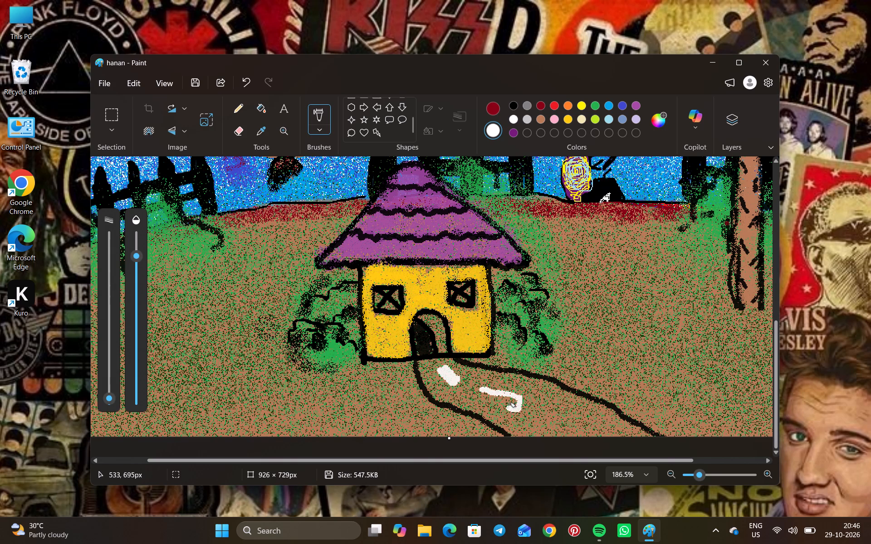
pyautogui.moveTo(508, 408); pyautogui.dragTo(507, 399)
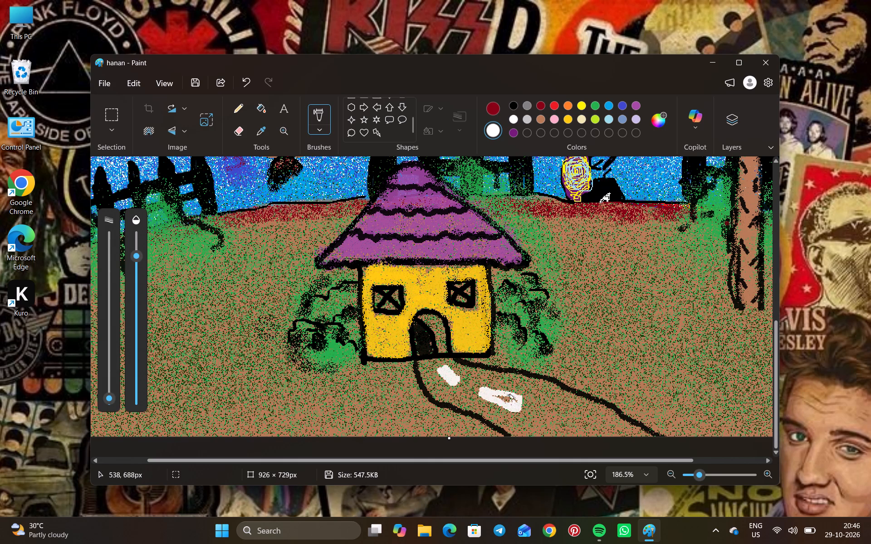
pyautogui.moveTo(507, 399); pyautogui.dragTo(490, 398)
pyautogui.moveTo(490, 398); pyautogui.dragTo(480, 394)
# Paint a third, larger white patch on the path, running down to the canvas's bottom edge.
pyautogui.scroll(-2, 509, 386)
pyautogui.keyDown('ctrl'); pyautogui.scroll(-2, 501, 393); pyautogui.keyUp('ctrl')
pyautogui.scroll(-2, 507, 393)
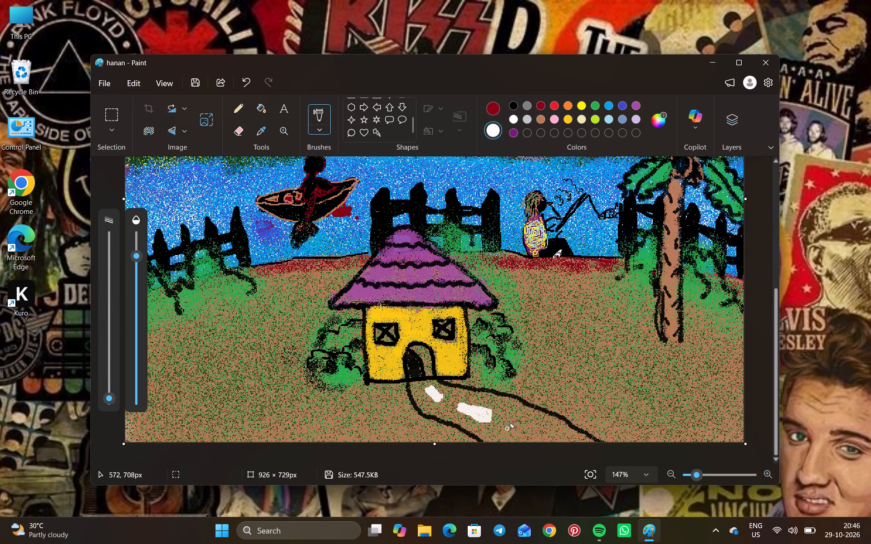
pyautogui.moveTo(506, 427); pyautogui.dragTo(519, 421)
pyautogui.moveTo(519, 421); pyautogui.dragTo(554, 440)
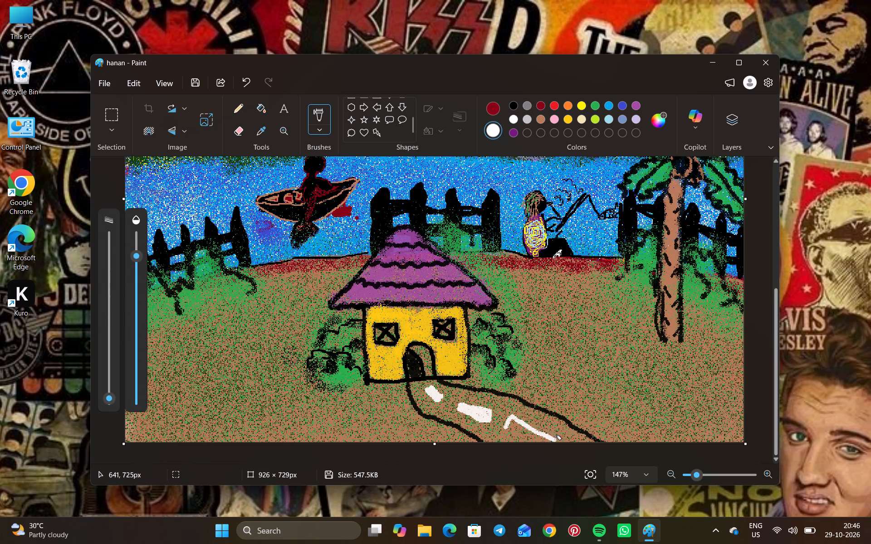
pyautogui.moveTo(554, 440); pyautogui.dragTo(519, 434)
pyautogui.moveTo(519, 434); pyautogui.dragTo(532, 444)
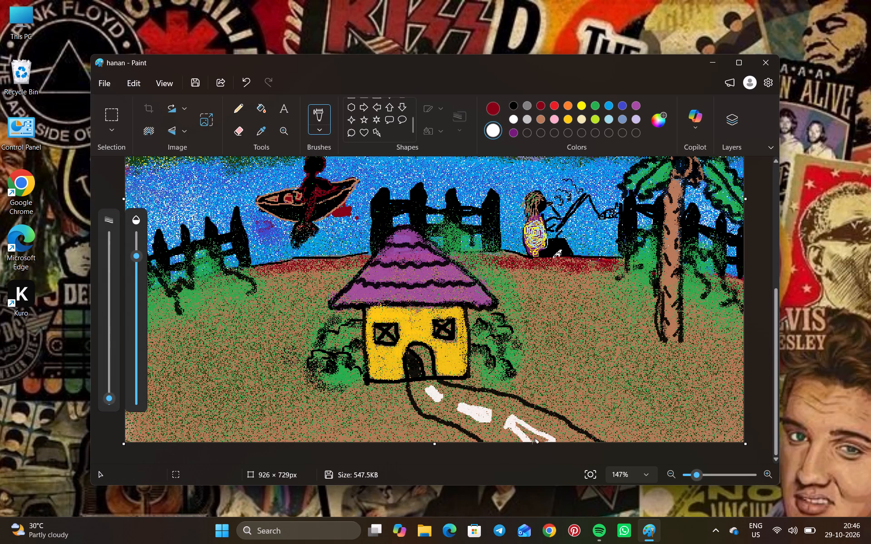
pyautogui.moveTo(532, 444); pyautogui.dragTo(522, 418)
pyautogui.moveTo(522, 418); pyautogui.dragTo(529, 431)
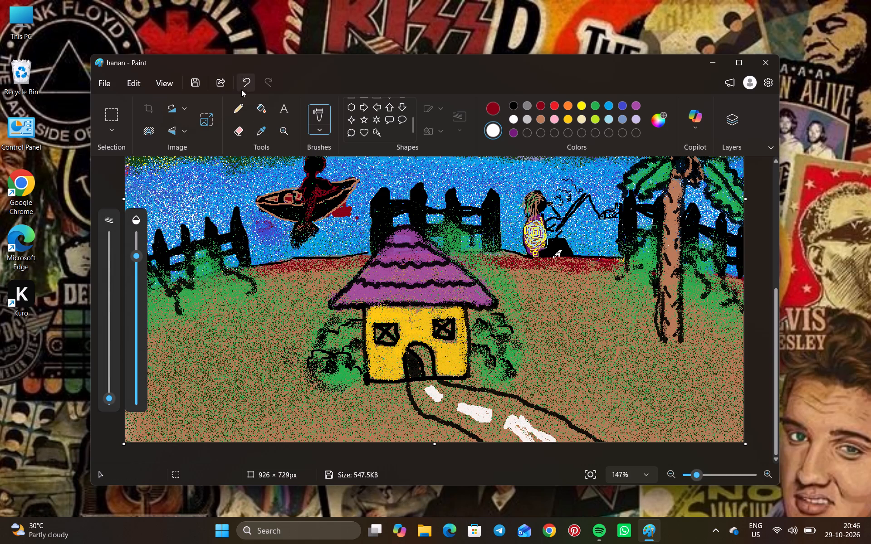
# Undo the last white paint on the patch at the canvas's bottom edge.
pyautogui.click(242, 87)
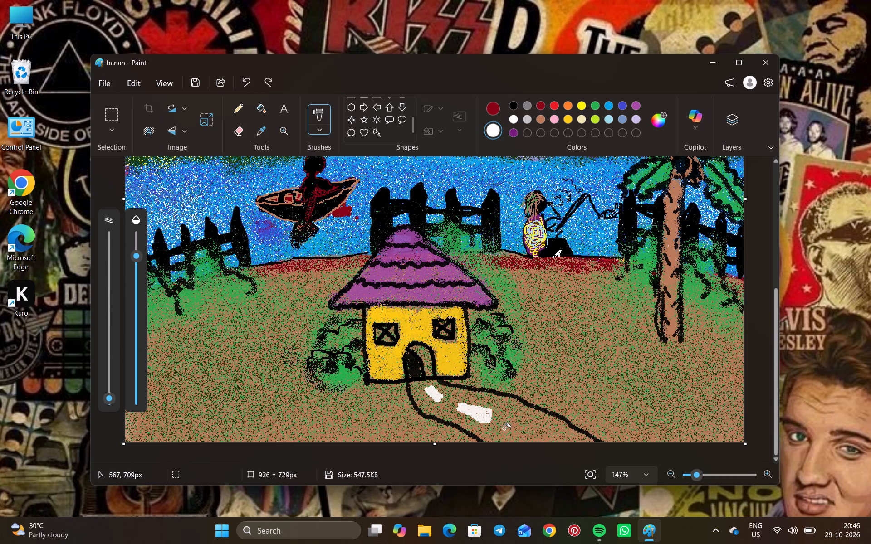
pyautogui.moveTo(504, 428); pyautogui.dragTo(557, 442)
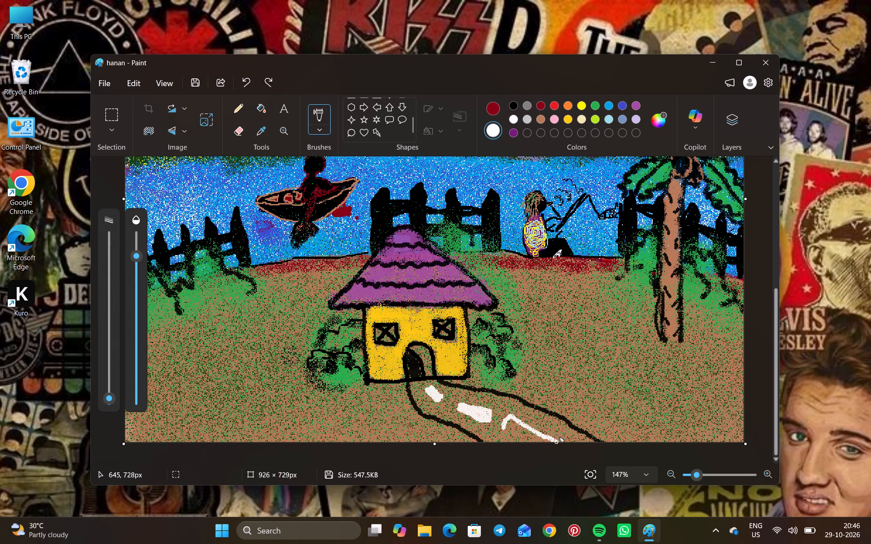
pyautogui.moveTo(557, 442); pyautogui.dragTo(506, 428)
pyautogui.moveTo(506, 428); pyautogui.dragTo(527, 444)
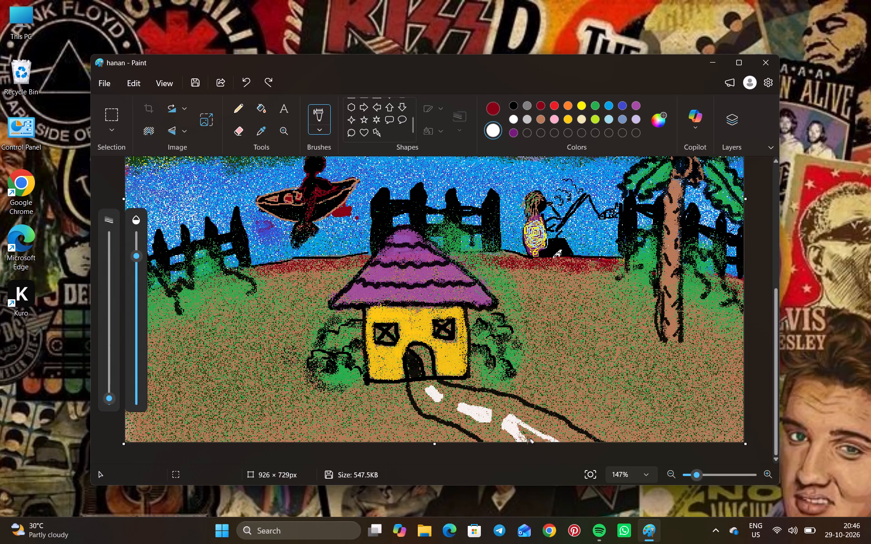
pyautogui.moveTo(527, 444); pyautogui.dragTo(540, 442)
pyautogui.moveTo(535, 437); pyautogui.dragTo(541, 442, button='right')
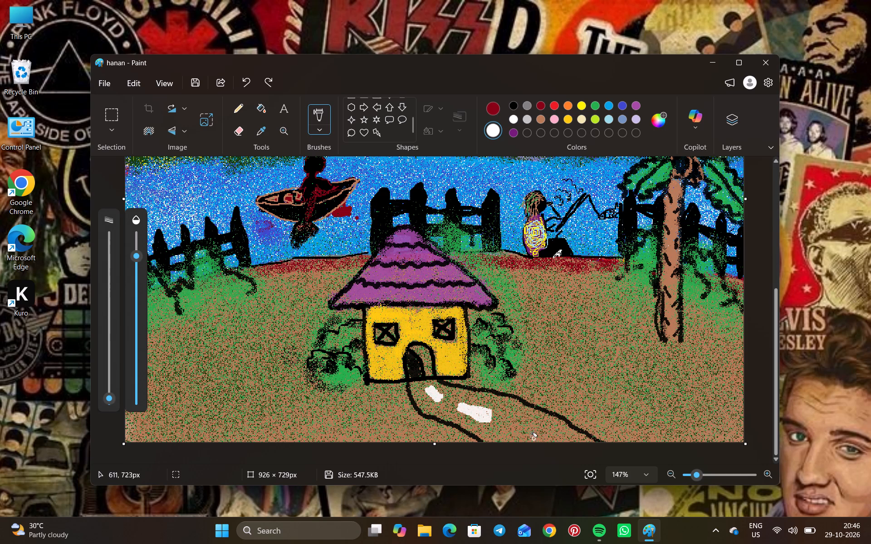
# Repaint the third path patch as a solid white shape running down to the canvas's bottom edge.
pyautogui.click(507, 427)
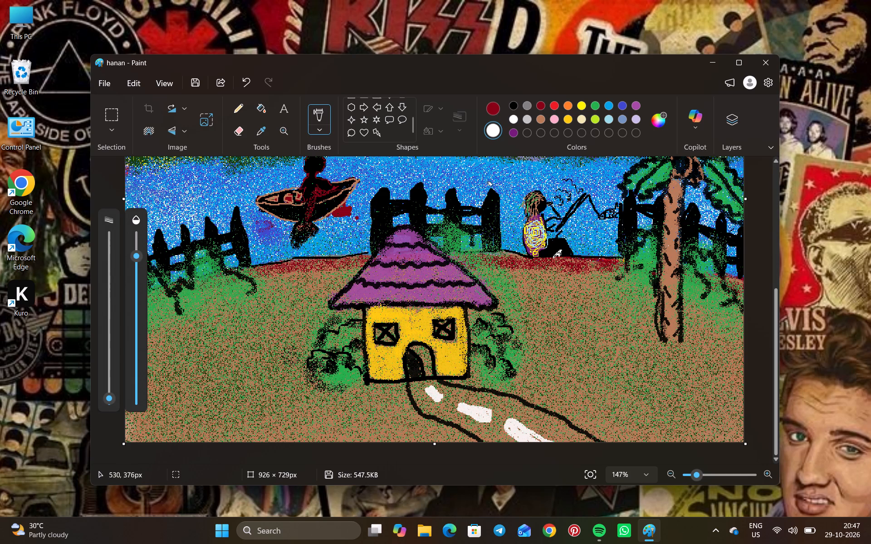
# Outline the small white patch nearest the doorway in black with a slightly thinner brush.
pyautogui.click(517, 106)
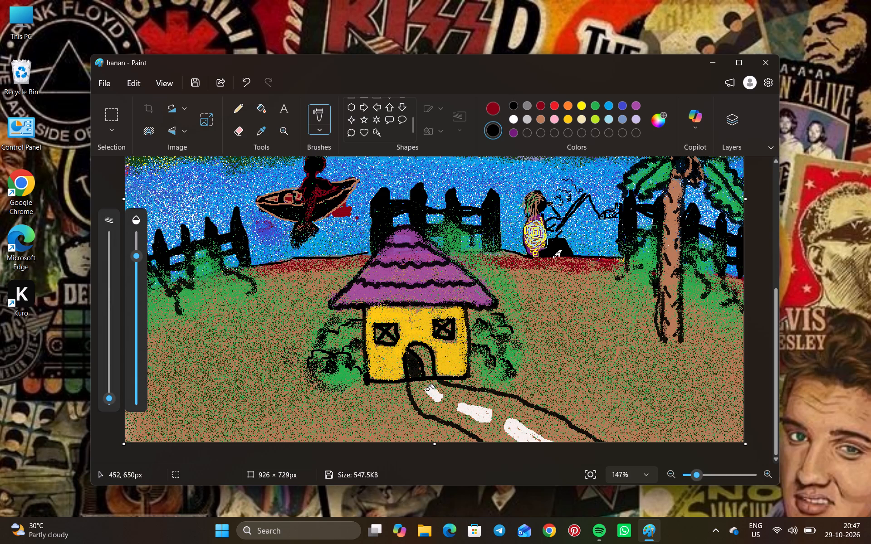
pyautogui.scroll(-2, 427, 386)
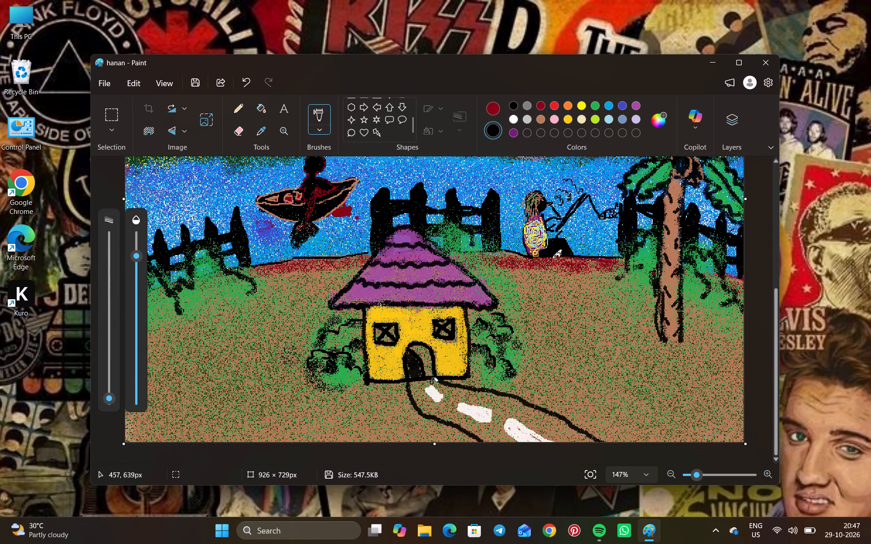
pyautogui.scroll(-1, 431, 382)
pyautogui.moveTo(108, 398); pyautogui.dragTo(108, 405)
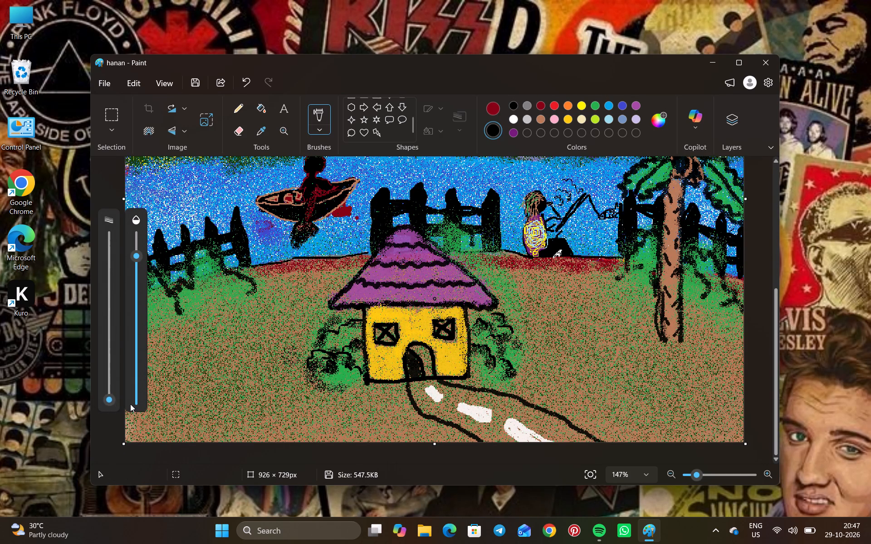
pyautogui.keyDown('ctrl'); pyautogui.scroll(3, 131, 404); pyautogui.keyUp('ctrl')
pyautogui.scroll(1, 498, 345)
pyautogui.scroll(-1, 498, 345)
pyautogui.hscroll(1, 500, 348)
pyautogui.keyDown('ctrl'); pyautogui.scroll(1, 500, 348); pyautogui.keyUp('ctrl')
pyautogui.keyDown('ctrl'); pyautogui.hscroll(1, 500, 348); pyautogui.keyUp('ctrl')
pyautogui.keyDown('ctrl'); pyautogui.scroll(1, 500, 348); pyautogui.keyUp('ctrl')
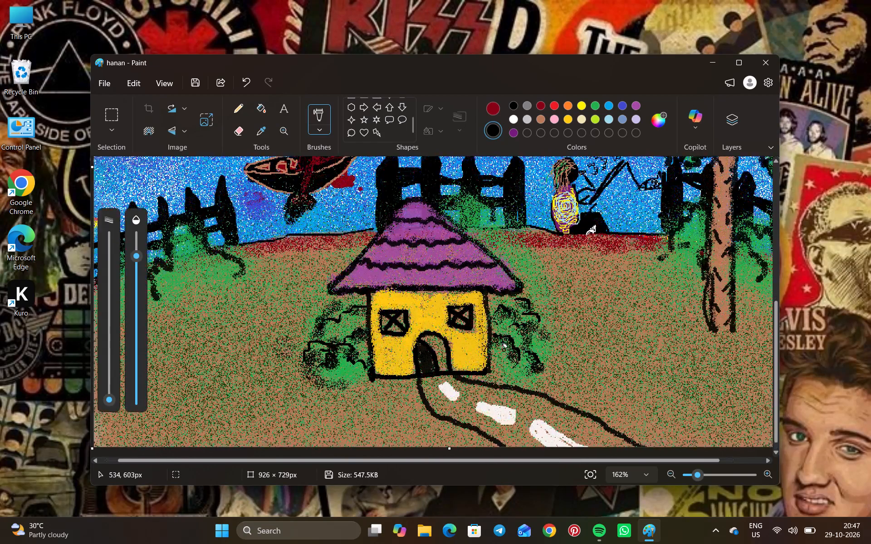
pyautogui.keyDown('ctrl'); pyautogui.scroll(1, 500, 348); pyautogui.keyUp('ctrl')
pyautogui.scroll(-2, 472, 336)
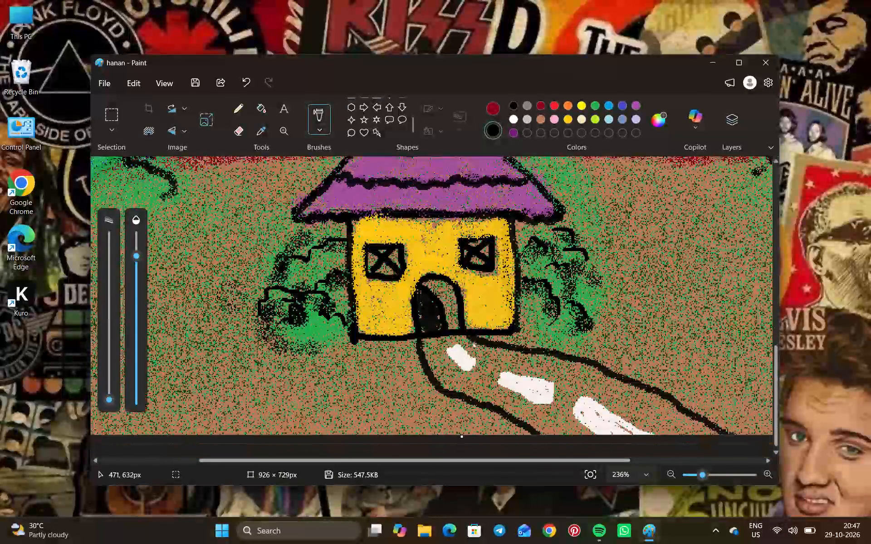
pyautogui.click(446, 347)
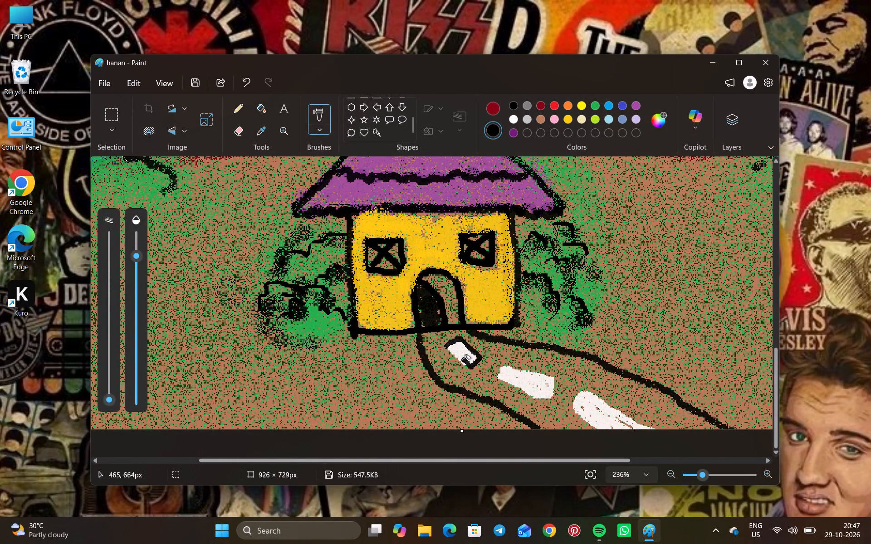
# Outline the second white patch in the middle of the path in black.
pyautogui.click(499, 379)
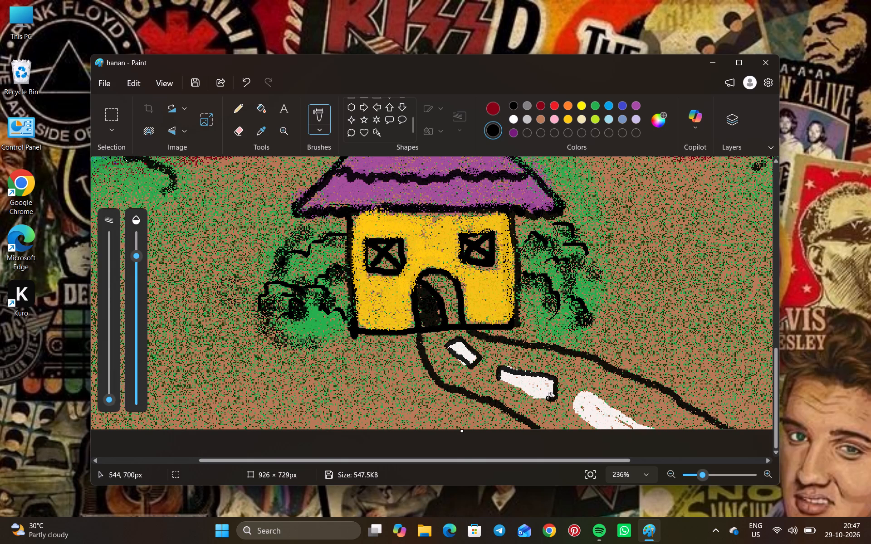
# Outline the third white patch in black along its sides and top, down to the canvas's bottom edge.
pyautogui.scroll(-1, 641, 355)
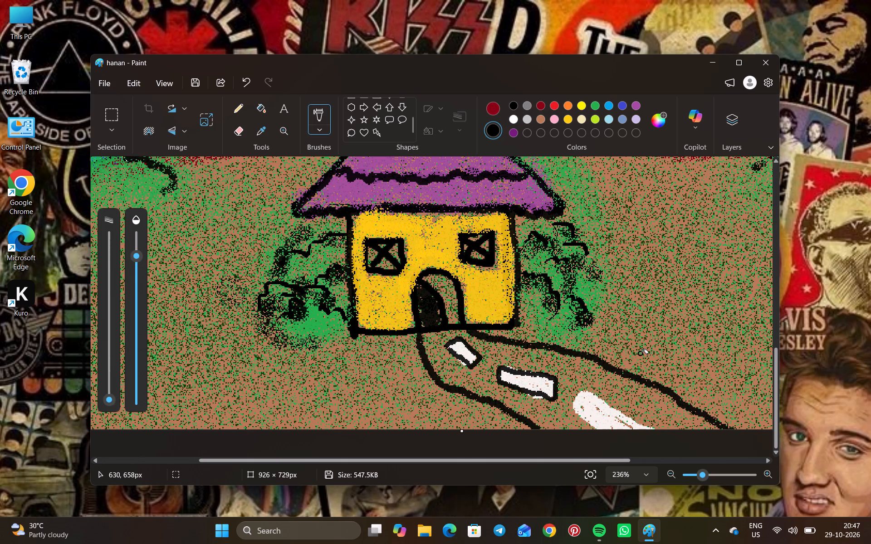
pyautogui.scroll(-1, 641, 354)
pyautogui.keyDown('ctrl'); pyautogui.scroll(-1, 629, 356); pyautogui.keyUp('ctrl')
pyautogui.moveTo(571, 416); pyautogui.dragTo(586, 429)
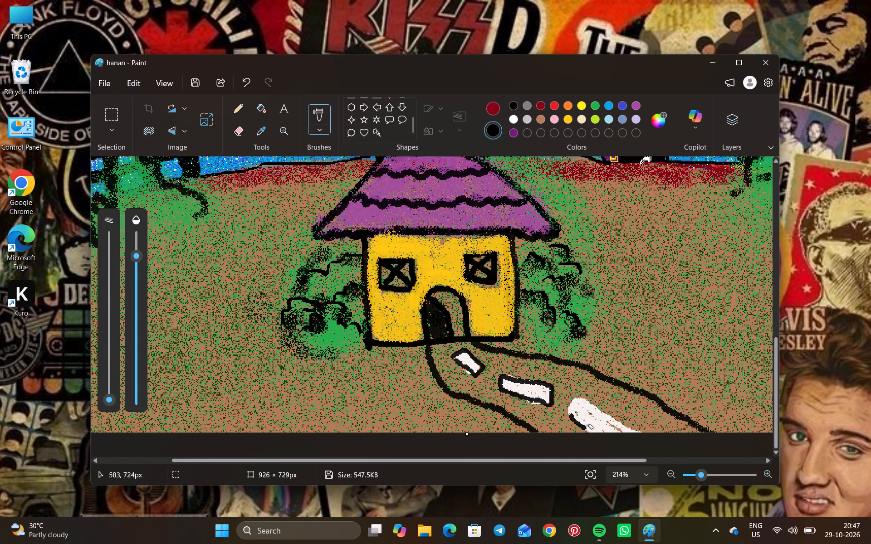
pyautogui.moveTo(586, 429); pyautogui.dragTo(591, 435)
pyautogui.moveTo(570, 413); pyautogui.dragTo(591, 405)
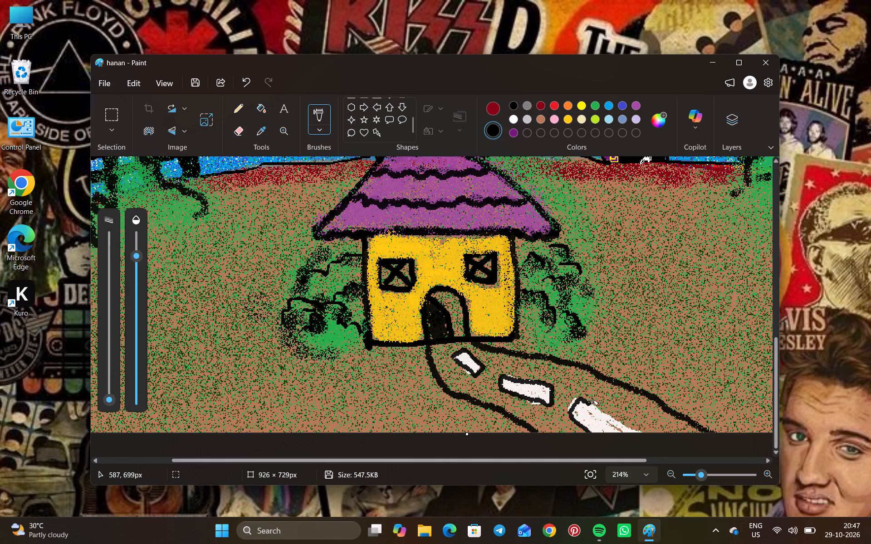
pyautogui.moveTo(591, 405); pyautogui.dragTo(647, 435)
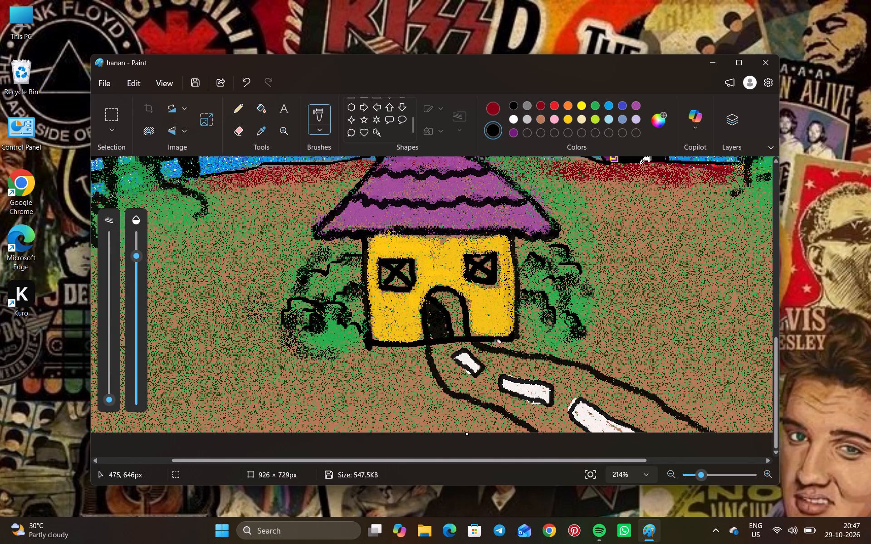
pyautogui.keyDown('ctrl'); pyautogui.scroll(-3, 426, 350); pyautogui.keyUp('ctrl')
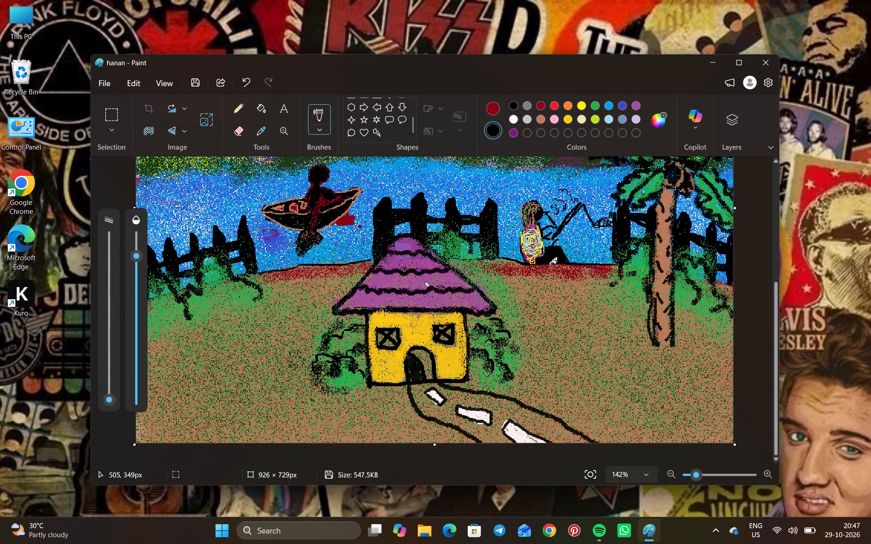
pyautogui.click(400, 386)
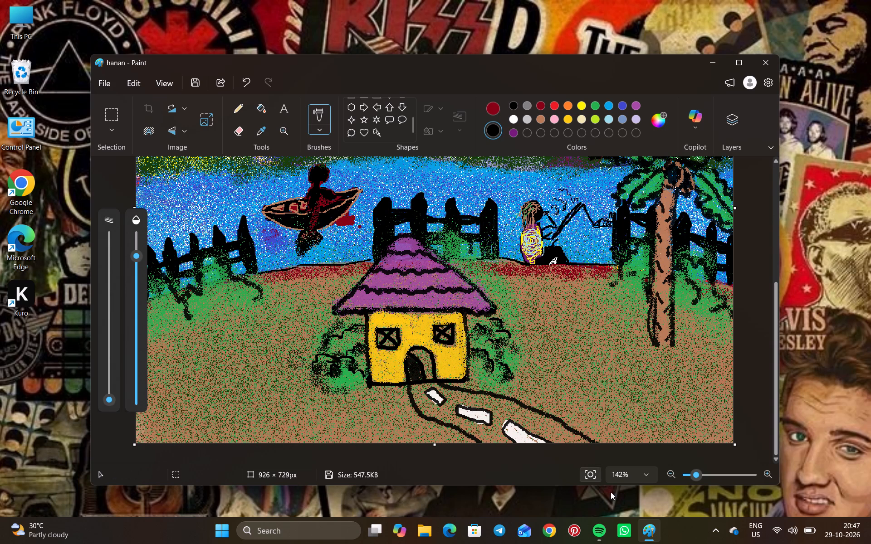
# Switch to Spotify and play "Haawa Haawa" by Mohit Chauhan from Liked Songs.
pyautogui.click(599, 534)
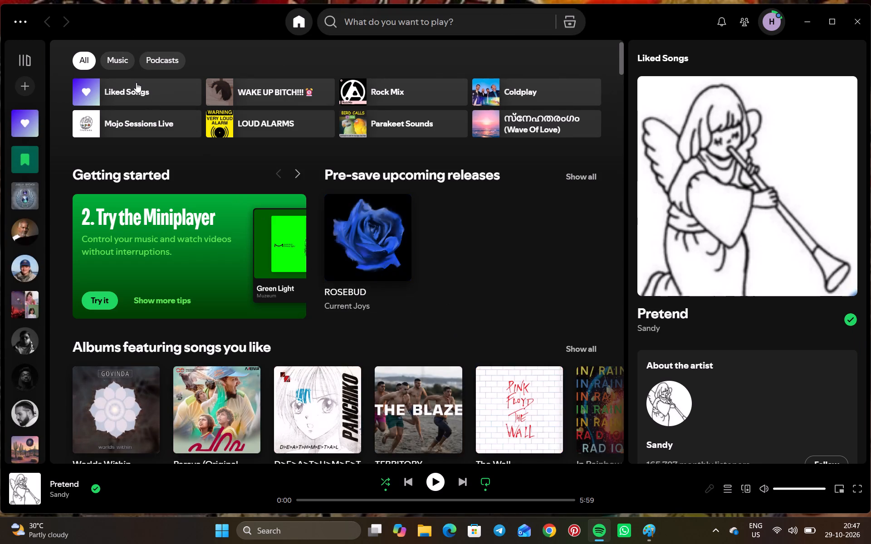
pyautogui.click(134, 81)
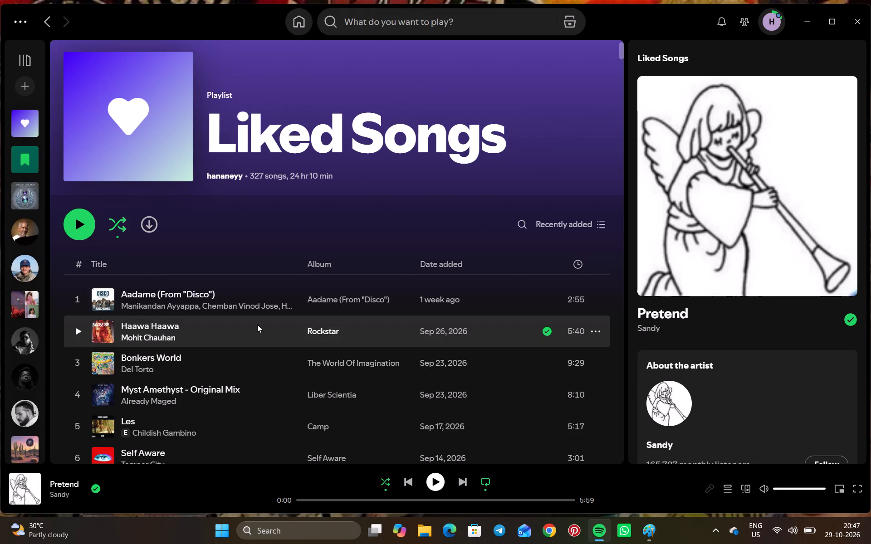
pyautogui.scroll(-1, 234, 348)
pyautogui.click(77, 301)
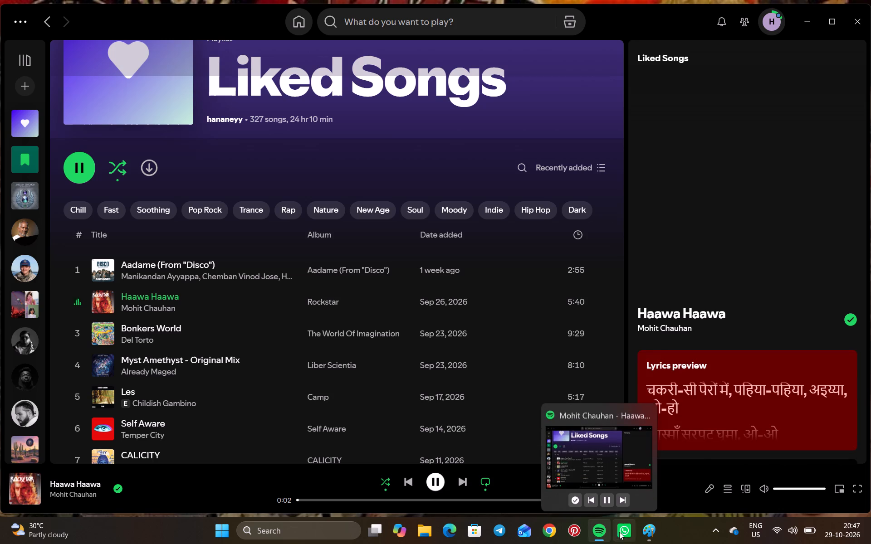
# Switch back to the Paint drawing and minimize the Spotify window behind it.
pyautogui.click(648, 533)
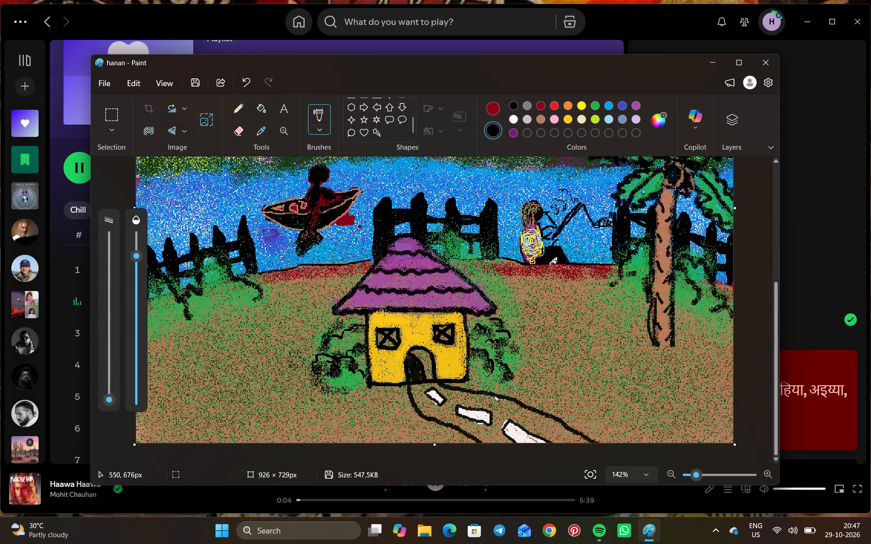
pyautogui.click(813, 19)
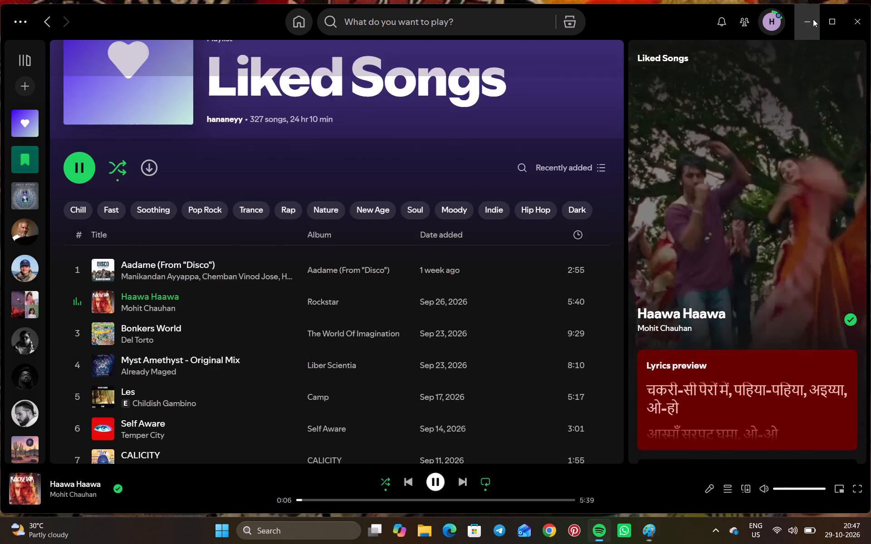
# Raise the system volume to its maximum.
pyautogui.click(793, 533)
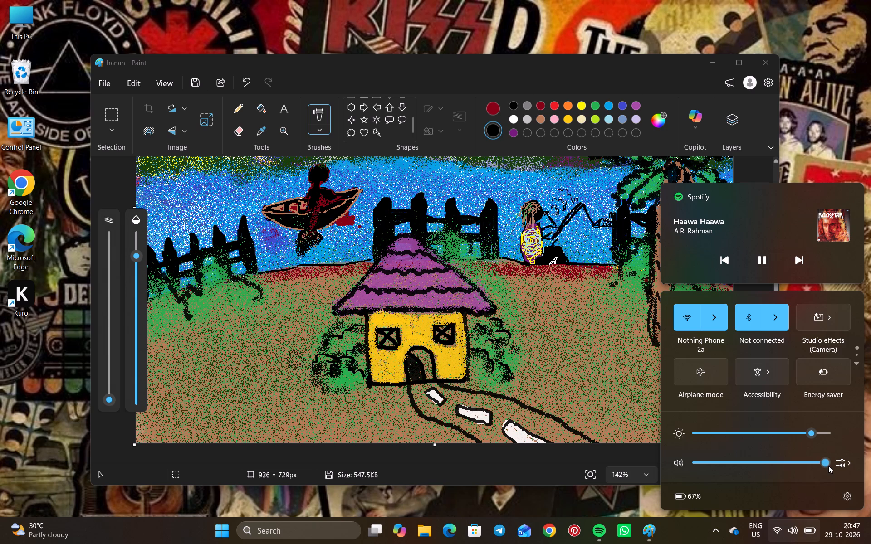
pyautogui.moveTo(829, 463); pyautogui.dragTo(863, 447)
pyautogui.click(818, 69)
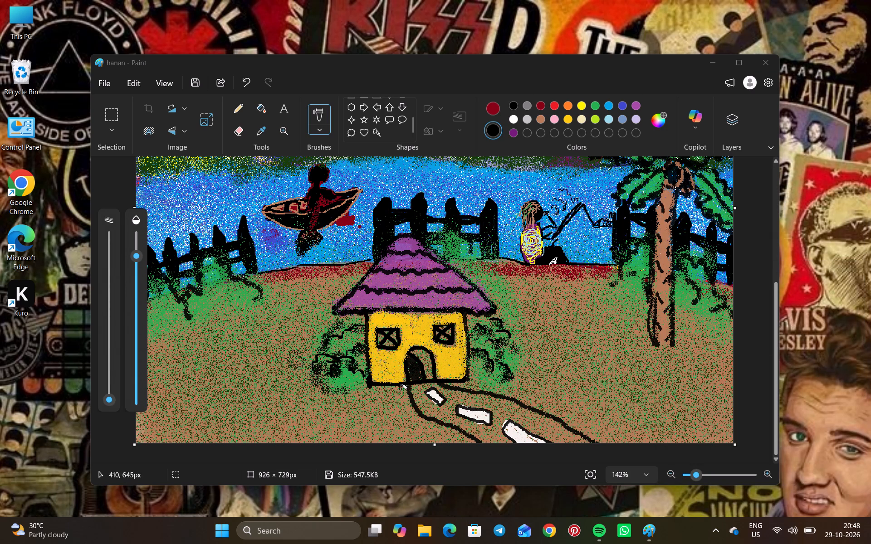
# Thicken the path's left edge in black with a second parallel line from the doorway to the canvas bottom, filling the gap between the lines.
pyautogui.moveTo(403, 387); pyautogui.dragTo(410, 408)
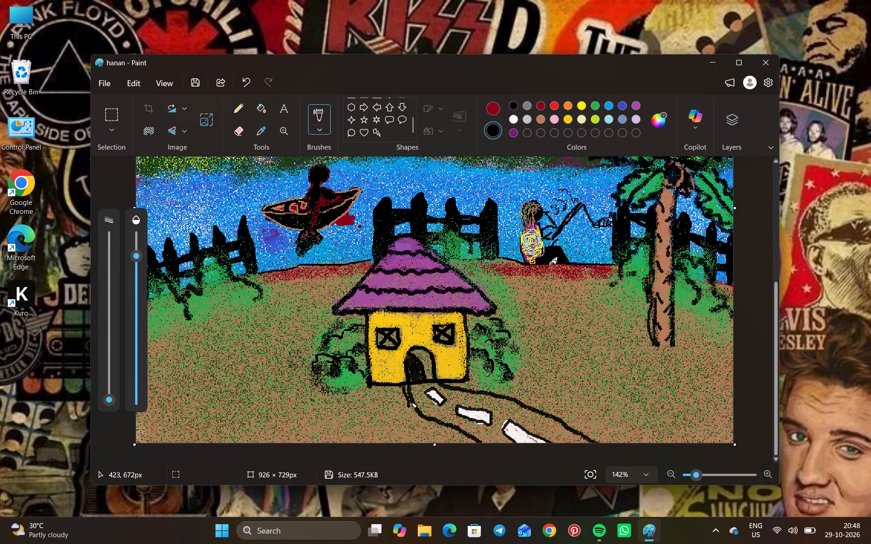
pyautogui.moveTo(410, 408); pyautogui.dragTo(470, 448)
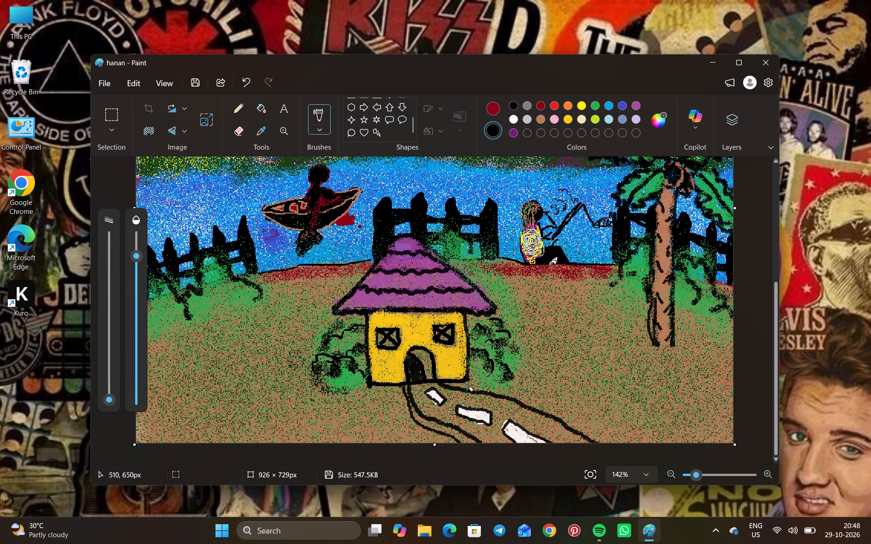
pyautogui.moveTo(408, 389); pyautogui.dragTo(407, 398)
pyautogui.moveTo(407, 398); pyautogui.dragTo(421, 419)
pyautogui.moveTo(421, 419); pyautogui.dragTo(427, 423)
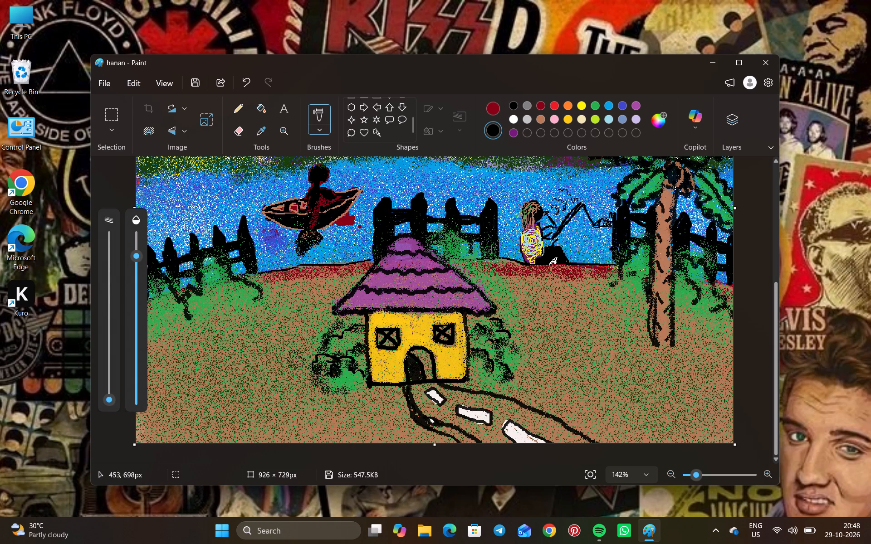
pyautogui.moveTo(427, 423); pyautogui.dragTo(462, 444)
pyautogui.moveTo(462, 444); pyautogui.dragTo(468, 437)
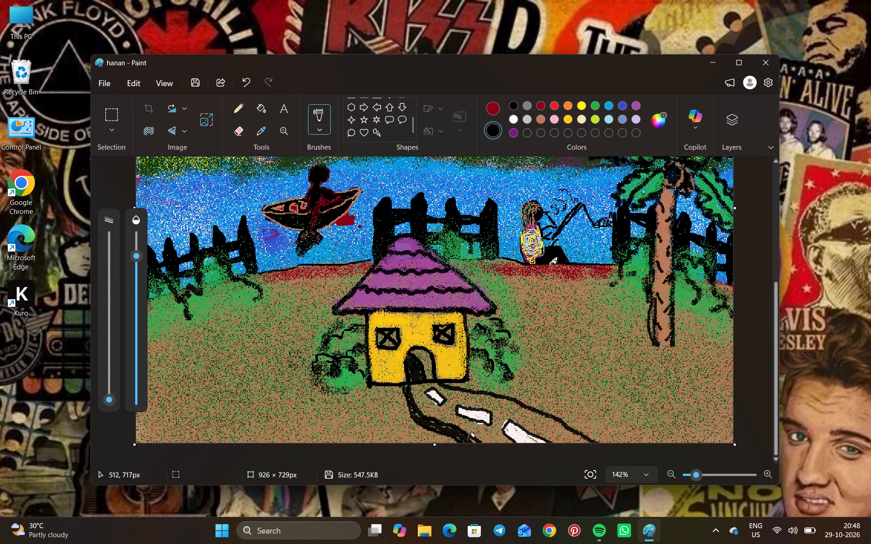
pyautogui.moveTo(468, 437); pyautogui.dragTo(427, 421)
# Paint the inside of the small patch nearest the doorway gray, within its black outline.
pyautogui.click(530, 106)
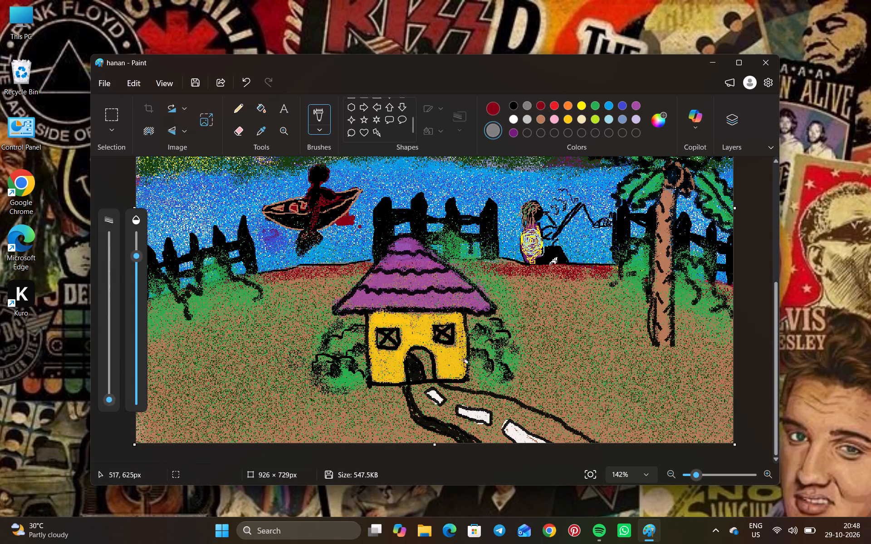
pyautogui.click(431, 394)
pyautogui.scroll(-1, 438, 397)
pyautogui.keyDown('ctrl'); pyautogui.scroll(7, 446, 389); pyautogui.keyUp('ctrl')
pyautogui.scroll(-2, 455, 371)
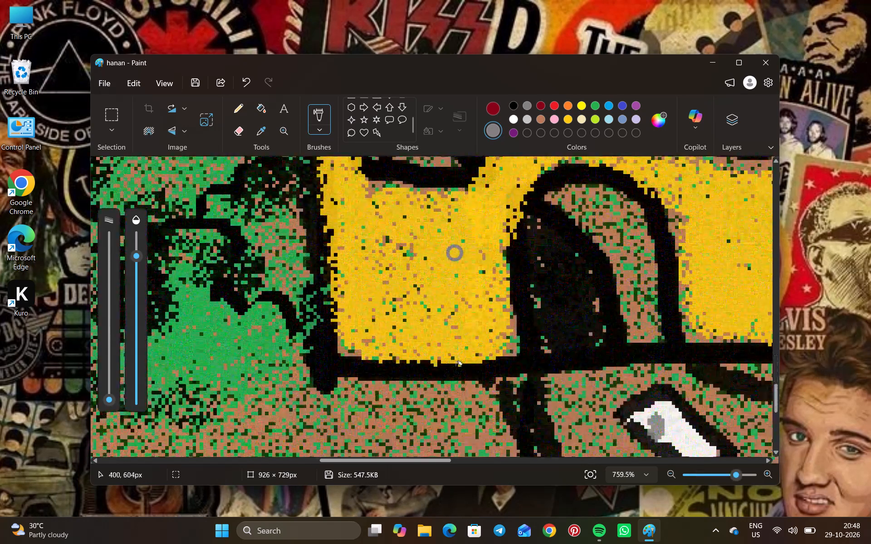
pyautogui.scroll(-1, 455, 366)
pyautogui.scroll(1, 539, 303)
pyautogui.moveTo(662, 285); pyautogui.dragTo(654, 283)
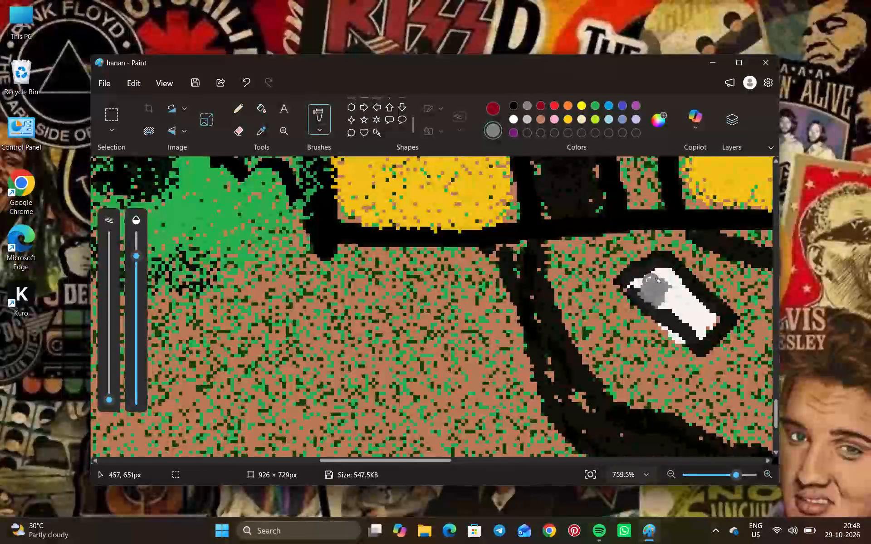
pyautogui.moveTo(654, 283); pyautogui.dragTo(673, 298)
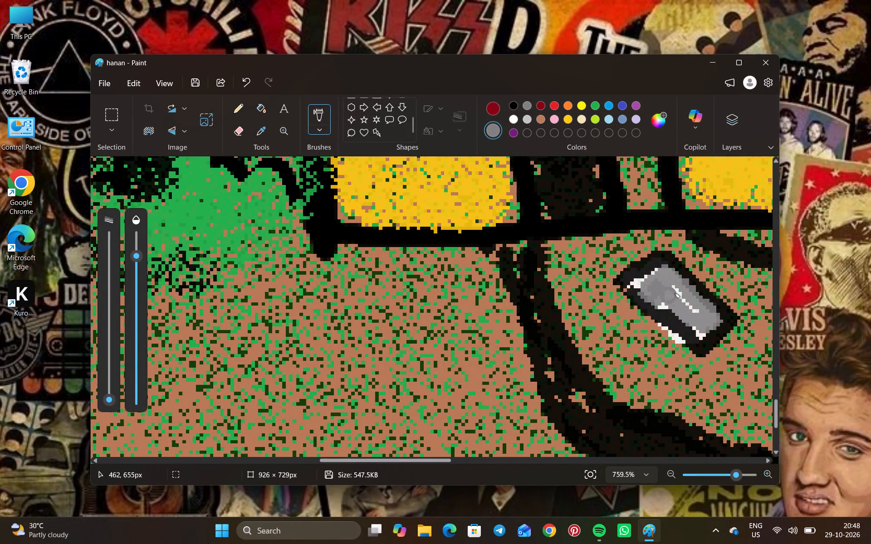
pyautogui.moveTo(673, 298); pyautogui.dragTo(680, 318)
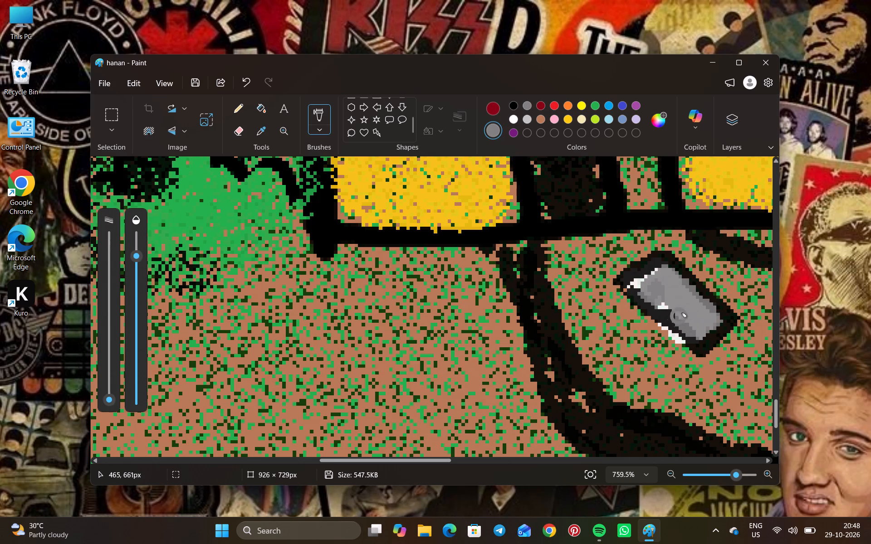
pyautogui.moveTo(680, 318); pyautogui.dragTo(650, 287)
pyautogui.keyDown('ctrl'); pyautogui.scroll(-2, 683, 292); pyautogui.keyUp('ctrl')
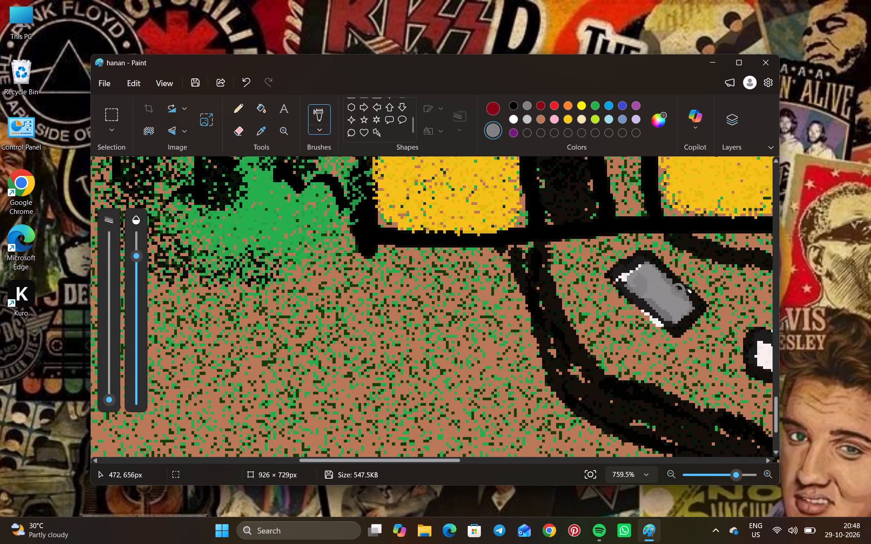
# Paint the inside of the middle paving patch gray, within its black outline.
pyautogui.hscroll(-1, 690, 296)
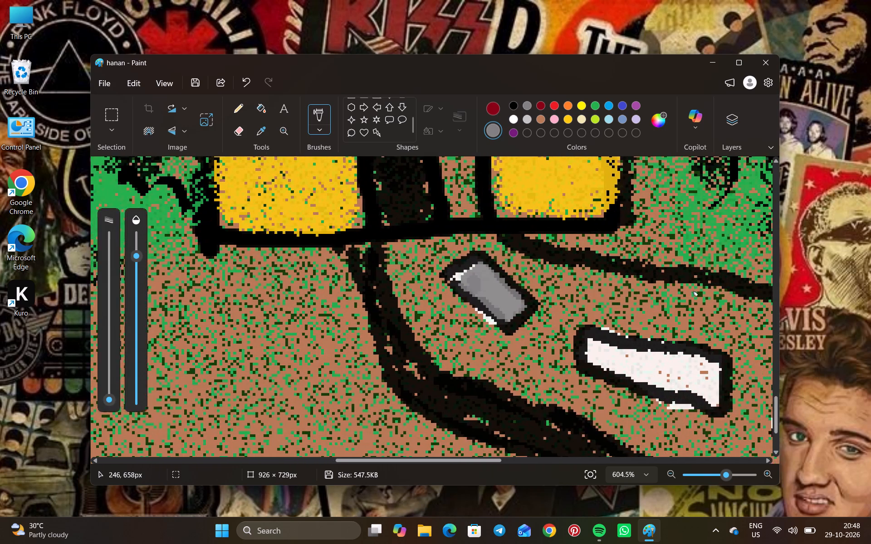
pyautogui.hscroll(-1, 691, 296)
pyautogui.moveTo(444, 346); pyautogui.dragTo(461, 364)
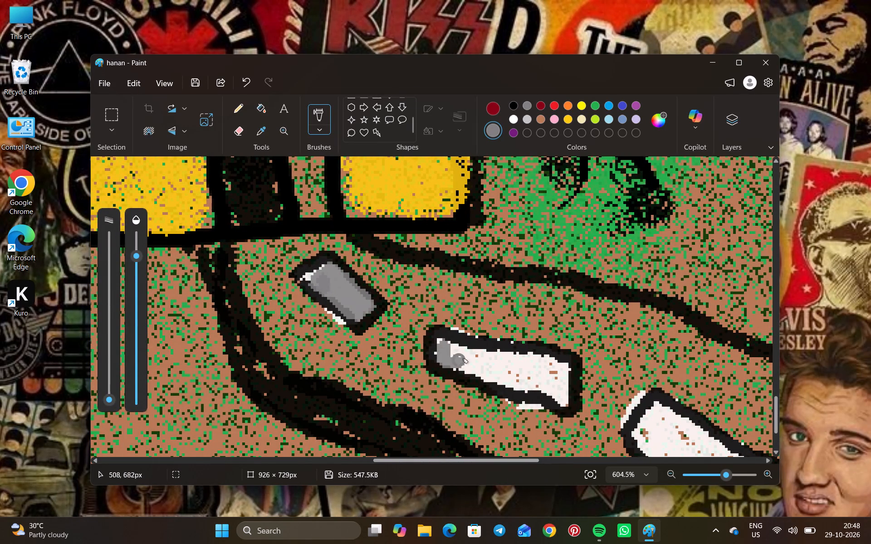
pyautogui.moveTo(461, 364); pyautogui.dragTo(568, 374)
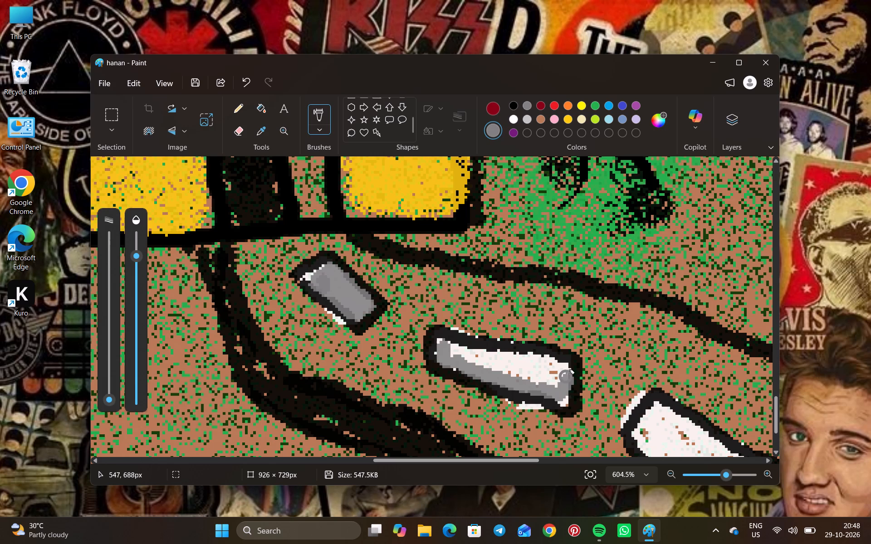
pyautogui.moveTo(568, 374); pyautogui.dragTo(501, 366)
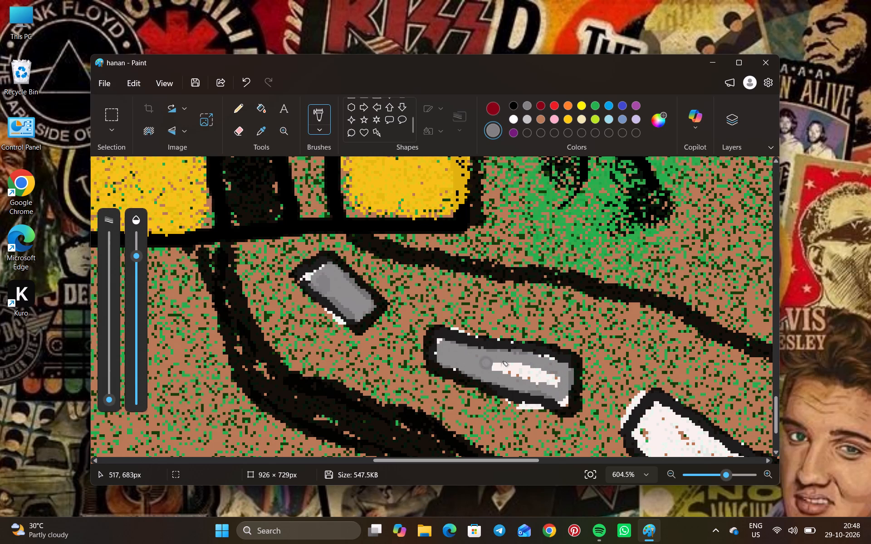
pyautogui.moveTo(501, 366); pyautogui.dragTo(538, 375)
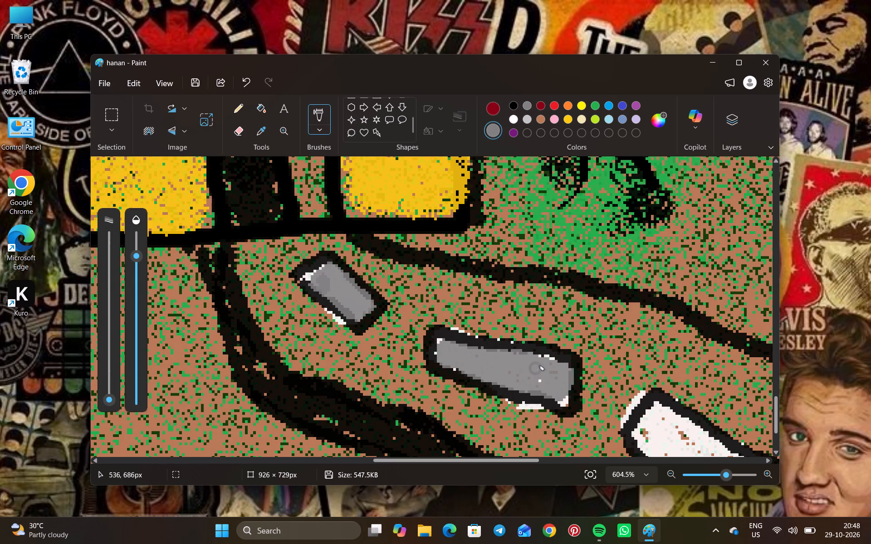
# Paint the inside of the third paving patch gray down to the canvas's bottom edge.
pyautogui.scroll(-1, 561, 378)
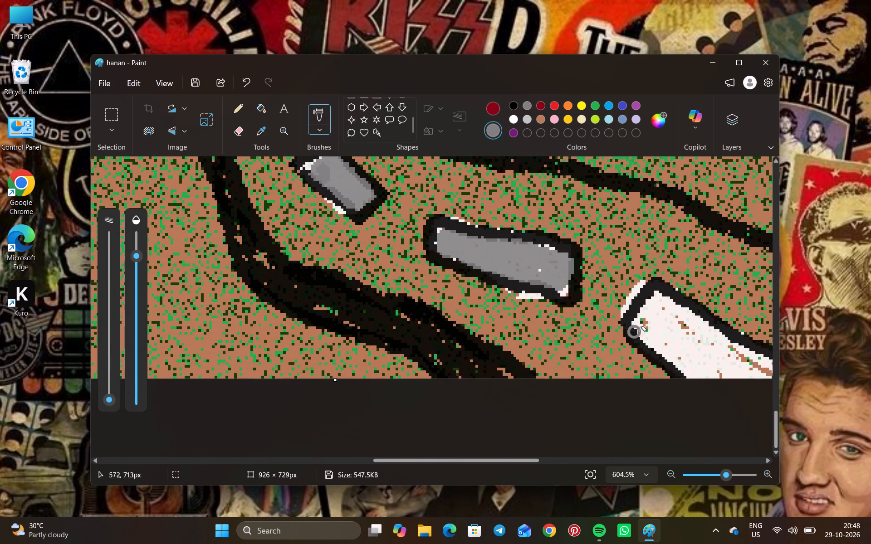
pyautogui.moveTo(642, 340); pyautogui.dragTo(710, 346)
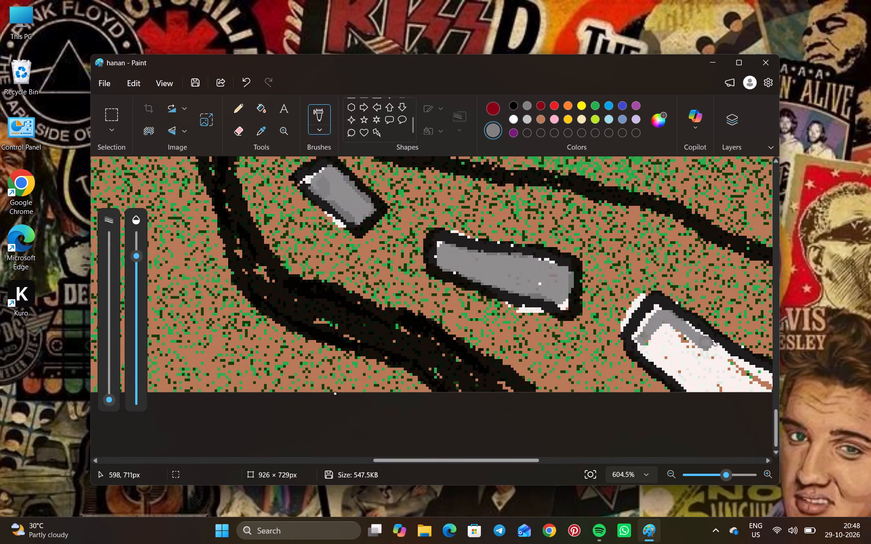
pyautogui.moveTo(710, 346); pyautogui.dragTo(685, 384)
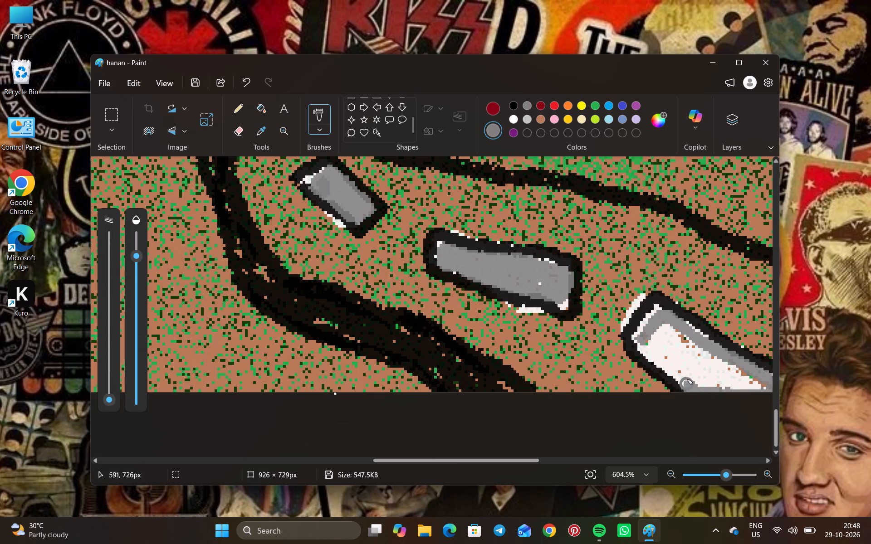
pyautogui.moveTo(685, 384); pyautogui.dragTo(689, 345)
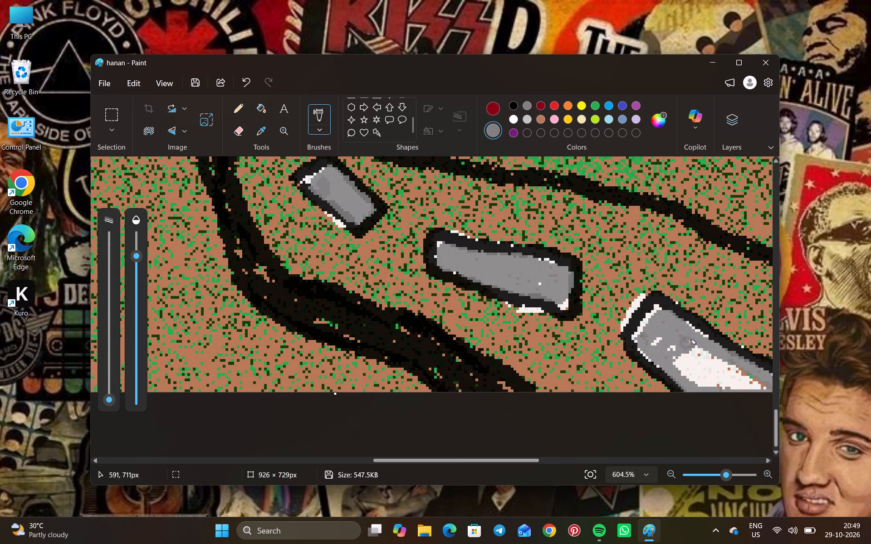
pyautogui.moveTo(689, 345); pyautogui.dragTo(695, 355)
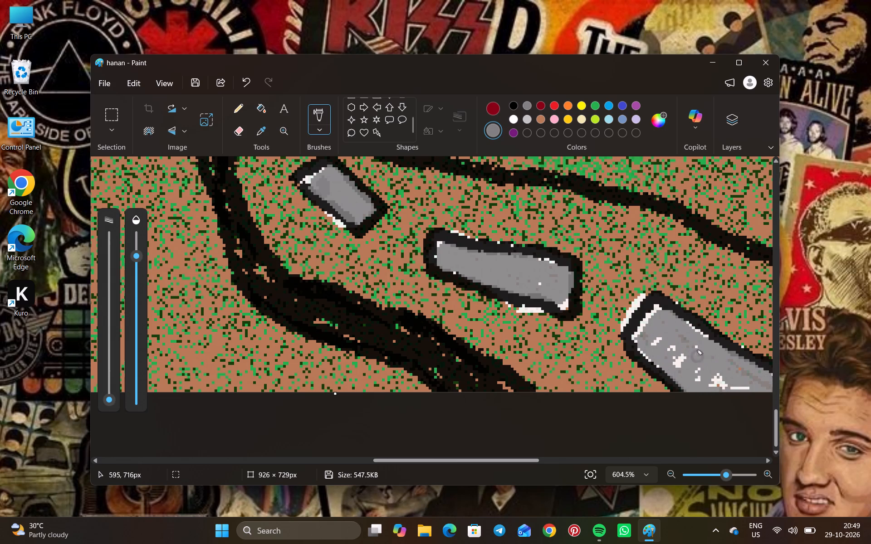
pyautogui.moveTo(695, 355); pyautogui.dragTo(678, 341)
# Spray green clumps of grass on both sides of the path with a larger brush.
pyautogui.keyDown('ctrl'); pyautogui.scroll(-9, 677, 343); pyautogui.keyUp('ctrl')
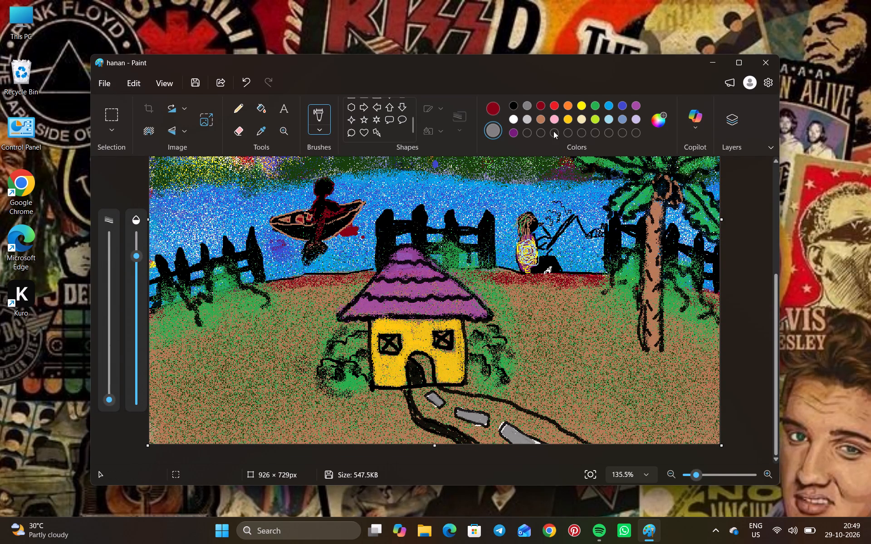
pyautogui.click(599, 106)
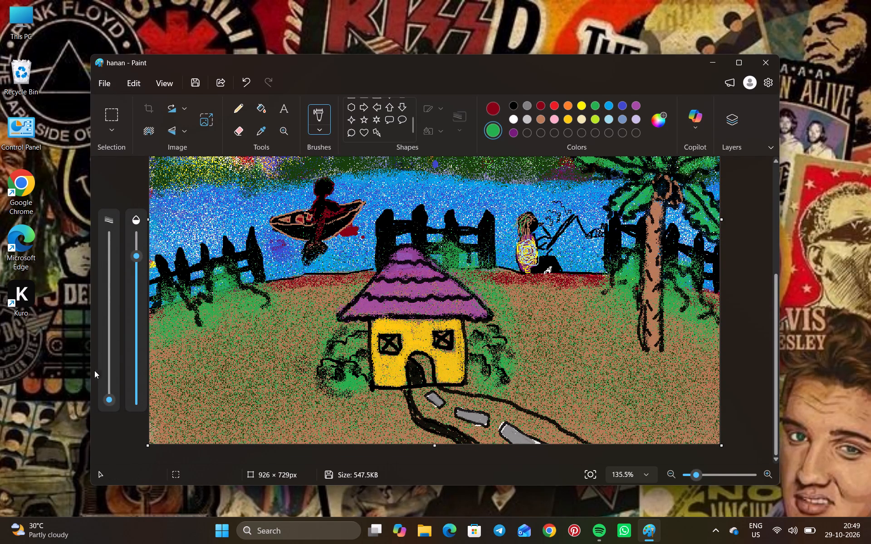
pyautogui.click(105, 367)
pyautogui.moveTo(375, 412); pyautogui.dragTo(392, 410)
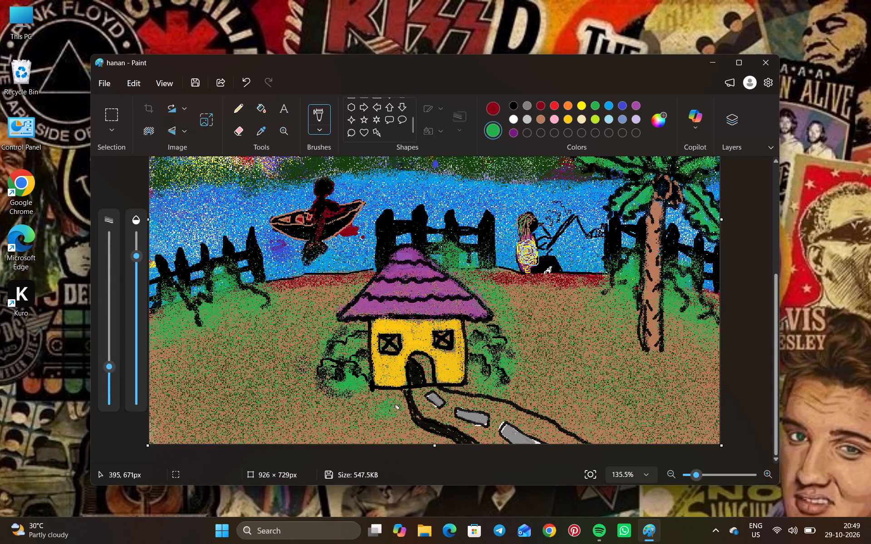
pyautogui.moveTo(392, 410); pyautogui.dragTo(417, 432)
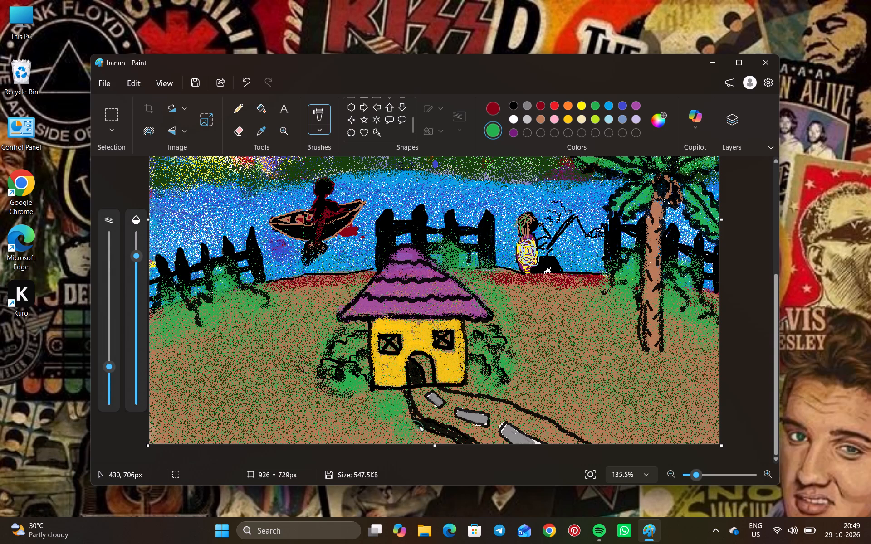
pyautogui.moveTo(417, 432); pyautogui.dragTo(384, 414)
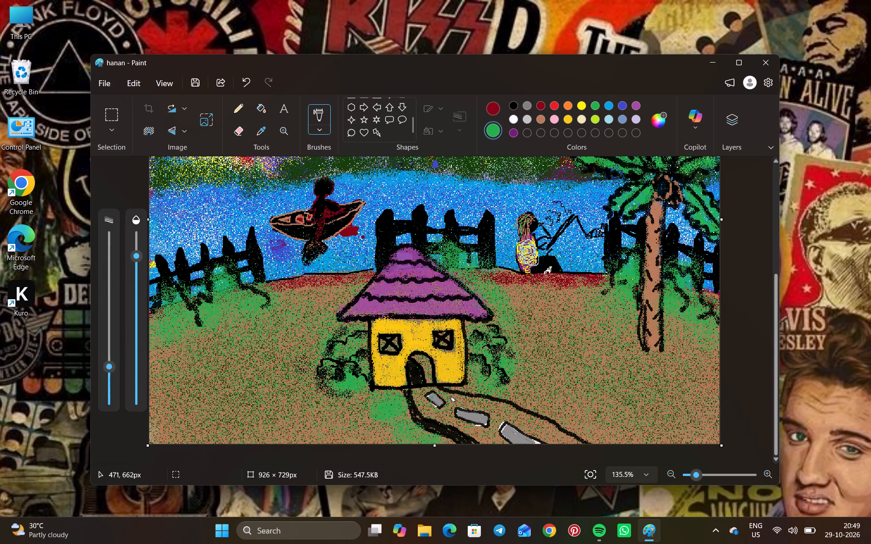
pyautogui.moveTo(486, 394); pyautogui.dragTo(549, 393)
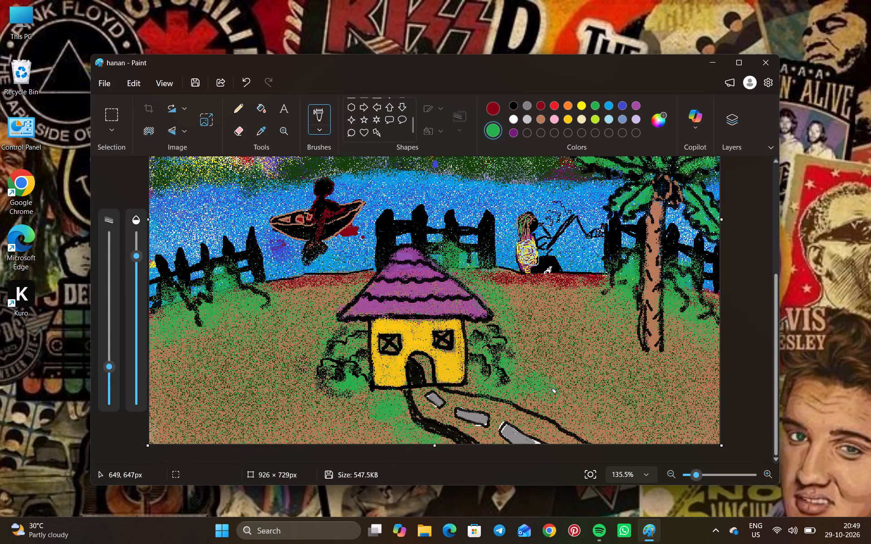
pyautogui.moveTo(549, 393); pyautogui.dragTo(544, 386)
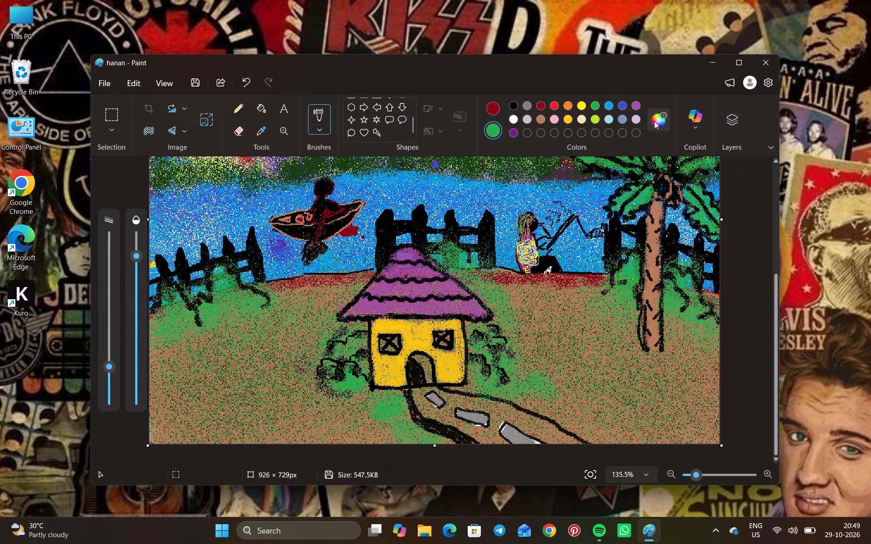
# Pick dark green from the basic colors and dab shading onto the green clump left of the path, below the house.
pyautogui.click(659, 121)
pyautogui.click(457, 205)
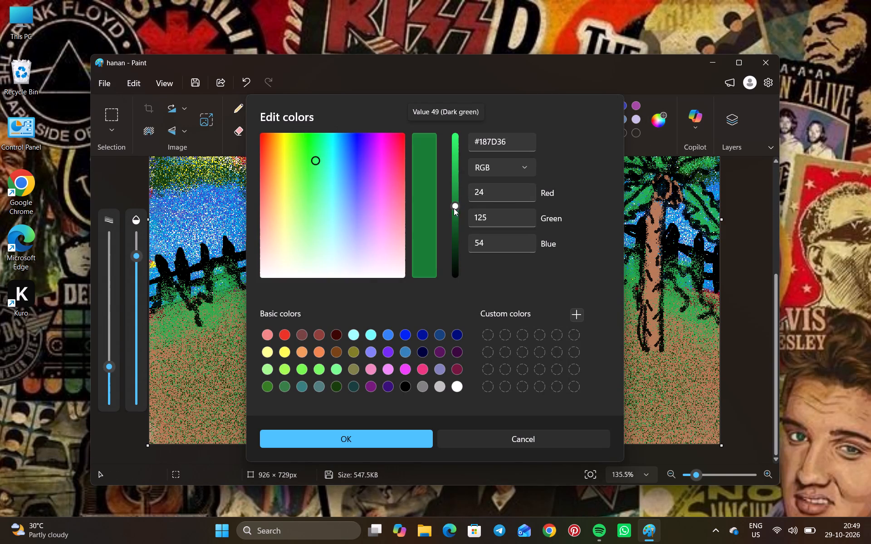
pyautogui.click(457, 217)
pyautogui.click(419, 196)
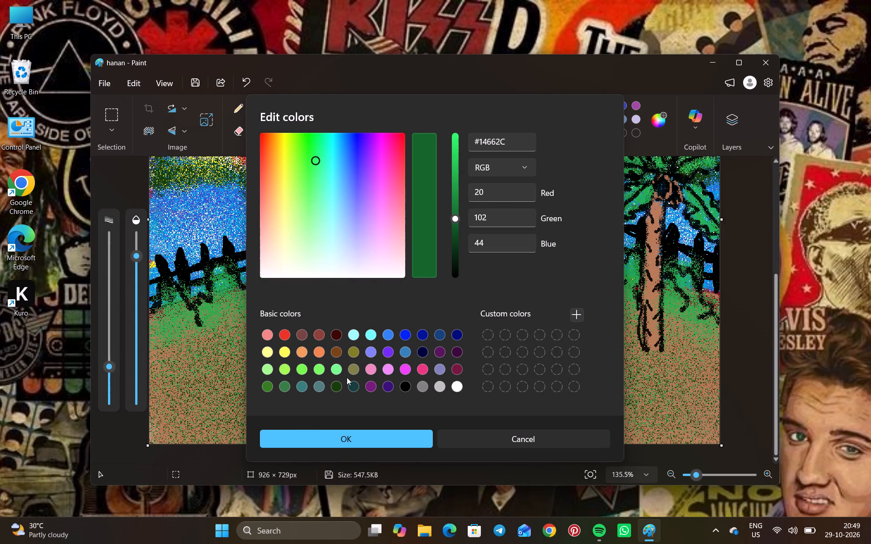
pyautogui.click(333, 388)
pyautogui.click(362, 434)
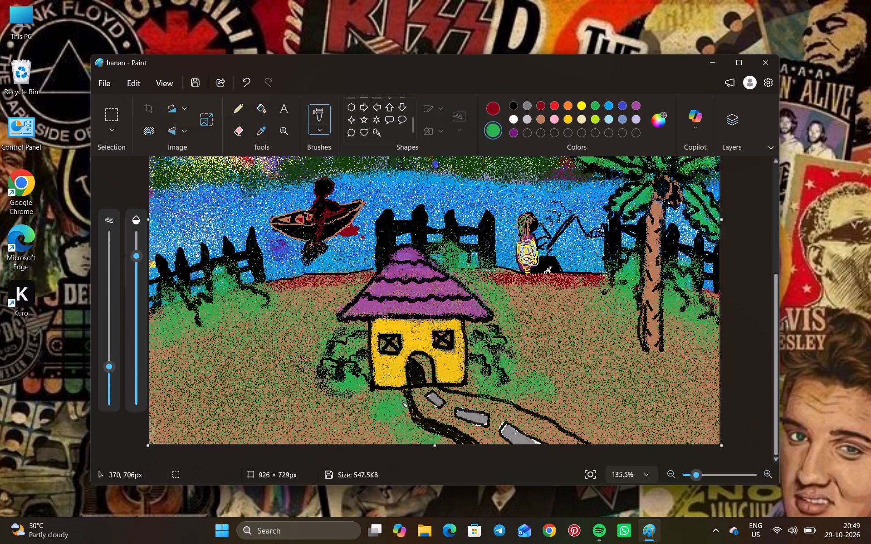
pyautogui.moveTo(396, 408); pyautogui.dragTo(392, 404)
pyautogui.click(387, 405)
pyautogui.click(383, 409)
pyautogui.click(382, 413)
pyautogui.click(387, 419)
pyautogui.moveTo(391, 418); pyautogui.dragTo(391, 412)
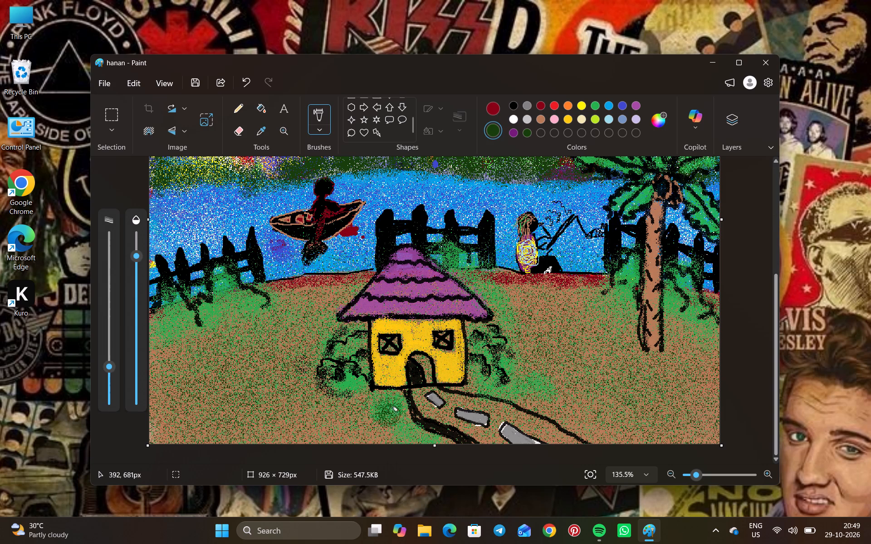
pyautogui.moveTo(391, 412); pyautogui.dragTo(391, 412)
pyautogui.moveTo(389, 410); pyautogui.dragTo(389, 403)
pyautogui.moveTo(389, 402); pyautogui.dragTo(396, 399)
pyautogui.click(399, 398)
pyautogui.moveTo(402, 405); pyautogui.dragTo(400, 409)
pyautogui.moveTo(396, 410); pyautogui.dragTo(395, 414)
# Extend the dark green shading along the path's left border to the canvas's bottom edge and back up to the clump.
pyautogui.click(396, 417)
pyautogui.click(398, 423)
pyautogui.click(401, 425)
pyautogui.click(405, 427)
pyautogui.moveTo(406, 430); pyautogui.dragTo(411, 434)
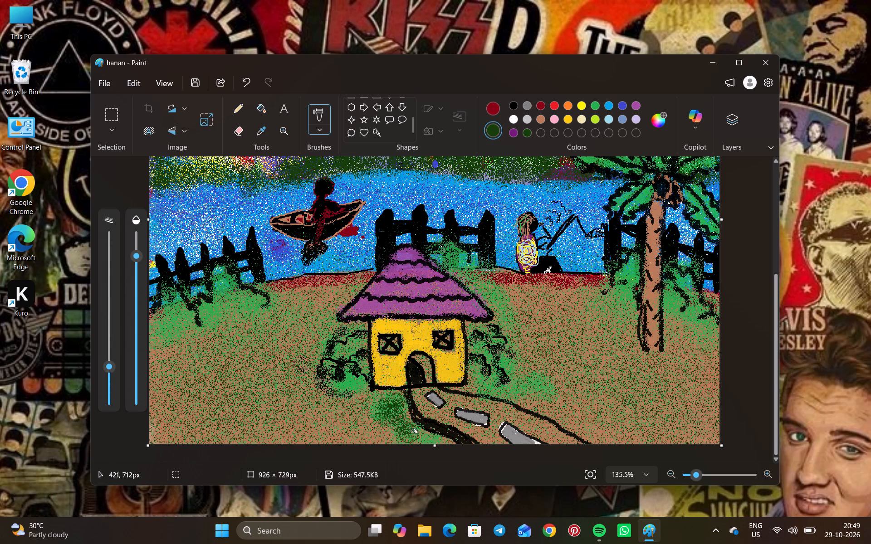
pyautogui.moveTo(411, 434); pyautogui.dragTo(410, 434)
pyautogui.click(414, 434)
pyautogui.click(419, 436)
pyautogui.moveTo(431, 443); pyautogui.dragTo(435, 444)
pyautogui.click(436, 443)
pyautogui.moveTo(418, 438); pyautogui.dragTo(409, 439)
pyautogui.moveTo(409, 439); pyautogui.dragTo(409, 434)
pyautogui.click(405, 432)
pyautogui.click(404, 428)
pyautogui.doubleClick(406, 422)
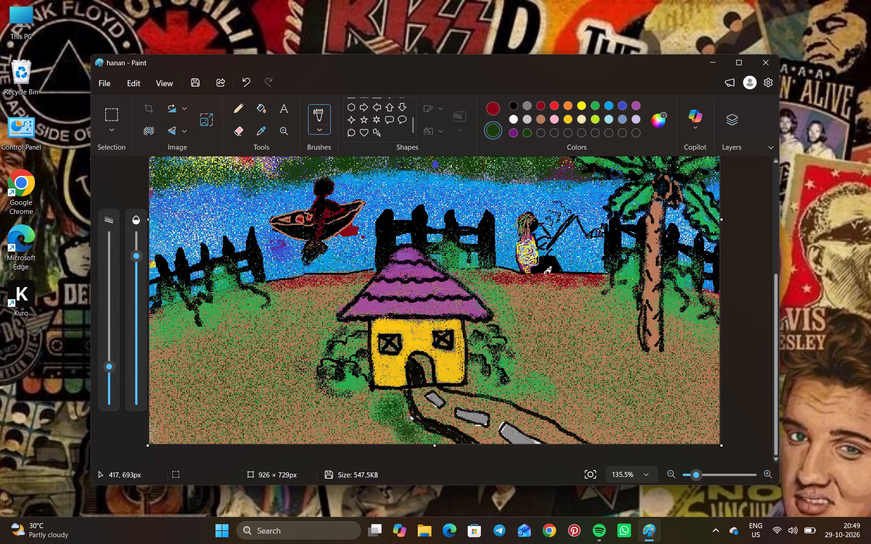
pyautogui.click(407, 419)
pyautogui.moveTo(401, 419); pyautogui.dragTo(395, 422)
pyautogui.moveTo(393, 419); pyautogui.dragTo(395, 415)
pyautogui.click(399, 412)
pyautogui.moveTo(400, 408); pyautogui.dragTo(395, 405)
pyautogui.moveTo(393, 403); pyautogui.dragTo(390, 398)
# Dab dark green upward from the clump onto the lower part of the house's yellow wall, left of the door.
pyautogui.click(389, 394)
pyautogui.click(389, 390)
pyautogui.click(387, 383)
pyautogui.click(390, 382)
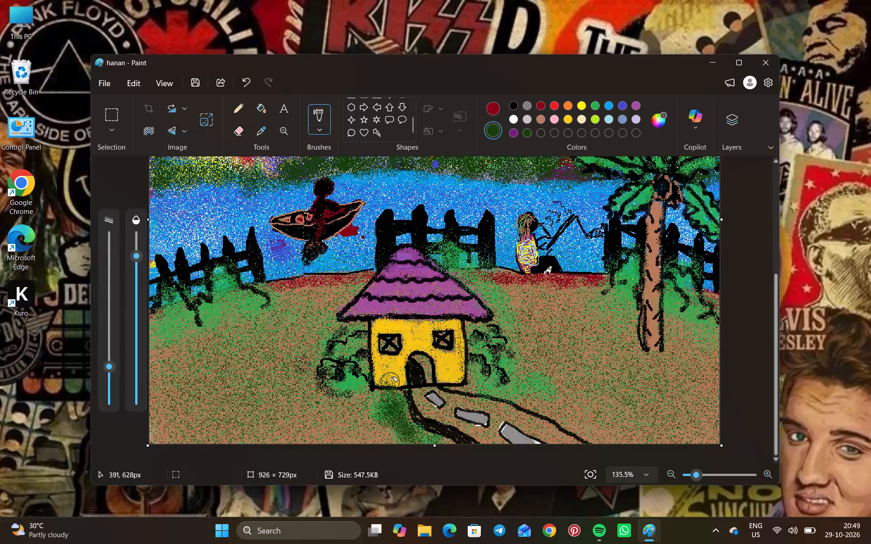
pyautogui.moveTo(391, 382); pyautogui.dragTo(394, 388)
pyautogui.click(395, 392)
pyautogui.moveTo(395, 395); pyautogui.dragTo(398, 391)
pyautogui.click(398, 389)
pyautogui.moveTo(397, 384); pyautogui.dragTo(392, 379)
pyautogui.click(391, 378)
pyautogui.click(382, 392)
pyautogui.moveTo(382, 388); pyautogui.dragTo(385, 384)
pyautogui.doubleClick(387, 379)
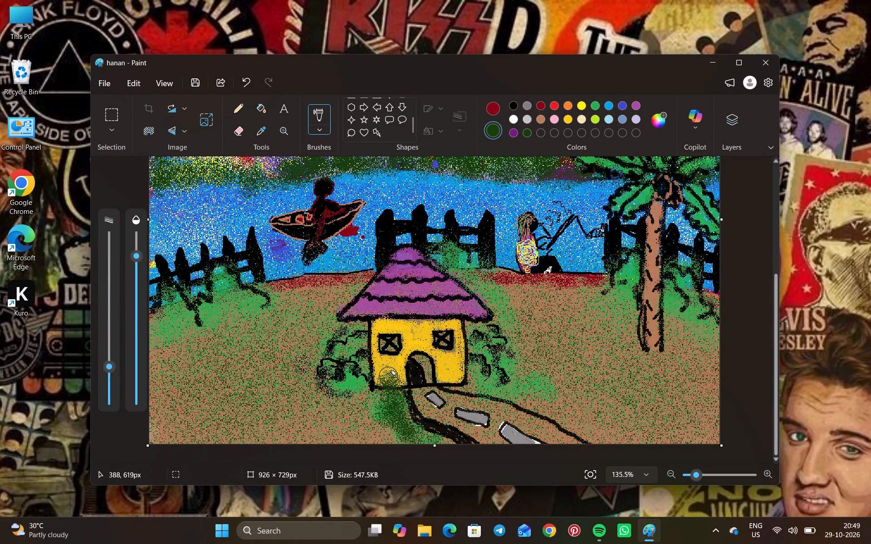
pyautogui.click(391, 370)
pyautogui.moveTo(384, 385); pyautogui.dragTo(384, 393)
pyautogui.click(386, 395)
pyautogui.click(383, 396)
pyautogui.click(376, 399)
pyautogui.click(377, 411)
# Shade the bush on the left side of the house with dark green dabs.
pyautogui.click(355, 376)
pyautogui.moveTo(349, 379); pyautogui.dragTo(349, 390)
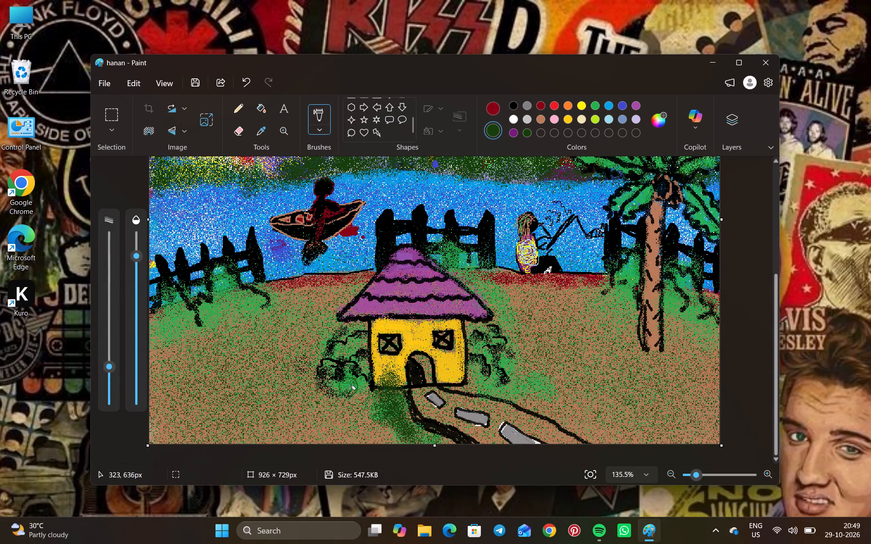
pyautogui.moveTo(349, 390); pyautogui.dragTo(349, 390)
pyautogui.click(359, 392)
pyautogui.click(359, 388)
pyautogui.moveTo(357, 386); pyautogui.dragTo(355, 380)
pyautogui.moveTo(349, 357); pyautogui.dragTo(345, 352)
pyautogui.click(342, 351)
pyautogui.click(346, 345)
pyautogui.click(358, 345)
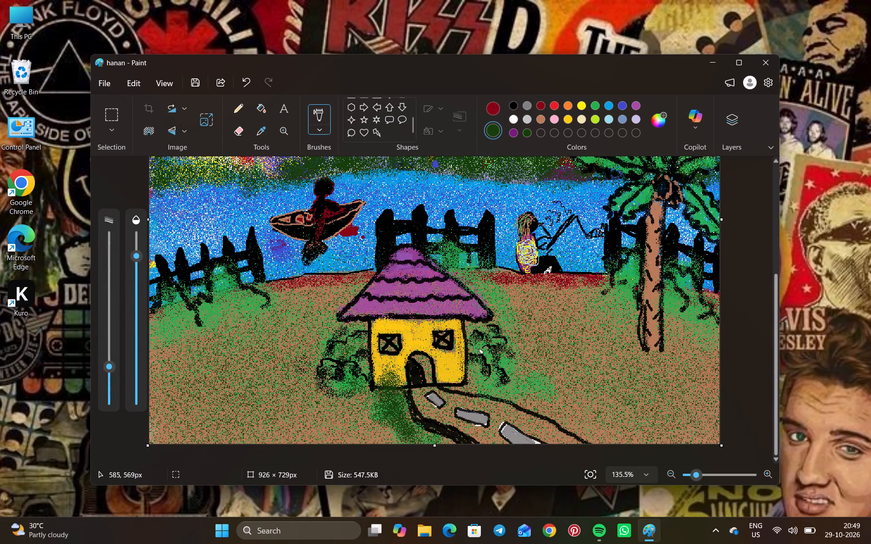
# Shade the bush on the right side of the house and the greenery beside the roof with dark green dabs.
pyautogui.click(475, 356)
pyautogui.moveTo(488, 363); pyautogui.dragTo(488, 370)
pyautogui.moveTo(478, 378); pyautogui.dragTo(485, 376)
pyautogui.moveTo(498, 375); pyautogui.dragTo(504, 376)
pyautogui.moveTo(506, 378); pyautogui.dragTo(509, 383)
pyautogui.moveTo(511, 365); pyautogui.dragTo(504, 353)
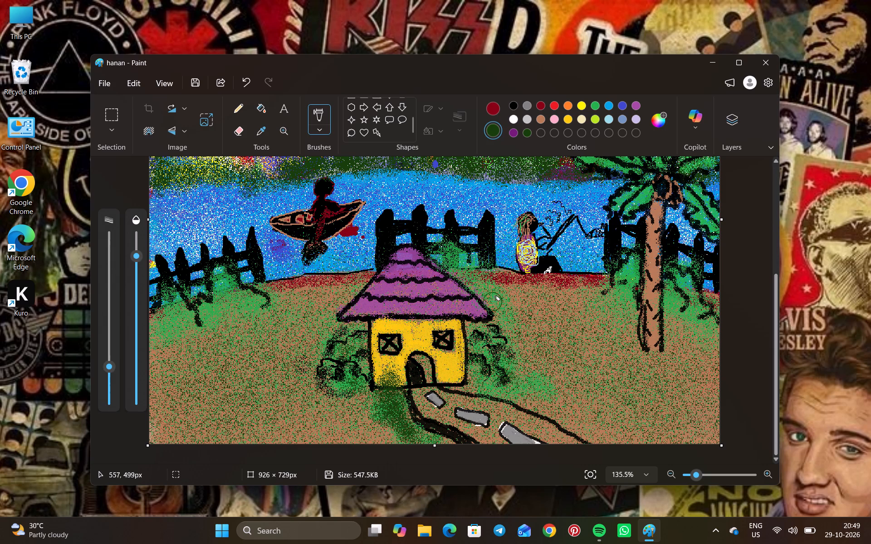
pyautogui.click(493, 301)
pyautogui.click(480, 281)
pyautogui.moveTo(476, 278); pyautogui.dragTo(470, 274)
pyautogui.click(462, 268)
# Shade the bushes on both sides of the palm trunk, in front of the fence, with dark green.
pyautogui.moveTo(650, 302); pyautogui.dragTo(626, 303)
pyautogui.click(621, 303)
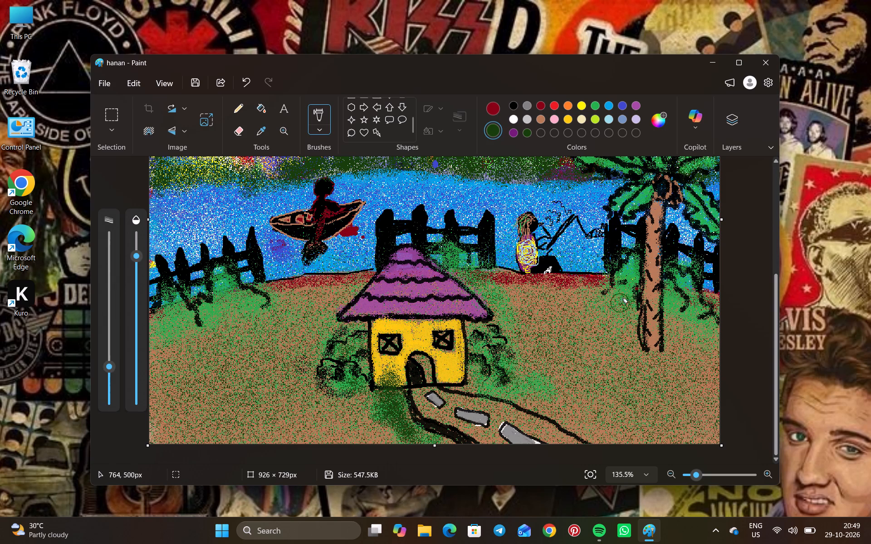
pyautogui.moveTo(626, 291); pyautogui.dragTo(624, 283)
pyautogui.click(624, 283)
pyautogui.moveTo(625, 280); pyautogui.dragTo(634, 287)
pyautogui.click(667, 301)
pyautogui.click(679, 301)
pyautogui.moveTo(679, 306); pyautogui.dragTo(690, 315)
pyautogui.moveTo(695, 316); pyautogui.dragTo(701, 319)
pyautogui.moveTo(705, 322); pyautogui.dragTo(710, 328)
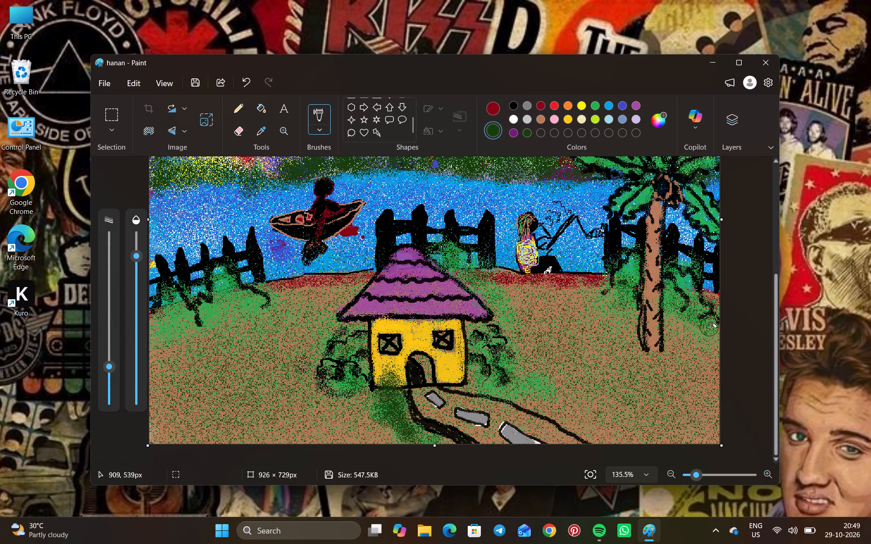
pyautogui.moveTo(710, 328); pyautogui.dragTo(710, 329)
# Shade the bush at the canvas's left edge, below the left fence, with dark green.
pyautogui.moveTo(176, 326); pyautogui.dragTo(176, 330)
pyautogui.moveTo(171, 333); pyautogui.dragTo(161, 333)
pyautogui.moveTo(161, 333); pyautogui.dragTo(161, 327)
pyautogui.moveTo(164, 321); pyautogui.dragTo(176, 314)
pyautogui.click(177, 312)
pyautogui.click(178, 308)
pyautogui.moveTo(176, 303); pyautogui.dragTo(181, 308)
pyautogui.moveTo(186, 320); pyautogui.dragTo(188, 323)
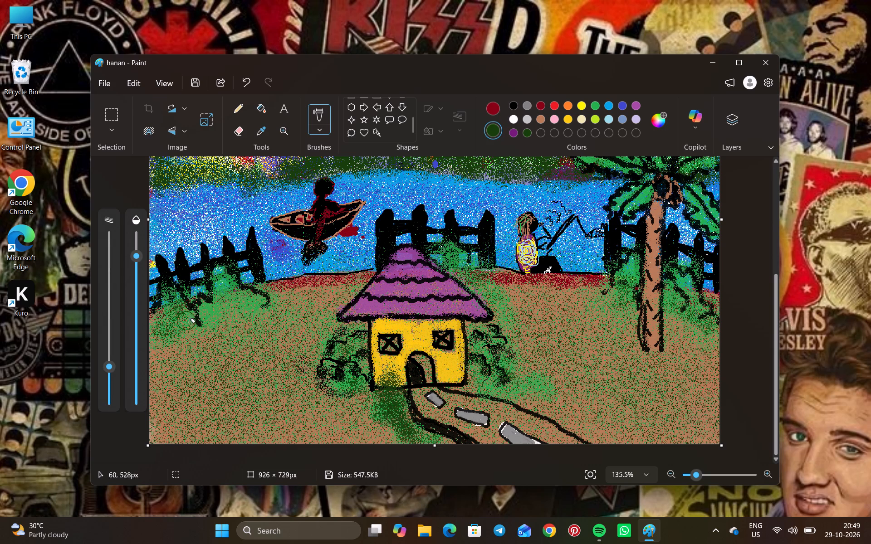
pyautogui.moveTo(188, 323); pyautogui.dragTo(190, 325)
pyautogui.click(192, 326)
# Dab dark green shading over the right-hand part of the bushes in front of the left fence.
pyautogui.click(214, 312)
pyautogui.moveTo(215, 316); pyautogui.dragTo(215, 320)
pyautogui.click(211, 315)
pyautogui.moveTo(212, 311); pyautogui.dragTo(219, 311)
pyautogui.moveTo(223, 311); pyautogui.dragTo(229, 310)
pyautogui.click(236, 302)
pyautogui.click(232, 296)
pyautogui.click(226, 291)
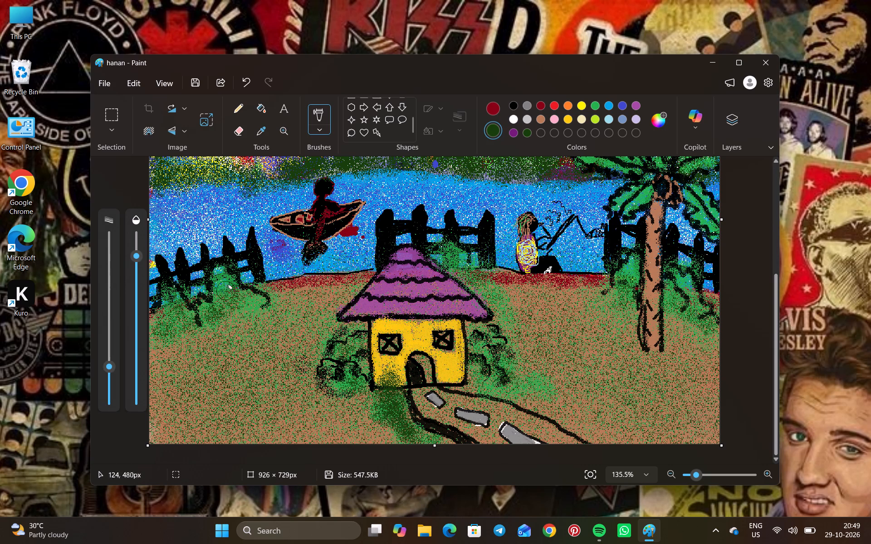
pyautogui.click(223, 284)
pyautogui.moveTo(223, 280); pyautogui.dragTo(228, 281)
pyautogui.click(238, 296)
pyautogui.click(240, 303)
pyautogui.moveTo(250, 306); pyautogui.dragTo(254, 307)
pyautogui.moveTo(260, 305); pyautogui.dragTo(259, 300)
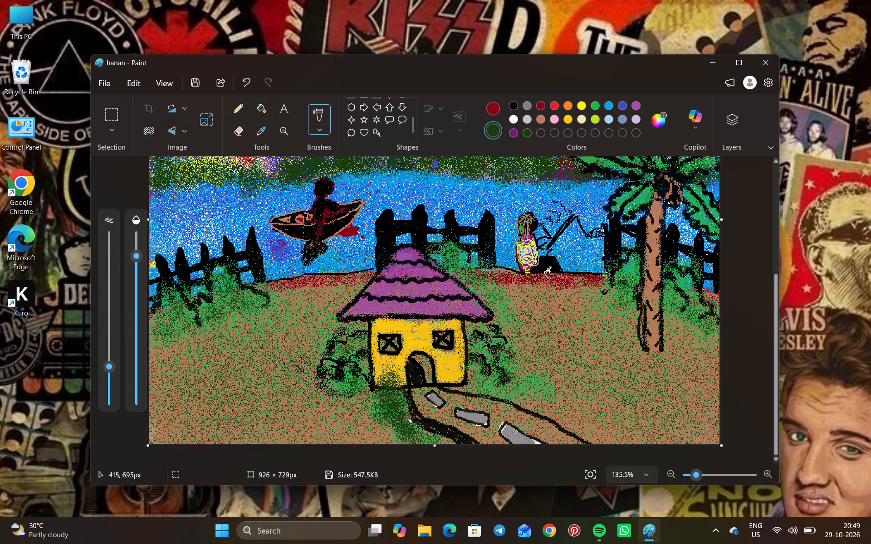
# Add more dark green shading along the lower part of the path's left border.
pyautogui.click(406, 423)
pyautogui.moveTo(411, 432); pyautogui.dragTo(417, 433)
pyautogui.moveTo(424, 433); pyautogui.dragTo(428, 437)
# Dab dark green shading beside the house's right-hand bushes, where the upper part of the path's right border begins.
pyautogui.click(499, 387)
pyautogui.click(492, 389)
pyautogui.click(494, 384)
pyautogui.moveTo(497, 379); pyautogui.dragTo(508, 376)
pyautogui.moveTo(516, 373); pyautogui.dragTo(518, 373)
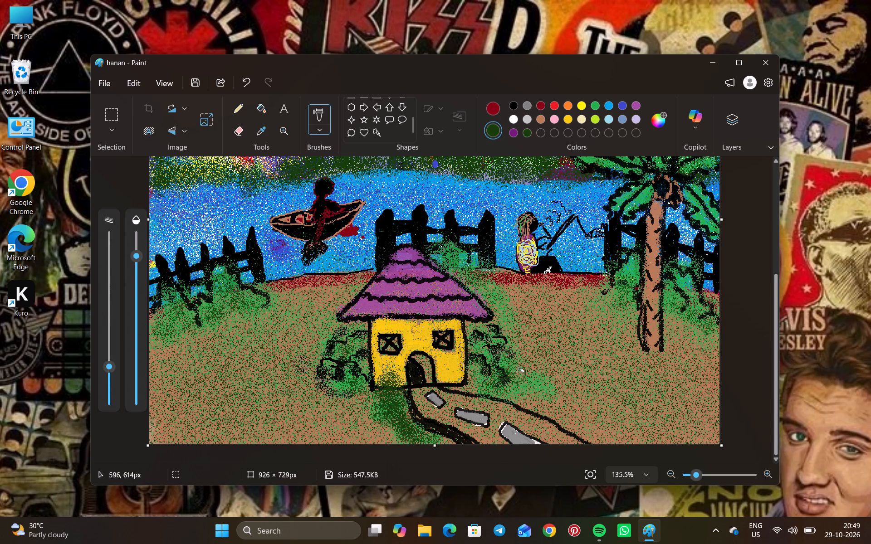
pyautogui.moveTo(518, 373); pyautogui.dragTo(522, 372)
pyautogui.click(526, 373)
pyautogui.moveTo(524, 382); pyautogui.dragTo(523, 391)
pyautogui.moveTo(522, 392); pyautogui.dragTo(528, 396)
pyautogui.moveTo(532, 393); pyautogui.dragTo(533, 387)
pyautogui.moveTo(536, 386); pyautogui.dragTo(539, 390)
pyautogui.click(541, 399)
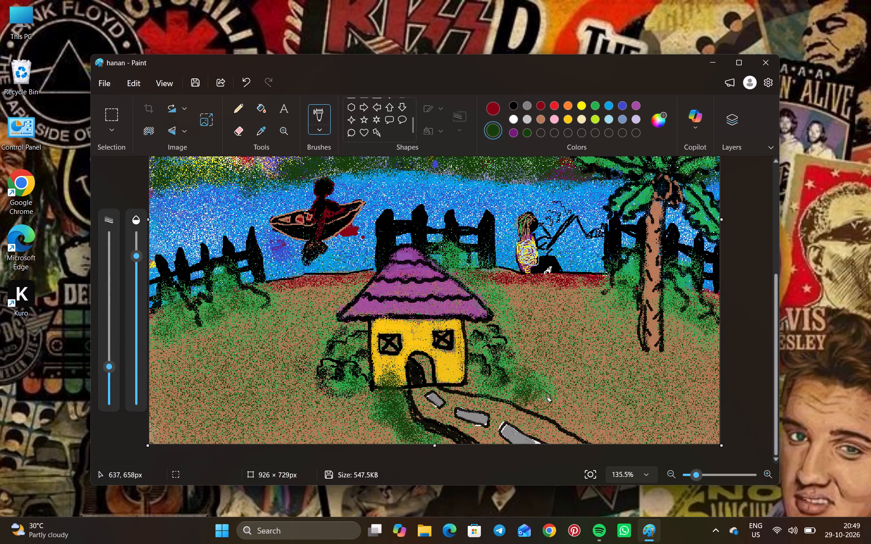
# Extend the dark green shading down the grass along the path's right border, toward the canvas's bottom edge.
pyautogui.click(546, 403)
pyautogui.moveTo(551, 404); pyautogui.dragTo(553, 408)
pyautogui.click(555, 410)
pyautogui.moveTo(561, 402); pyautogui.dragTo(559, 395)
pyautogui.click(558, 393)
pyautogui.moveTo(562, 389); pyautogui.dragTo(567, 392)
pyautogui.moveTo(569, 397); pyautogui.dragTo(571, 404)
pyautogui.moveTo(573, 408); pyautogui.dragTo(575, 420)
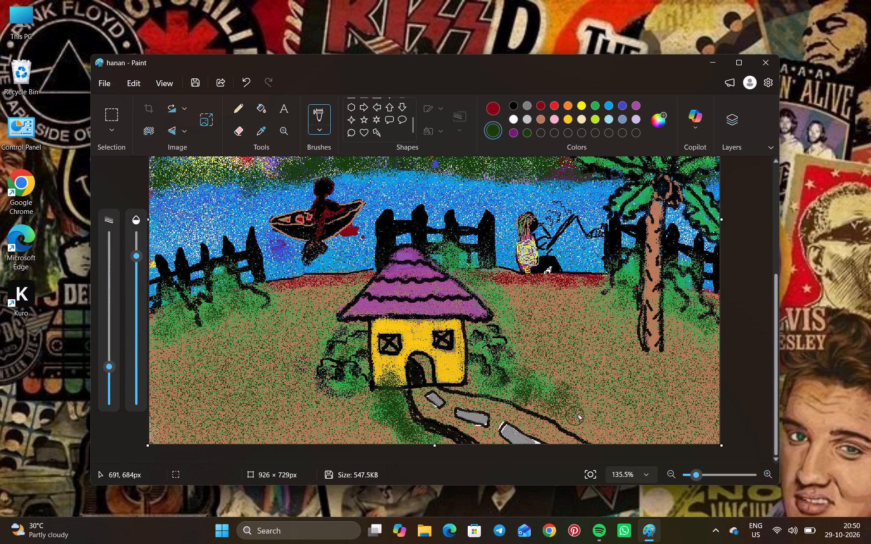
pyautogui.moveTo(575, 420); pyautogui.dragTo(573, 418)
pyautogui.click(572, 416)
pyautogui.moveTo(566, 417); pyautogui.dragTo(562, 417)
pyautogui.moveTo(562, 418); pyautogui.dragTo(573, 423)
pyautogui.moveTo(577, 427); pyautogui.dragTo(585, 430)
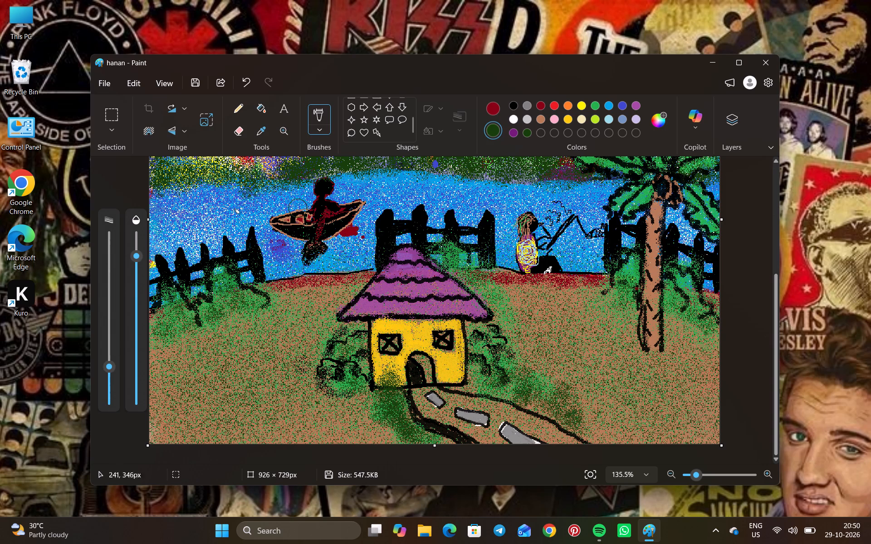
# Dab lighter green over the dark green shading along the path's right border.
pyautogui.click(597, 109)
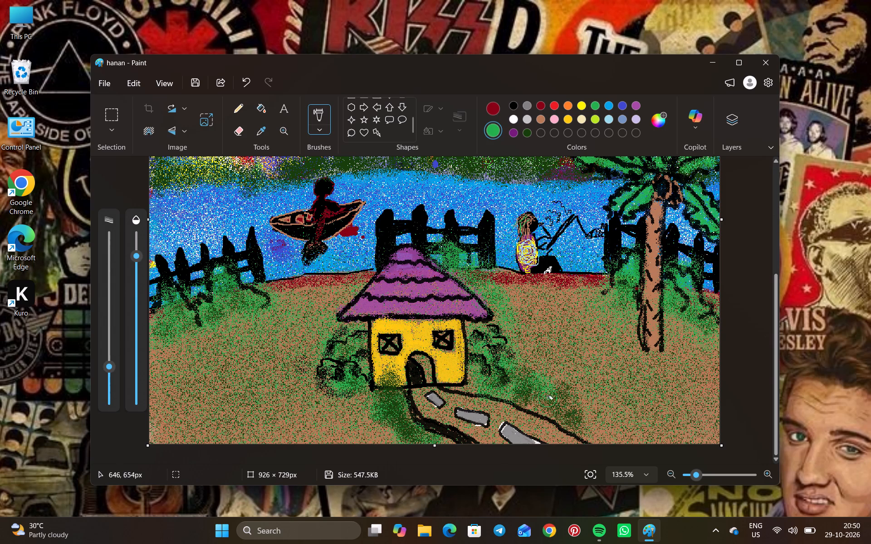
pyautogui.moveTo(545, 402); pyautogui.dragTo(538, 400)
pyautogui.moveTo(535, 399); pyautogui.dragTo(566, 401)
pyautogui.click(577, 400)
pyautogui.moveTo(579, 403); pyautogui.dragTo(578, 413)
pyautogui.moveTo(573, 416); pyautogui.dragTo(567, 416)
pyautogui.moveTo(565, 409); pyautogui.dragTo(580, 430)
pyautogui.moveTo(587, 421); pyautogui.dragTo(592, 424)
pyautogui.click(599, 433)
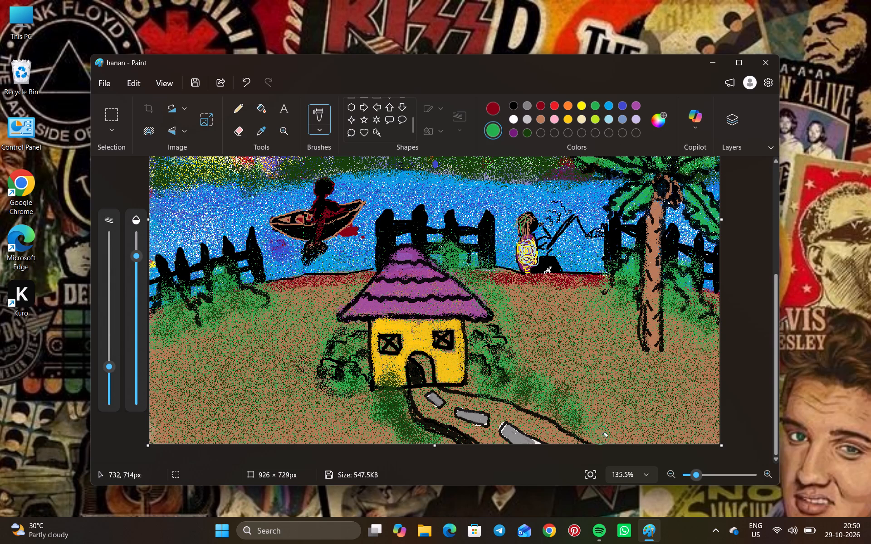
# Build up a lighter green patch of foliage at the lower end of the path's right border.
pyautogui.click(601, 439)
pyautogui.moveTo(597, 428); pyautogui.dragTo(598, 424)
pyautogui.moveTo(598, 423); pyautogui.dragTo(604, 431)
pyautogui.moveTo(612, 442); pyautogui.dragTo(615, 436)
pyautogui.click(615, 435)
pyautogui.click(612, 434)
pyautogui.moveTo(609, 431); pyautogui.dragTo(597, 427)
pyautogui.moveTo(594, 426); pyautogui.dragTo(600, 428)
pyautogui.click(612, 433)
pyautogui.moveTo(609, 431); pyautogui.dragTo(593, 422)
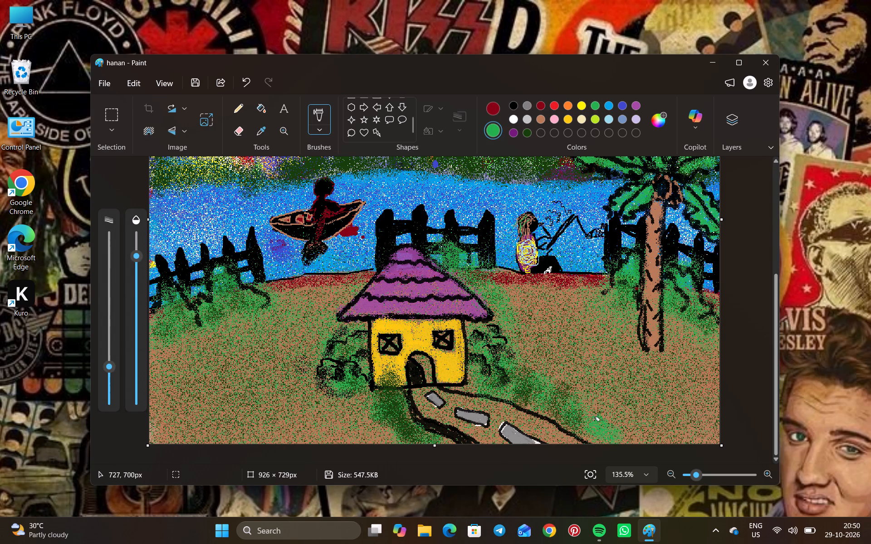
pyautogui.moveTo(593, 422); pyautogui.dragTo(593, 423)
pyautogui.click(592, 421)
# Add dark green shading again over the bushes along the middle of the path's right border.
pyautogui.click(537, 135)
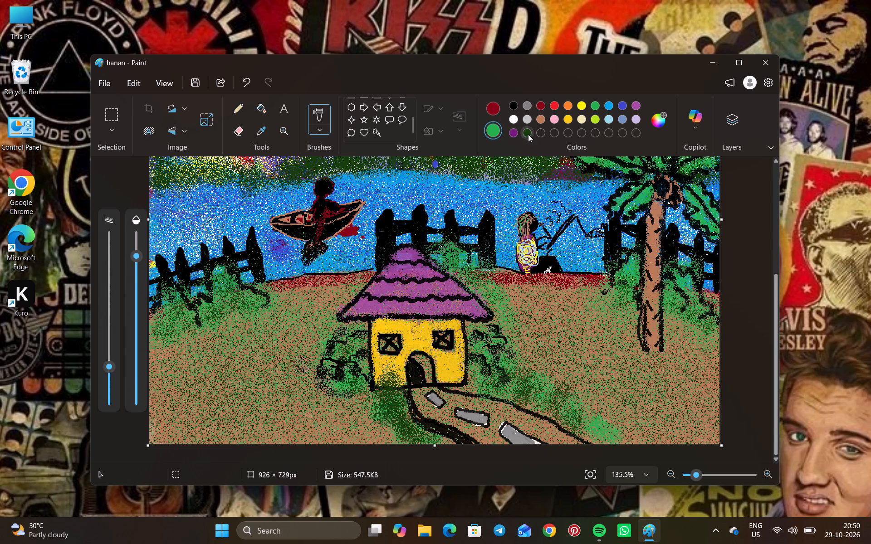
pyautogui.click(528, 134)
pyautogui.click(588, 425)
pyautogui.moveTo(582, 425); pyautogui.dragTo(571, 418)
pyautogui.moveTo(567, 413); pyautogui.dragTo(571, 399)
pyautogui.click(574, 395)
pyautogui.moveTo(564, 397); pyautogui.dragTo(555, 404)
pyautogui.click(552, 400)
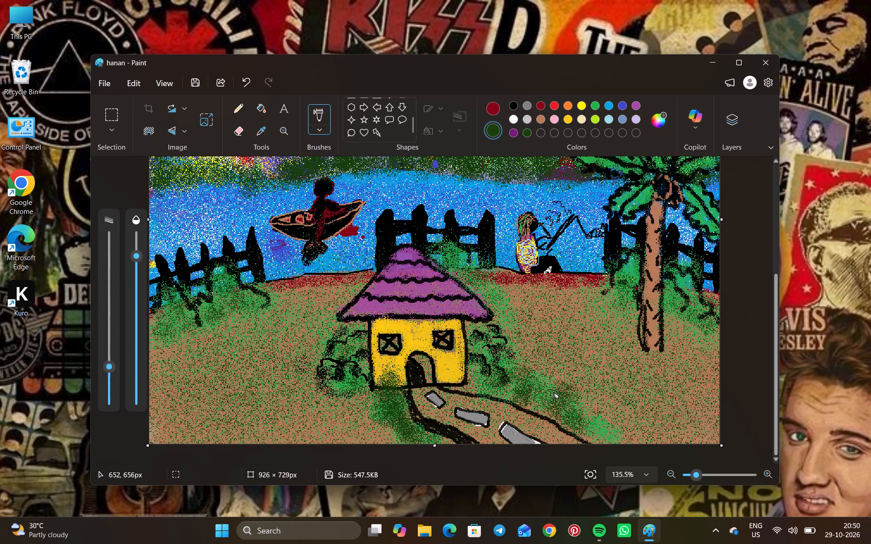
pyautogui.click(546, 386)
pyautogui.moveTo(542, 383); pyautogui.dragTo(541, 393)
pyautogui.moveTo(542, 406); pyautogui.dragTo(547, 409)
pyautogui.moveTo(554, 413); pyautogui.dragTo(572, 422)
# Dab dark green over the lighter green patch at the lower end of the path's right border.
pyautogui.moveTo(589, 430); pyautogui.dragTo(599, 434)
pyautogui.click(599, 434)
pyautogui.click(600, 429)
pyautogui.click(603, 422)
pyautogui.click(603, 417)
pyautogui.doubleClick(603, 423)
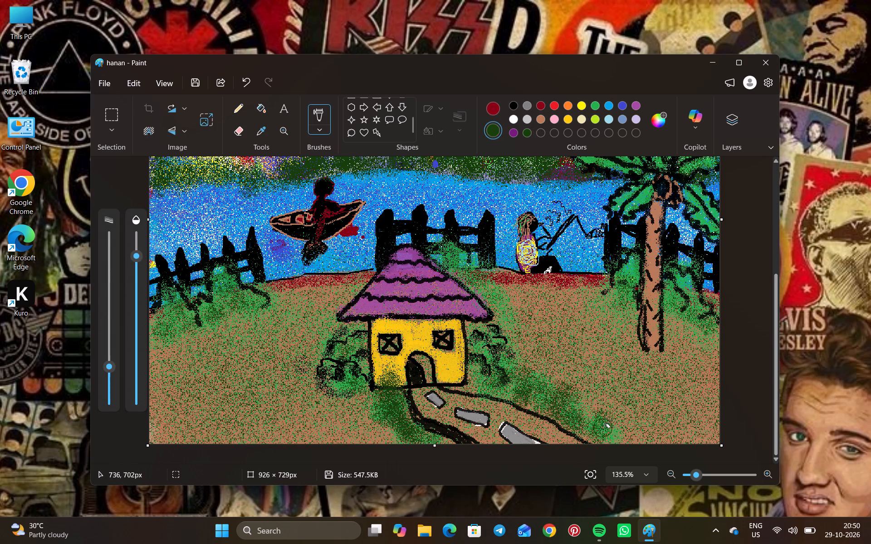
pyautogui.click(601, 431)
pyautogui.moveTo(606, 425); pyautogui.dragTo(607, 433)
pyautogui.click(608, 437)
pyautogui.click(616, 445)
pyautogui.click(619, 447)
pyautogui.click(610, 440)
pyautogui.click(614, 441)
pyautogui.click(597, 437)
# With a thin black brush of about 6 px, outline the top of the bush at the house's lower left corner.
pyautogui.scroll(-2, 557, 393)
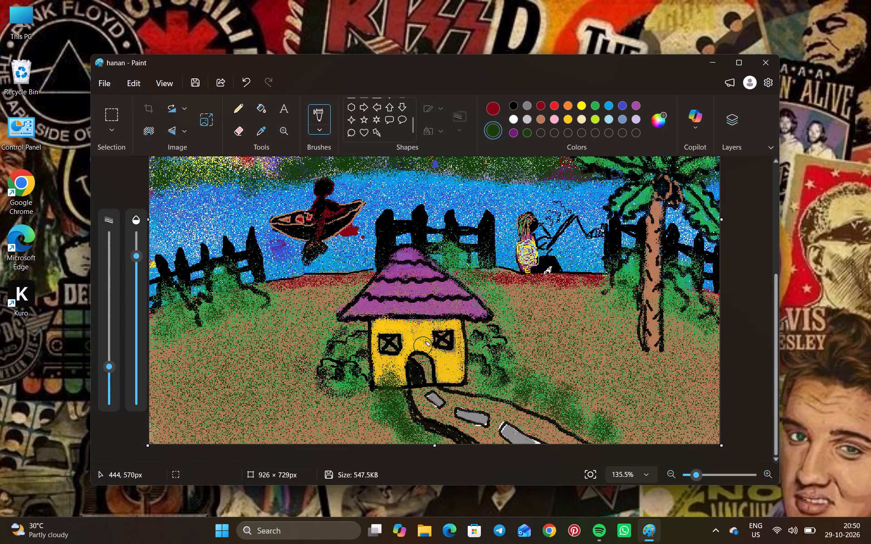
pyautogui.keyDown('ctrl'); pyautogui.scroll(-3, 422, 342); pyautogui.keyUp('ctrl')
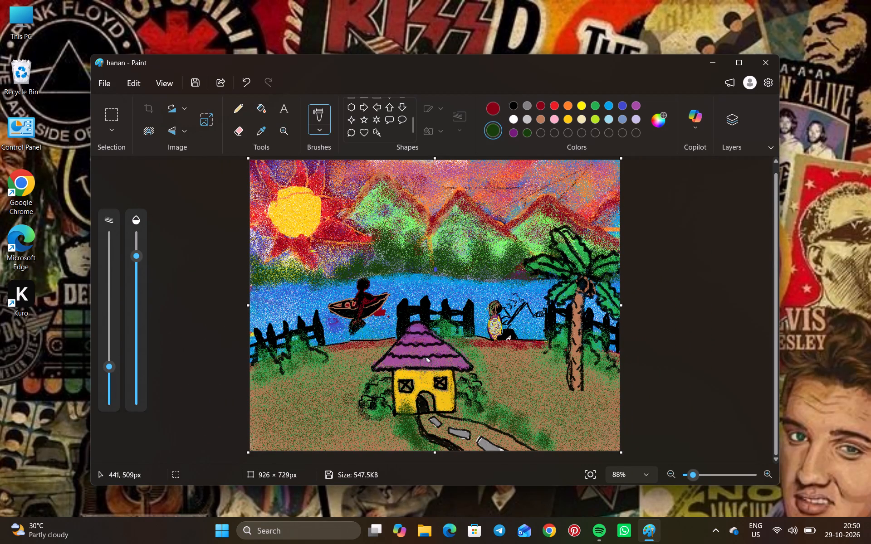
pyautogui.keyDown('ctrl'); pyautogui.scroll(5, 423, 363); pyautogui.keyUp('ctrl')
pyautogui.scroll(-2, 423, 363)
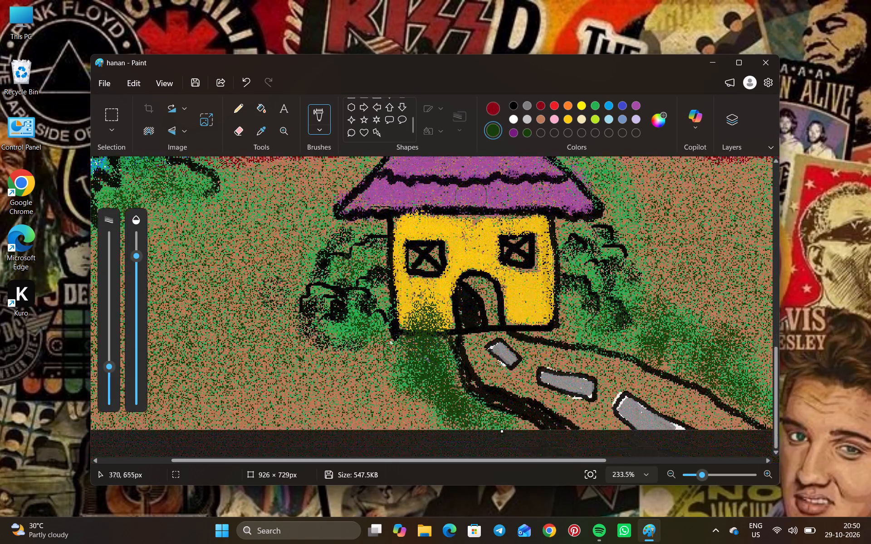
pyautogui.click(515, 102)
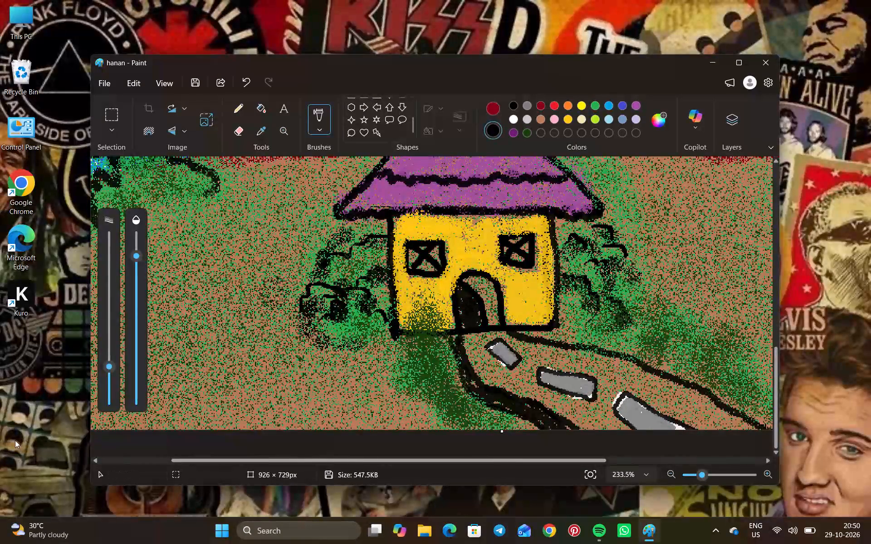
pyautogui.moveTo(114, 389); pyautogui.dragTo(112, 397)
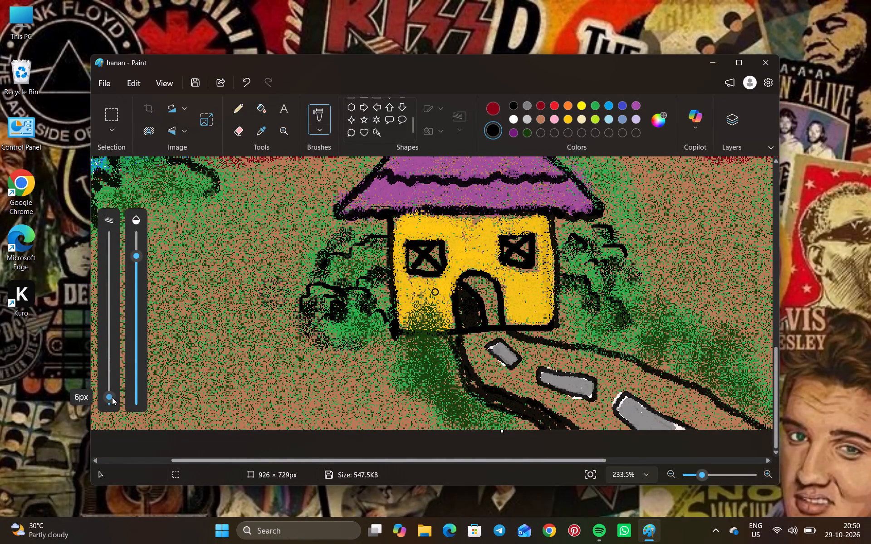
pyautogui.moveTo(112, 397); pyautogui.dragTo(112, 398)
pyautogui.moveTo(396, 361); pyautogui.dragTo(410, 321)
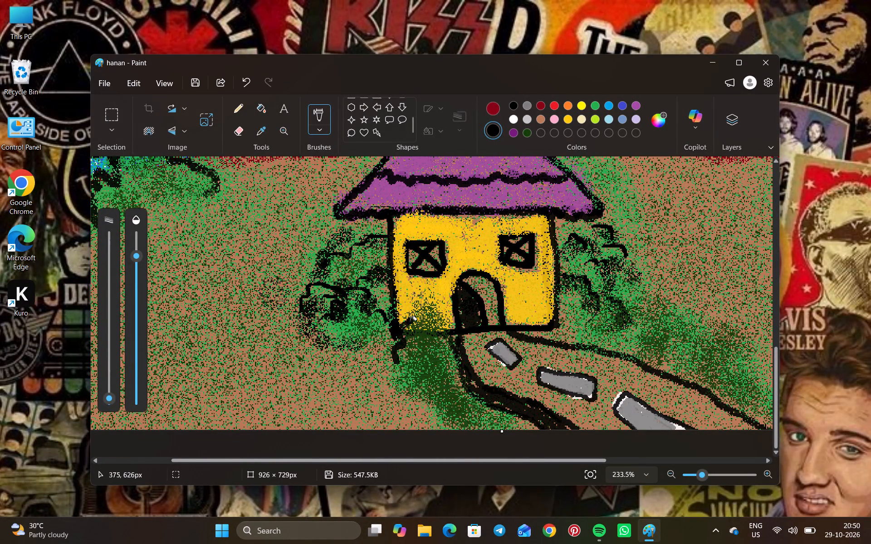
pyautogui.moveTo(110, 399); pyautogui.dragTo(128, 423)
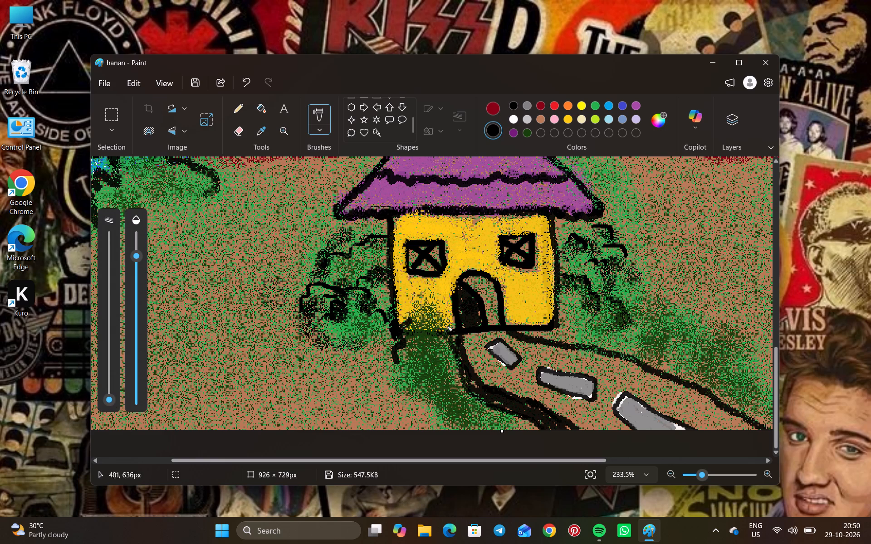
pyautogui.moveTo(402, 347); pyautogui.dragTo(460, 340)
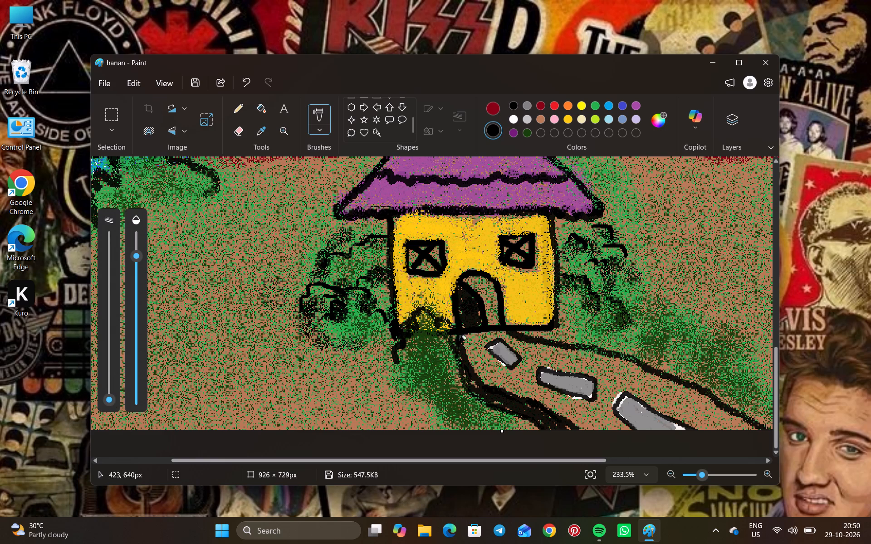
pyautogui.moveTo(460, 340); pyautogui.dragTo(459, 344)
# Draw black leafy outlines down the rest of the bush along the path's left border.
pyautogui.moveTo(427, 375); pyautogui.dragTo(463, 384)
pyautogui.moveTo(405, 378); pyautogui.dragTo(417, 360)
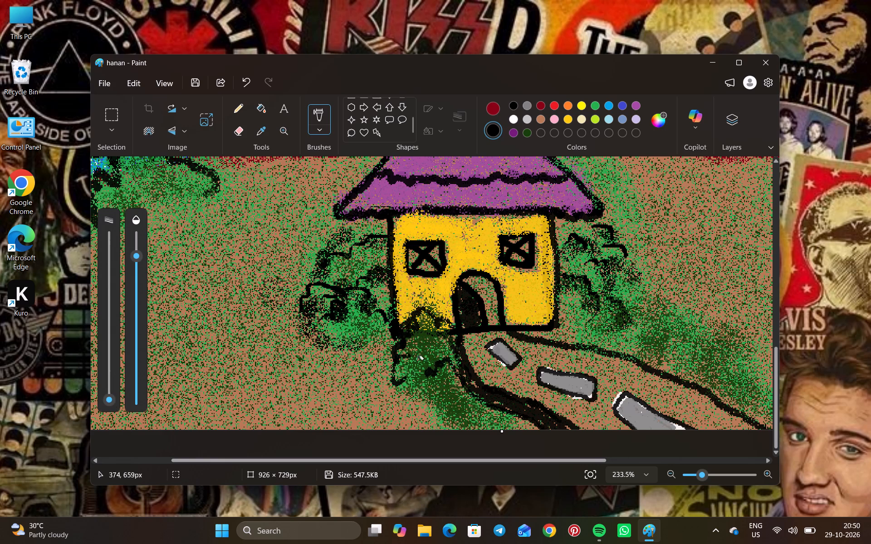
pyautogui.moveTo(417, 360); pyautogui.dragTo(429, 385)
pyautogui.moveTo(455, 403); pyautogui.dragTo(455, 390)
pyautogui.moveTo(459, 392); pyautogui.dragTo(468, 393)
pyautogui.moveTo(453, 411); pyautogui.dragTo(423, 404)
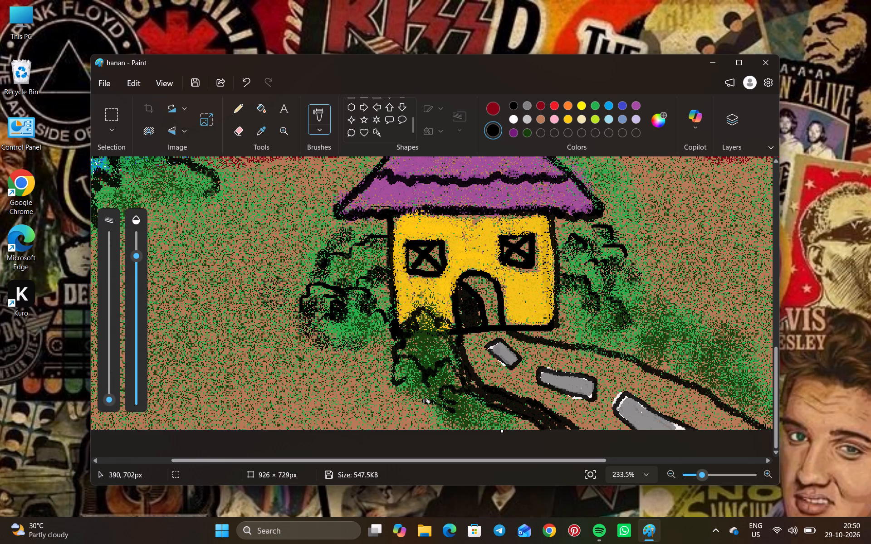
pyautogui.moveTo(423, 404); pyautogui.dragTo(446, 420)
pyautogui.moveTo(466, 417); pyautogui.dragTo(460, 411)
pyautogui.moveTo(478, 398); pyautogui.dragTo(511, 403)
# Outline in black the bushes running from the house's right side along the path's right border.
pyautogui.moveTo(623, 290); pyautogui.dragTo(646, 277)
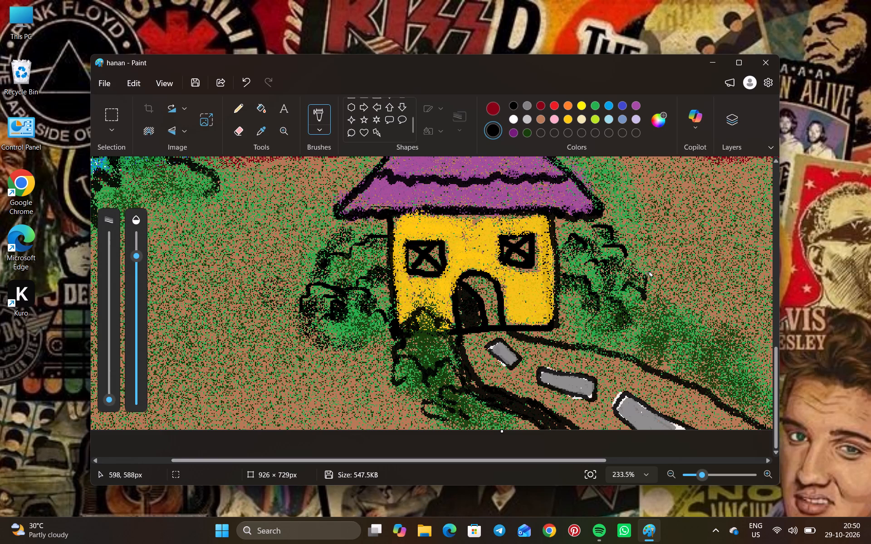
pyautogui.moveTo(646, 277); pyautogui.dragTo(520, 435)
pyautogui.moveTo(646, 308); pyautogui.dragTo(688, 381)
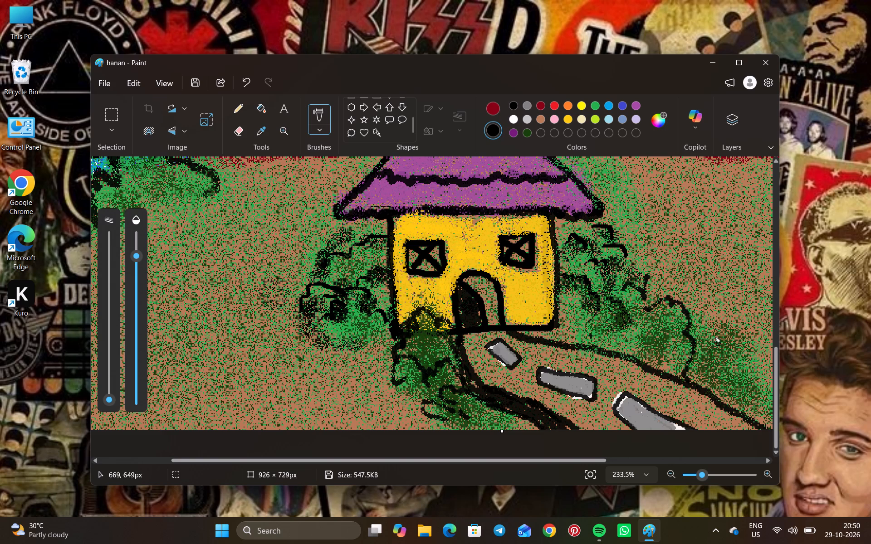
pyautogui.moveTo(712, 342); pyautogui.dragTo(772, 396)
pyautogui.moveTo(615, 330); pyautogui.dragTo(658, 369)
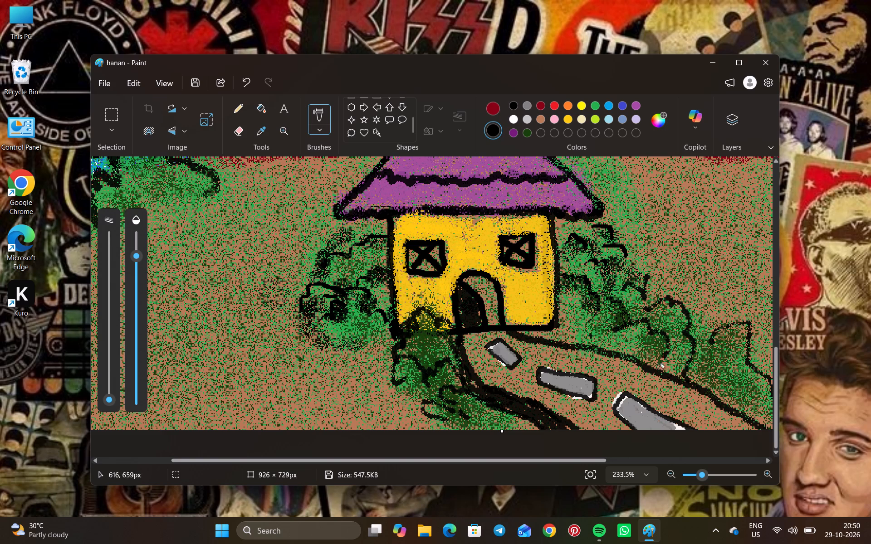
pyautogui.moveTo(658, 369); pyautogui.dragTo(658, 369)
# Finish the black outline at the lower end of the path's right-hand bushes and add a small inner contour.
pyautogui.keyDown('ctrl'); pyautogui.scroll(-5, 635, 342); pyautogui.keyUp('ctrl')
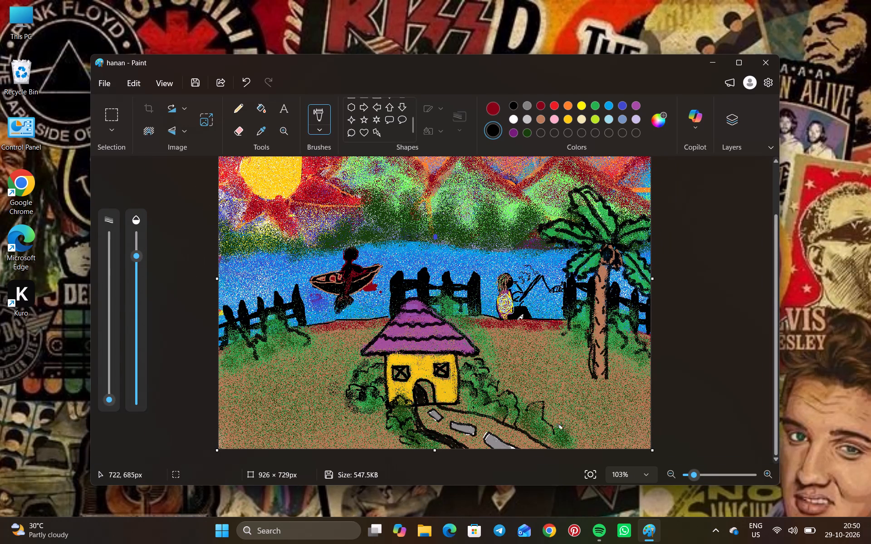
pyautogui.scroll(-1, 555, 432)
pyautogui.keyDown('ctrl'); pyautogui.scroll(2, 563, 427); pyautogui.keyUp('ctrl')
pyautogui.scroll(-1, 563, 425)
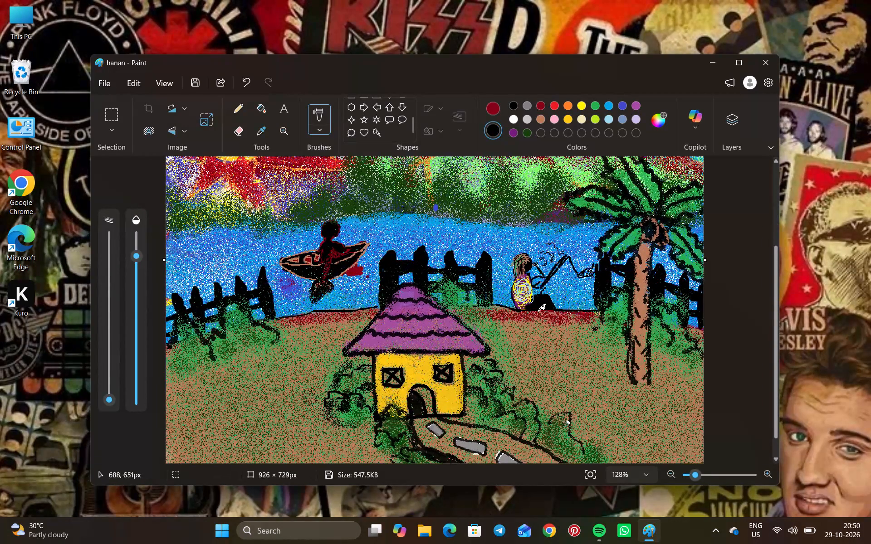
pyautogui.scroll(-1, 563, 425)
pyautogui.keyDown('ctrl'); pyautogui.scroll(1, 564, 425); pyautogui.keyUp('ctrl')
pyautogui.keyDown('ctrl'); pyautogui.scroll(-1, 564, 425); pyautogui.keyUp('ctrl')
pyautogui.scroll(-2, 581, 443)
pyautogui.moveTo(604, 419); pyautogui.dragTo(620, 438)
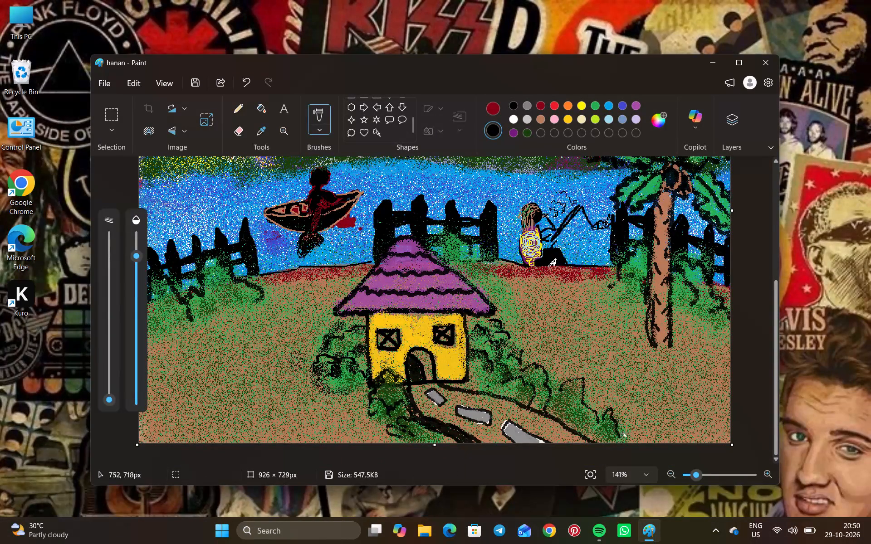
pyautogui.moveTo(620, 438); pyautogui.dragTo(604, 448)
pyautogui.moveTo(571, 413); pyautogui.dragTo(579, 420)
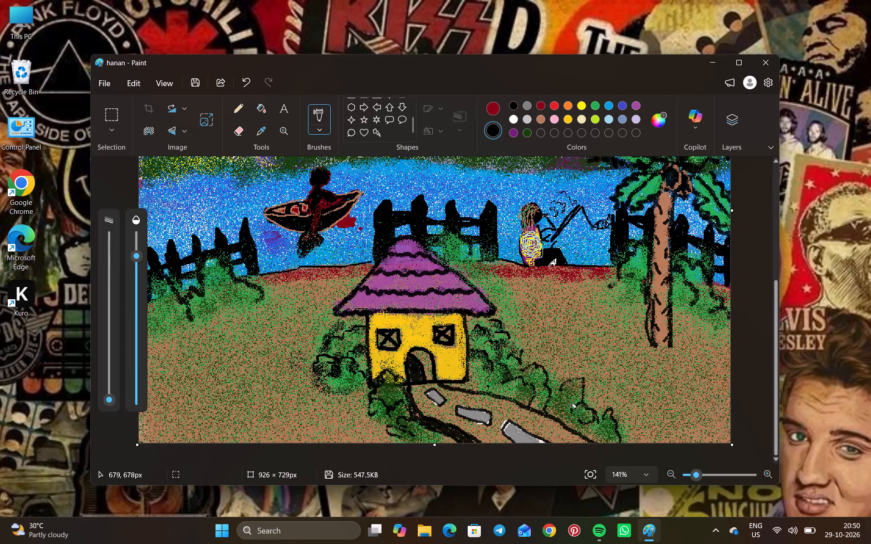
# Dab dark green on the bushes beside the path's right border with a slightly thicker brush.
pyautogui.keyDown('ctrl'); pyautogui.scroll(-3, 563, 389); pyautogui.keyUp('ctrl')
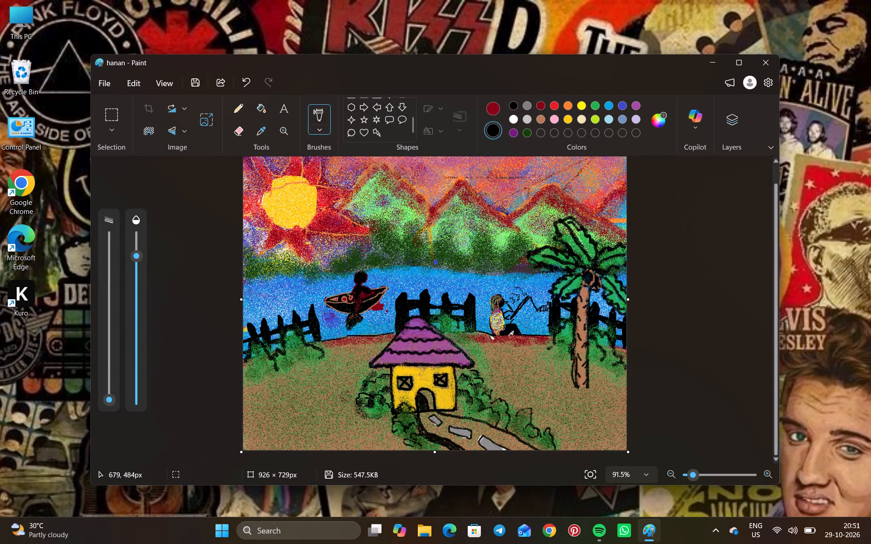
pyautogui.click(529, 134)
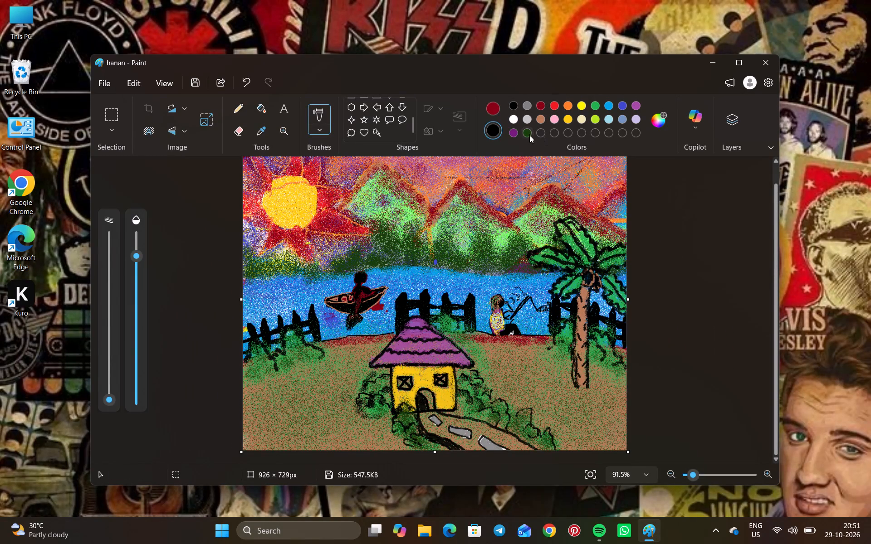
pyautogui.click(106, 389)
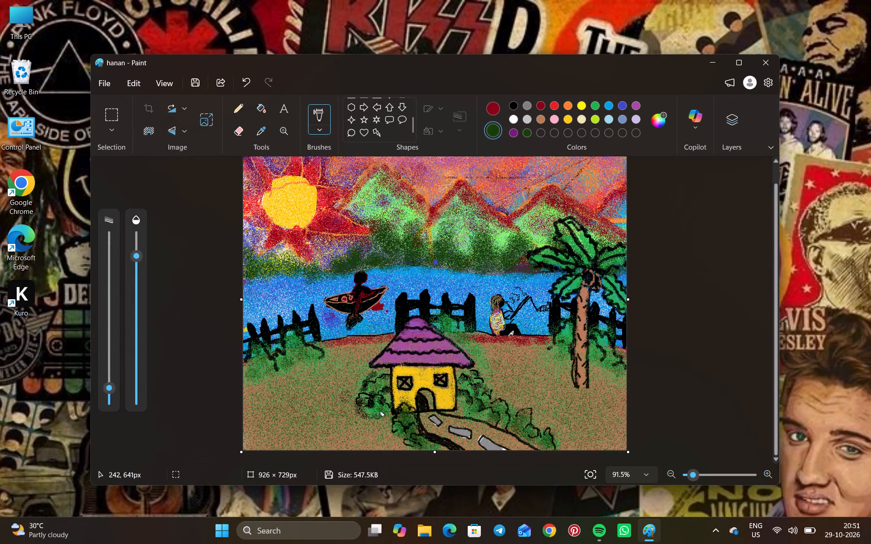
pyautogui.click(514, 419)
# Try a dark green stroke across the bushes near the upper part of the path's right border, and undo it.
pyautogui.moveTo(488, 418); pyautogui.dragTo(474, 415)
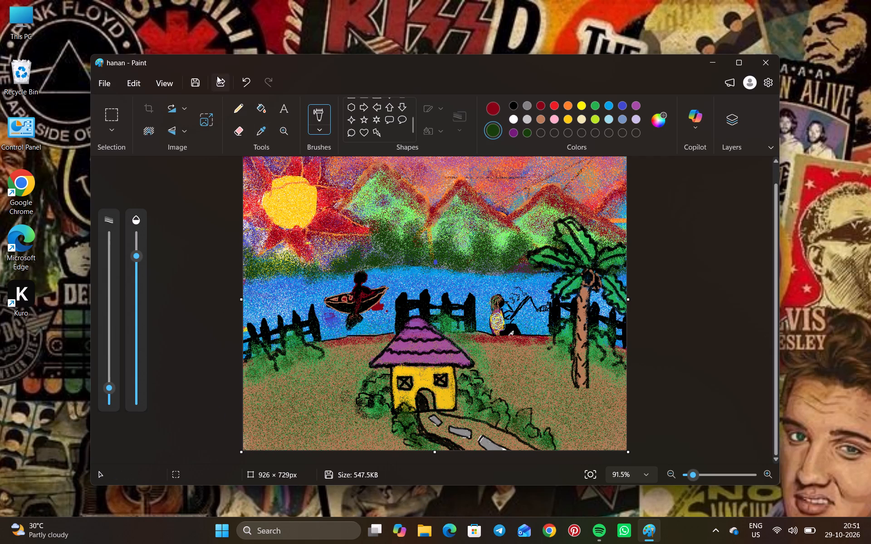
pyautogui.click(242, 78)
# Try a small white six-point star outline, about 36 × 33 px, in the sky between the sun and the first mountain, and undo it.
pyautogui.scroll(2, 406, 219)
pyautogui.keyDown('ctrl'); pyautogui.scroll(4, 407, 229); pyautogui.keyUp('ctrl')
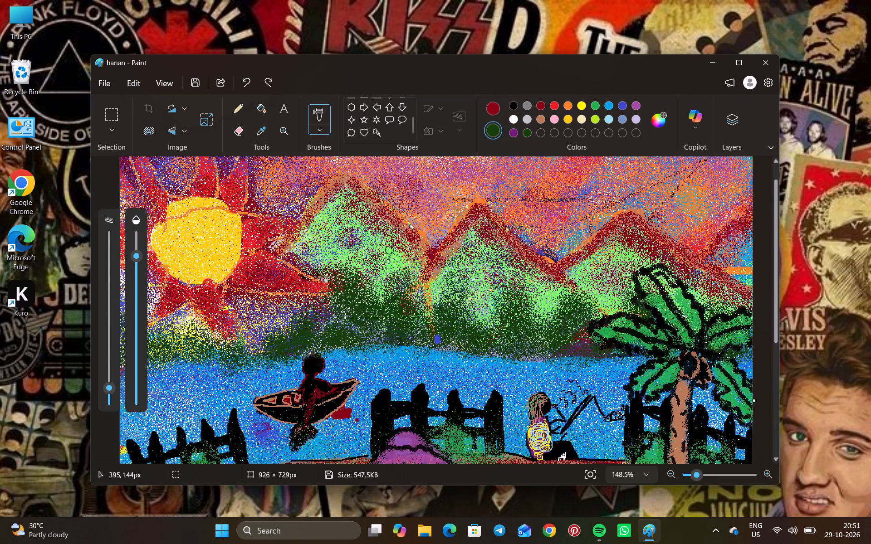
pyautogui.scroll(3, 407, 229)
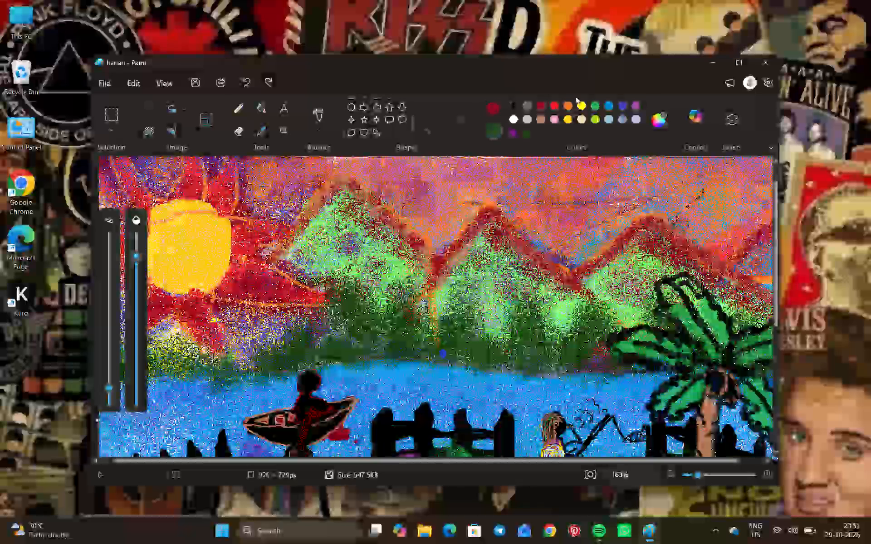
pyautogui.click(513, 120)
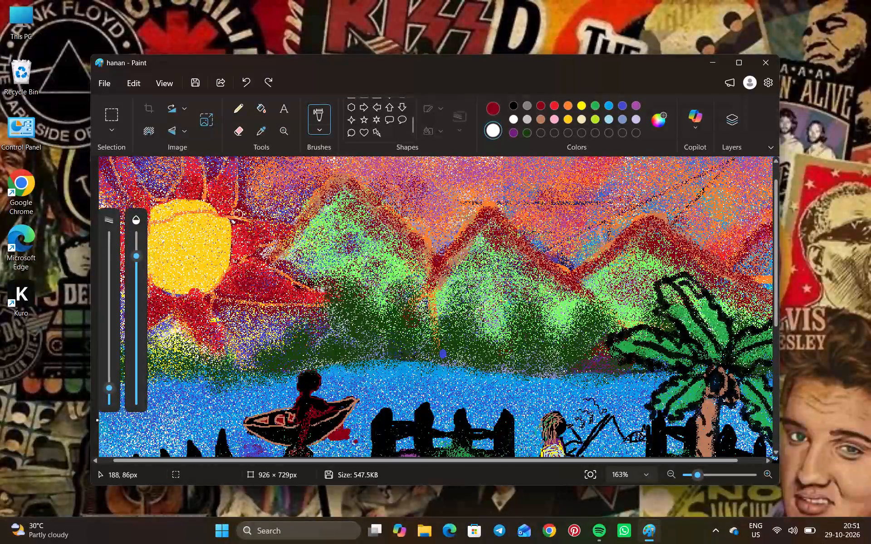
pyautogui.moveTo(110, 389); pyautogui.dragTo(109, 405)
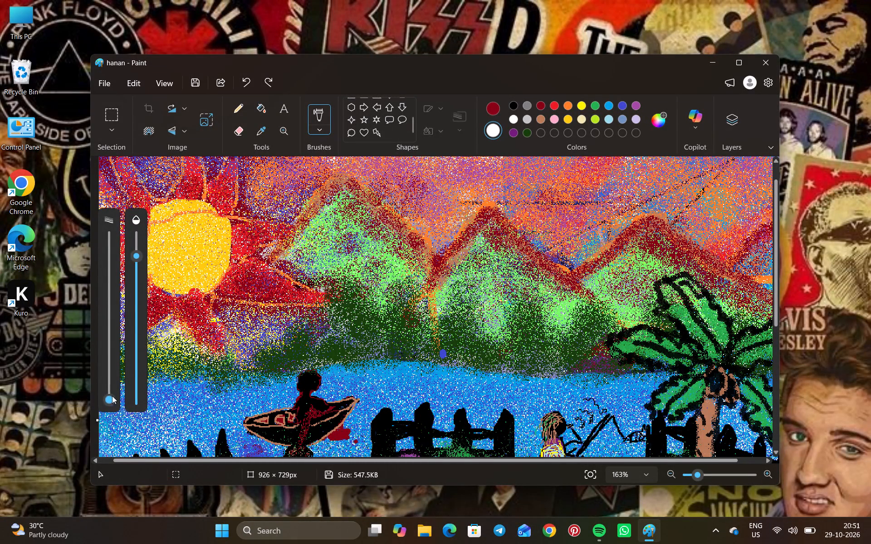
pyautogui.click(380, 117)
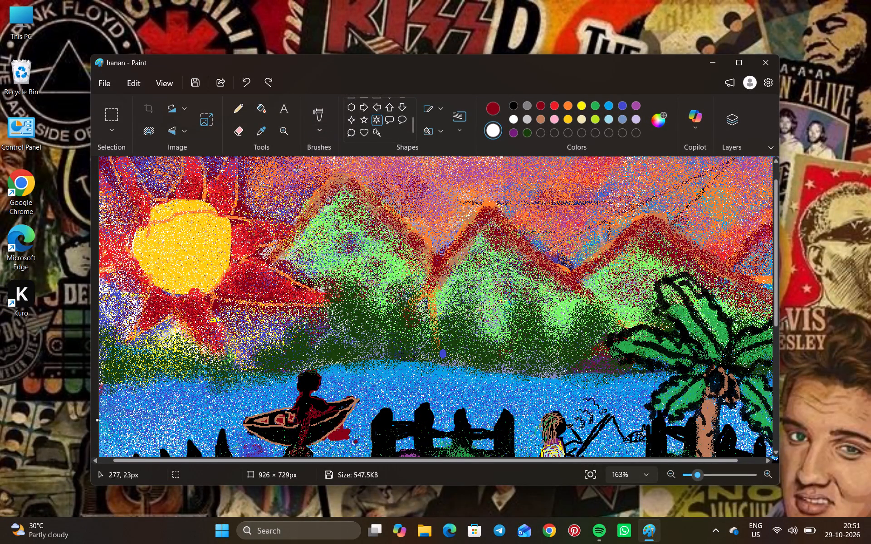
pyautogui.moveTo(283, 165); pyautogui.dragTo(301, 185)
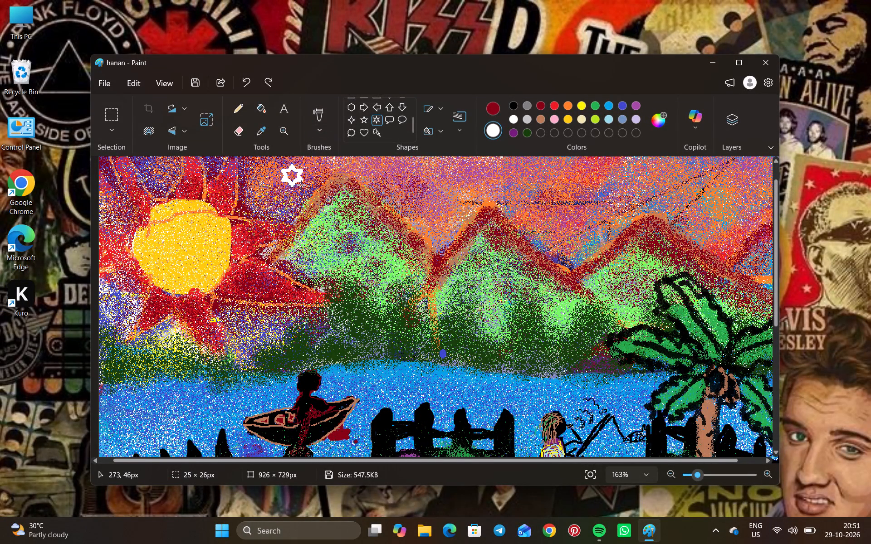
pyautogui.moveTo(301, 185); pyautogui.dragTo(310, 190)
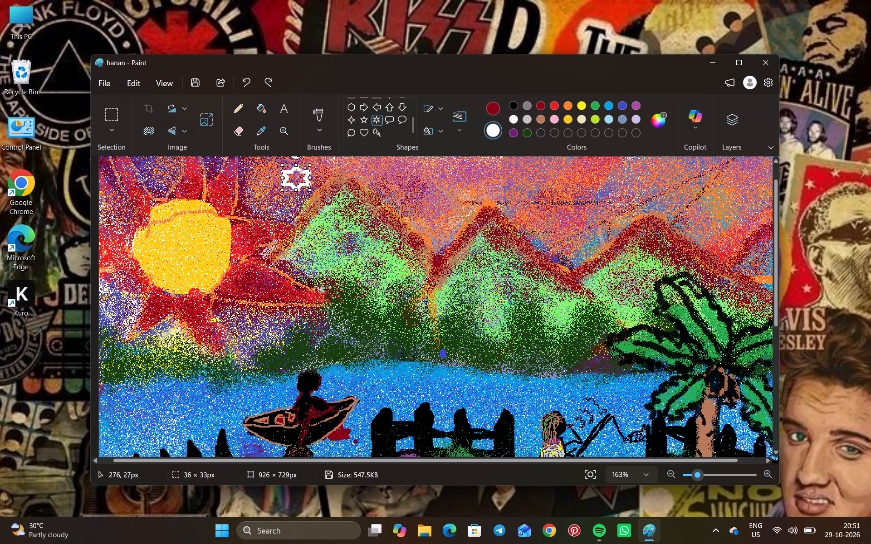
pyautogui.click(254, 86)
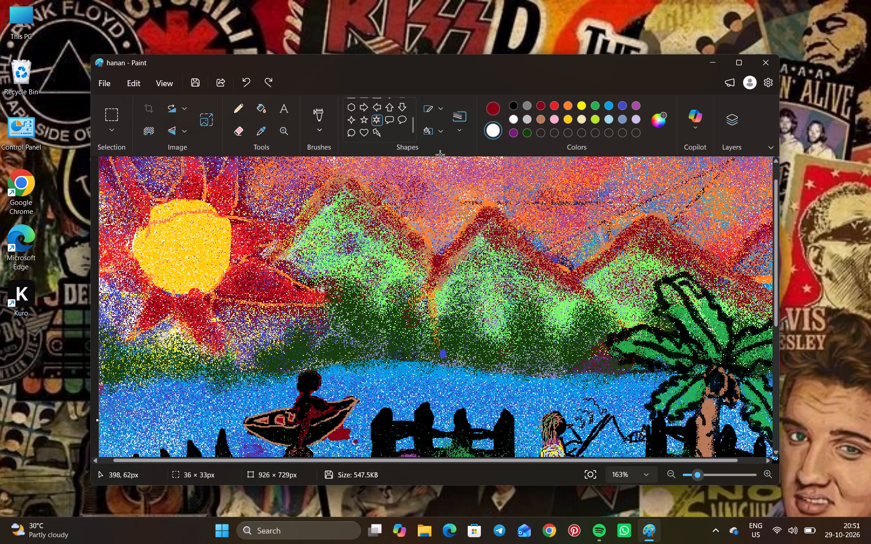
# Hand-draw a small white five-point star with a thin basic brush in the sky between the first and second mountain peaks.
pyautogui.scroll(1, 463, 194)
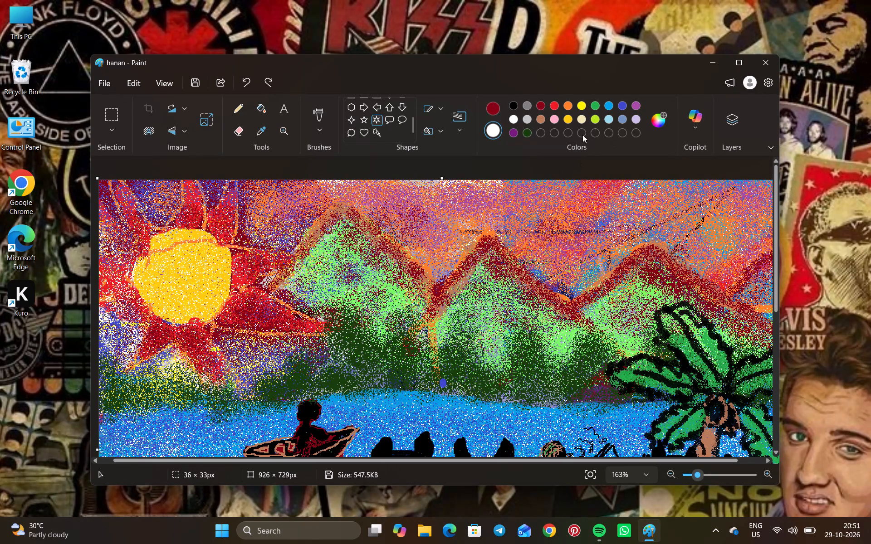
pyautogui.click(318, 129)
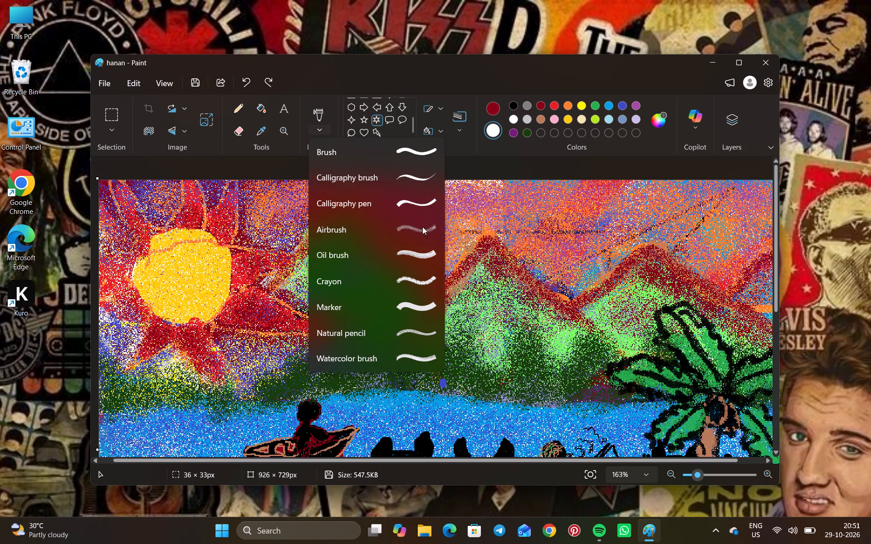
pyautogui.click(415, 142)
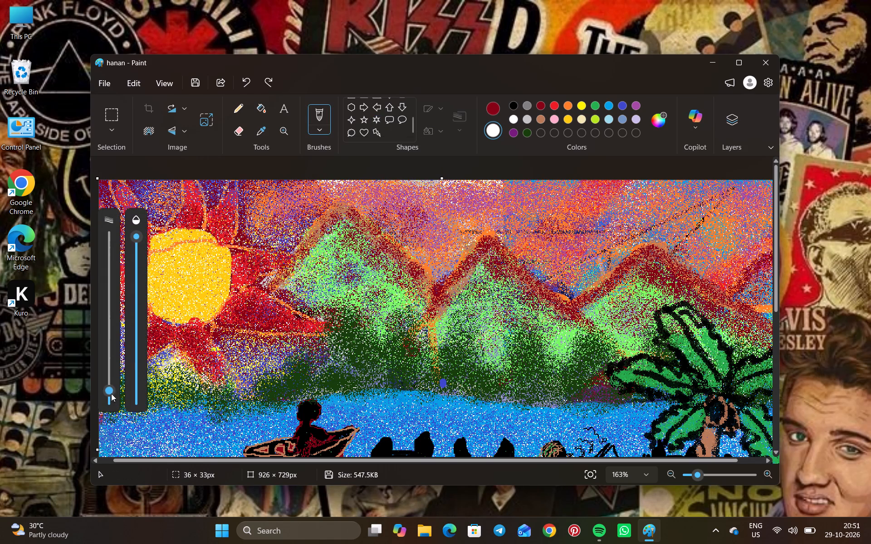
pyautogui.moveTo(111, 393); pyautogui.dragTo(113, 402)
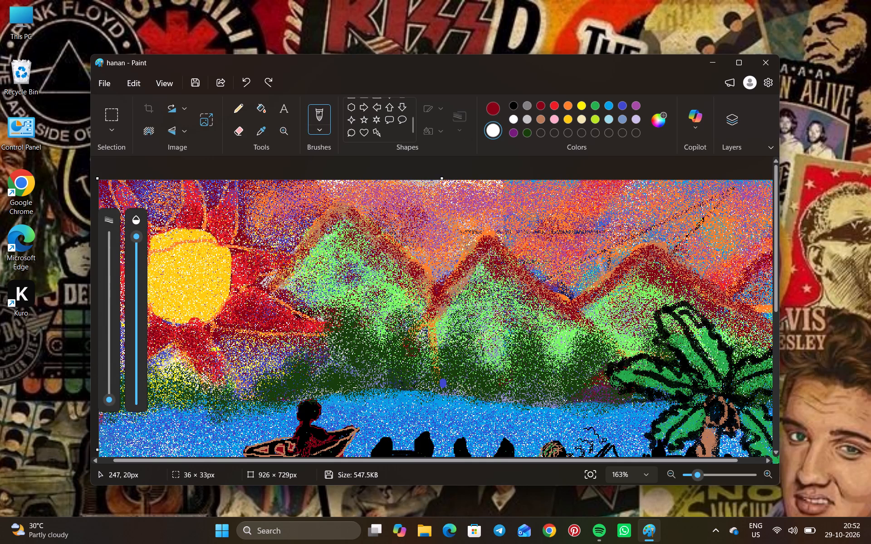
pyautogui.moveTo(405, 199); pyautogui.dragTo(408, 192)
pyautogui.moveTo(408, 192); pyautogui.dragTo(405, 194)
pyautogui.moveTo(405, 194); pyautogui.dragTo(410, 189)
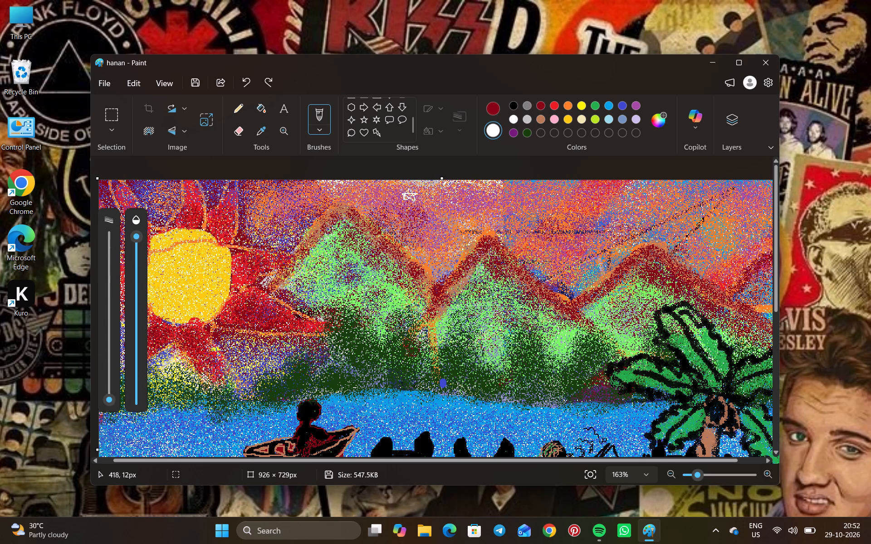
pyautogui.moveTo(410, 189); pyautogui.dragTo(411, 194)
pyautogui.moveTo(411, 194); pyautogui.dragTo(410, 190)
# Fill in the small white star with turquoise blue brush strokes.
pyautogui.scroll(1, 470, 201)
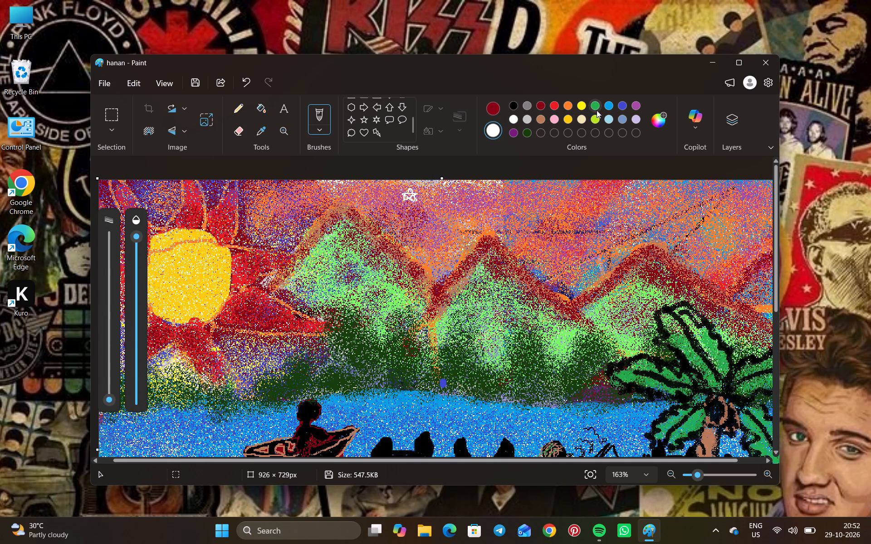
pyautogui.click(609, 108)
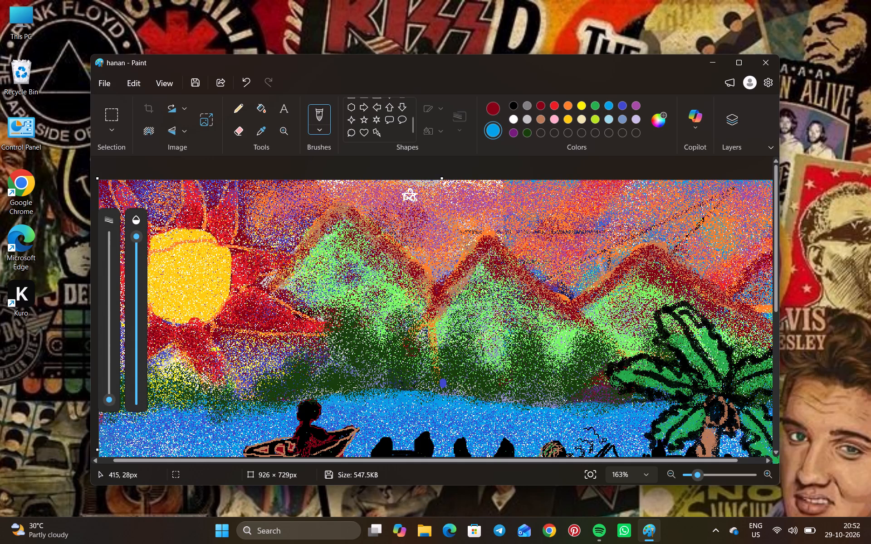
pyautogui.moveTo(405, 198); pyautogui.dragTo(416, 199)
pyautogui.moveTo(416, 199); pyautogui.dragTo(405, 199)
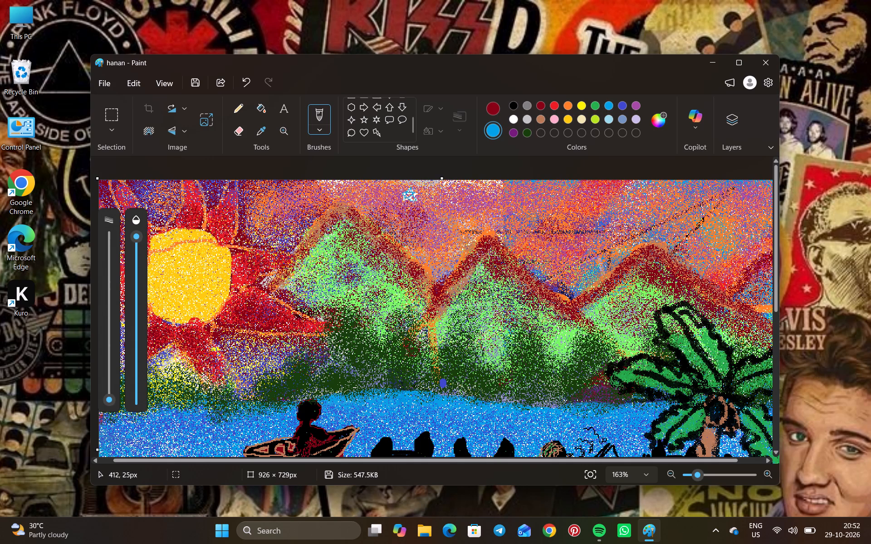
pyautogui.moveTo(405, 199); pyautogui.dragTo(406, 192)
pyautogui.moveTo(406, 192); pyautogui.dragTo(412, 193)
pyautogui.moveTo(412, 193); pyautogui.dragTo(418, 194)
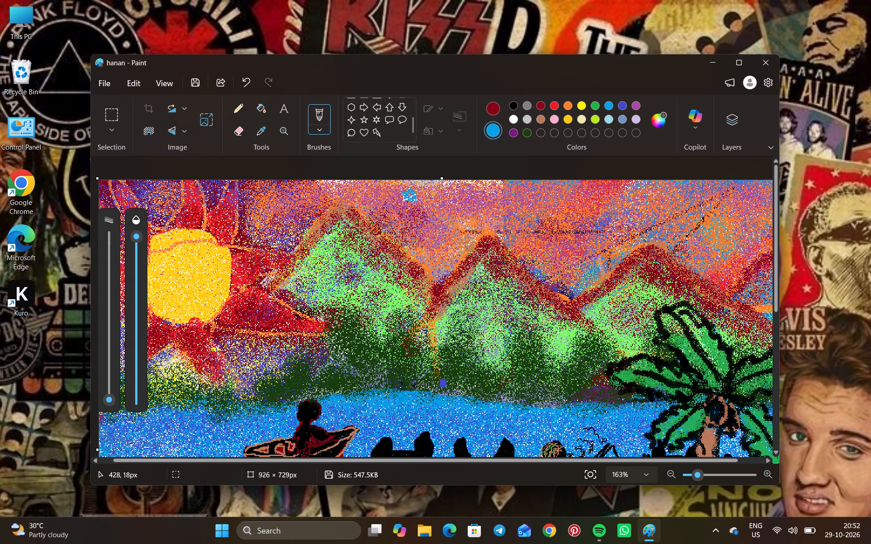
pyautogui.moveTo(418, 194); pyautogui.dragTo(411, 187)
# Outline the small blue star in black with thin crossing five-point star lines.
pyautogui.click(513, 106)
pyautogui.moveTo(403, 199); pyautogui.dragTo(411, 200)
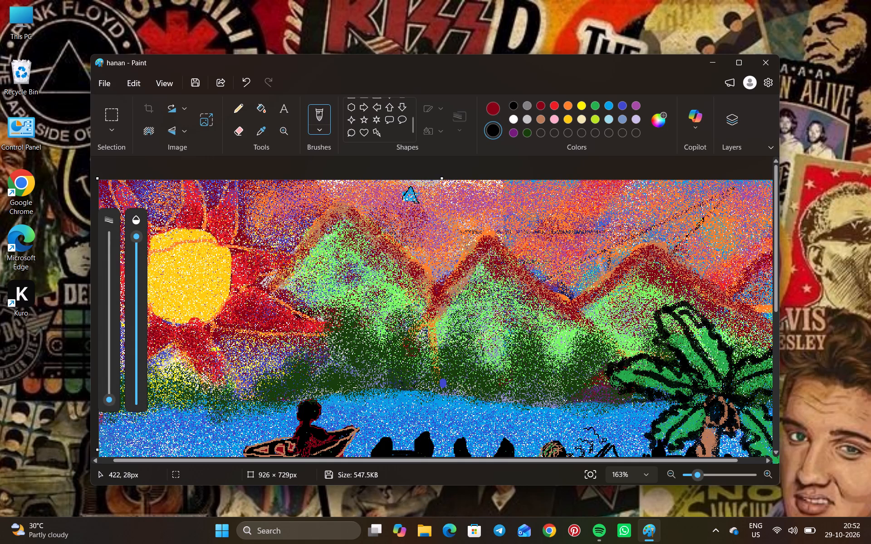
pyautogui.moveTo(411, 200); pyautogui.dragTo(404, 200)
pyautogui.moveTo(404, 200); pyautogui.dragTo(411, 192)
# Shade the inside of the black-outlined star with indigo brush strokes.
pyautogui.click(620, 111)
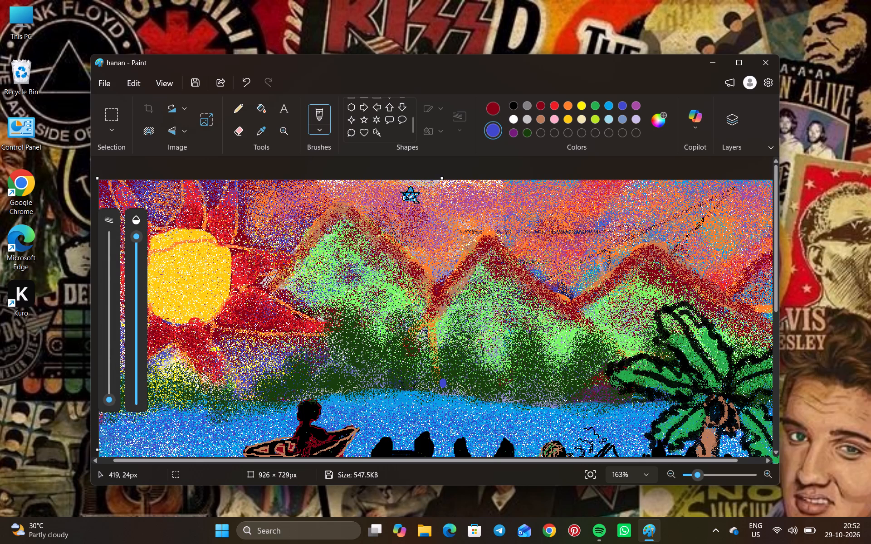
pyautogui.moveTo(407, 199); pyautogui.dragTo(416, 199)
pyautogui.moveTo(416, 199); pyautogui.dragTo(411, 189)
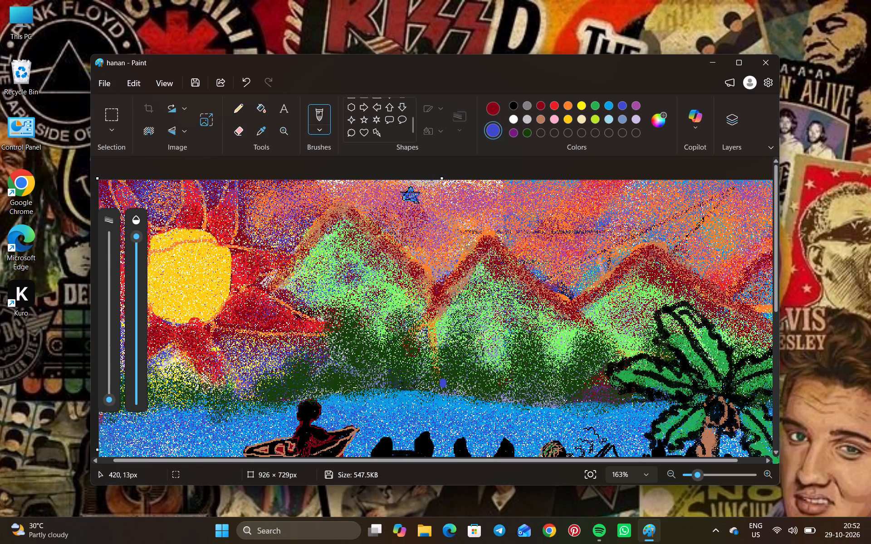
pyautogui.moveTo(411, 189); pyautogui.dragTo(411, 188)
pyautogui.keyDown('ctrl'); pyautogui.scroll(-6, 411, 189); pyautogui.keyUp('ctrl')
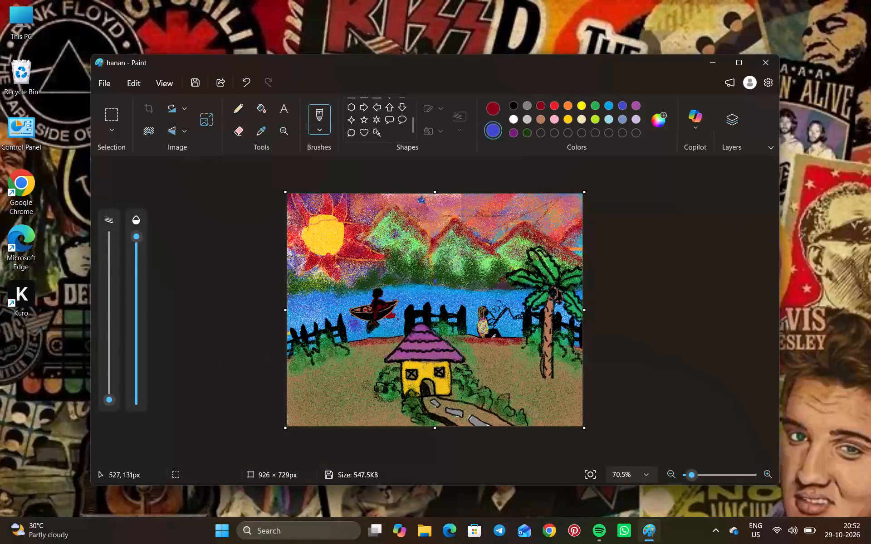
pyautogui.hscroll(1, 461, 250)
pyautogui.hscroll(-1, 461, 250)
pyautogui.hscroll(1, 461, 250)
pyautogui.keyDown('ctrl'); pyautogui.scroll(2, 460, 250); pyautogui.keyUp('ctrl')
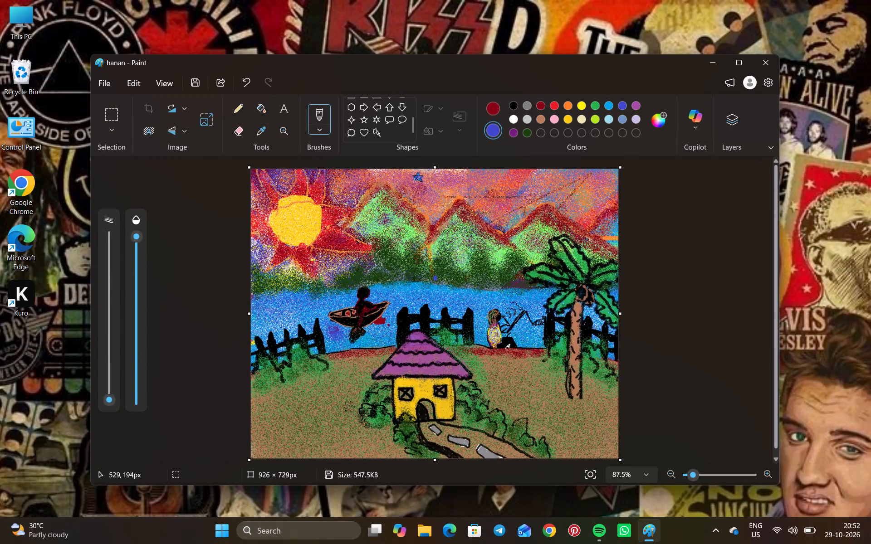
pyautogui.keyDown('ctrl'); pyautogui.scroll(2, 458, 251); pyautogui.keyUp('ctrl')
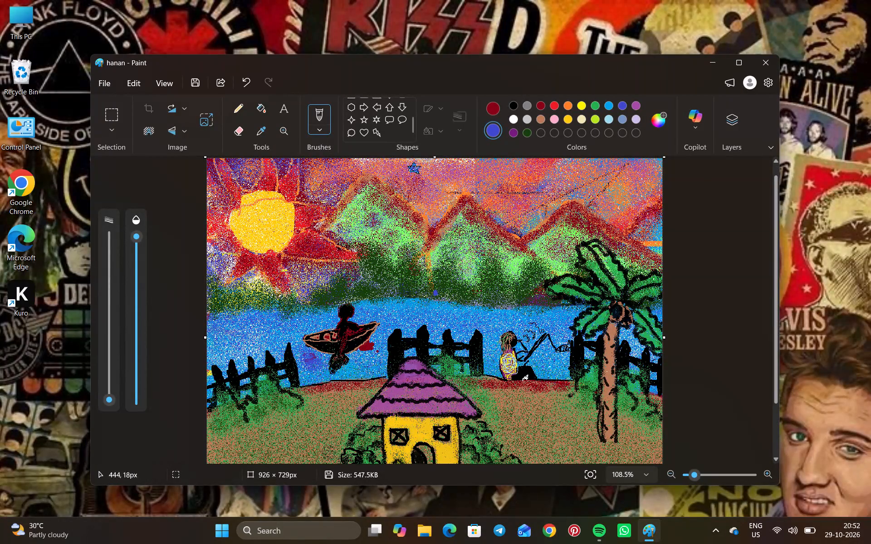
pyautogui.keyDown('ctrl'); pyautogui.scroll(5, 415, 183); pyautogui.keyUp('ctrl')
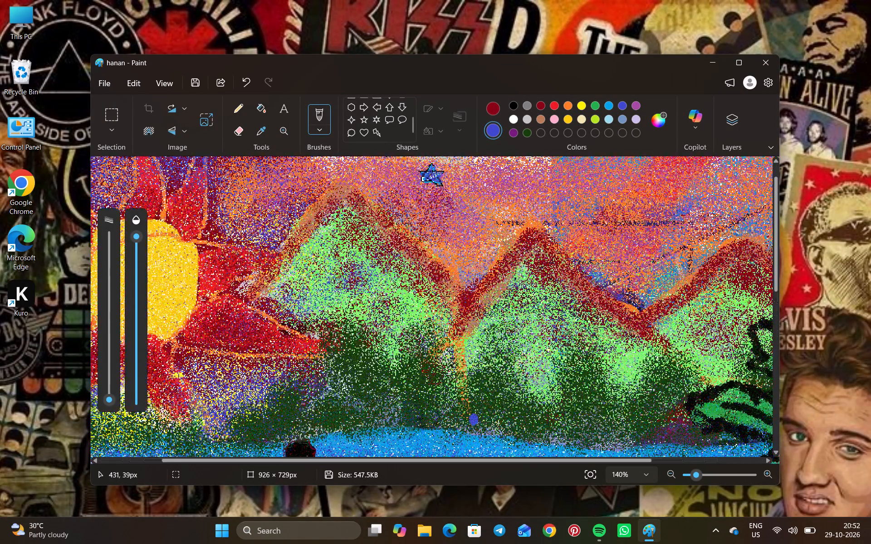
# Undo the brush strokes of the small blue star to remove it from the sky.
pyautogui.scroll(1, 389, 177)
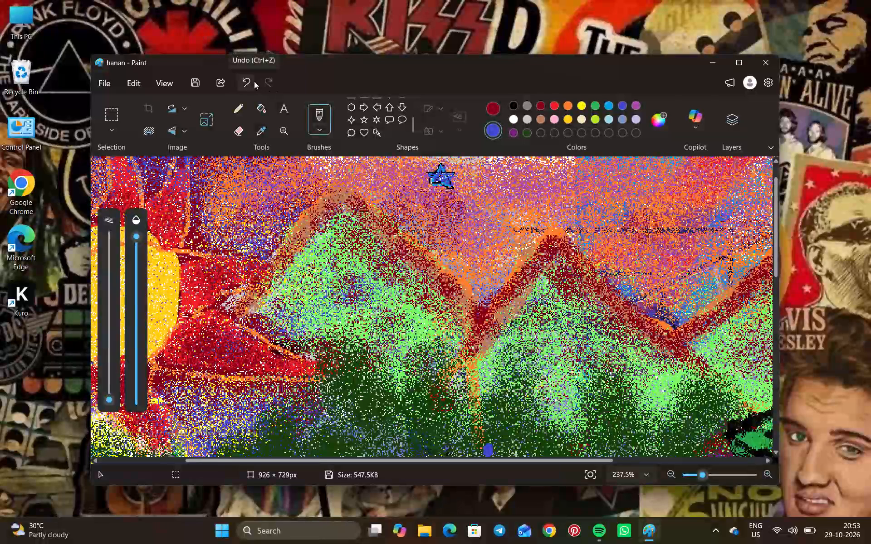
pyautogui.keyDown('ctrl'); pyautogui.scroll(-6, 254, 81); pyautogui.keyUp('ctrl')
pyautogui.keyDown('ctrl'); pyautogui.scroll(-9, 365, 219); pyautogui.keyUp('ctrl')
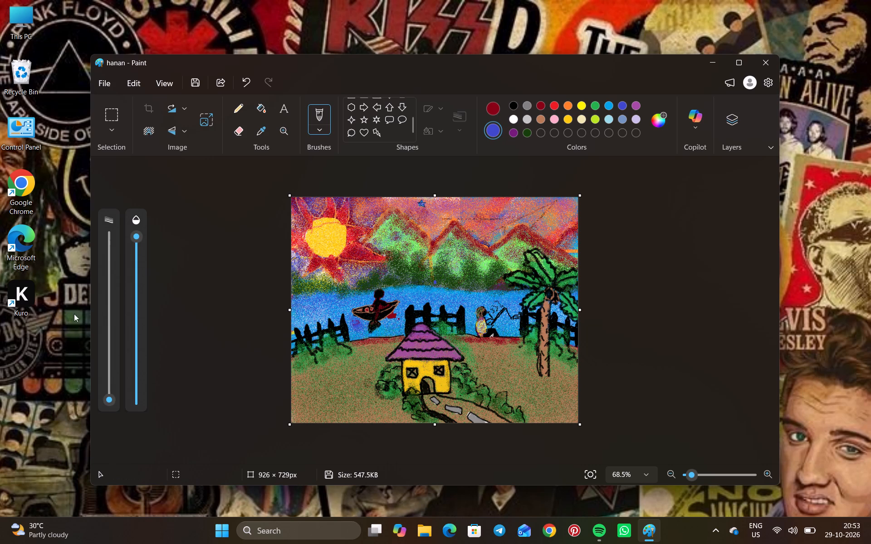
pyautogui.hscroll(2, 505, 296)
pyautogui.keyDown('ctrl'); pyautogui.scroll(1, 521, 266); pyautogui.keyUp('ctrl')
pyautogui.keyDown('ctrl'); pyautogui.hscroll(1, 521, 266); pyautogui.keyUp('ctrl')
pyautogui.keyDown('ctrl'); pyautogui.scroll(3, 517, 263); pyautogui.keyUp('ctrl')
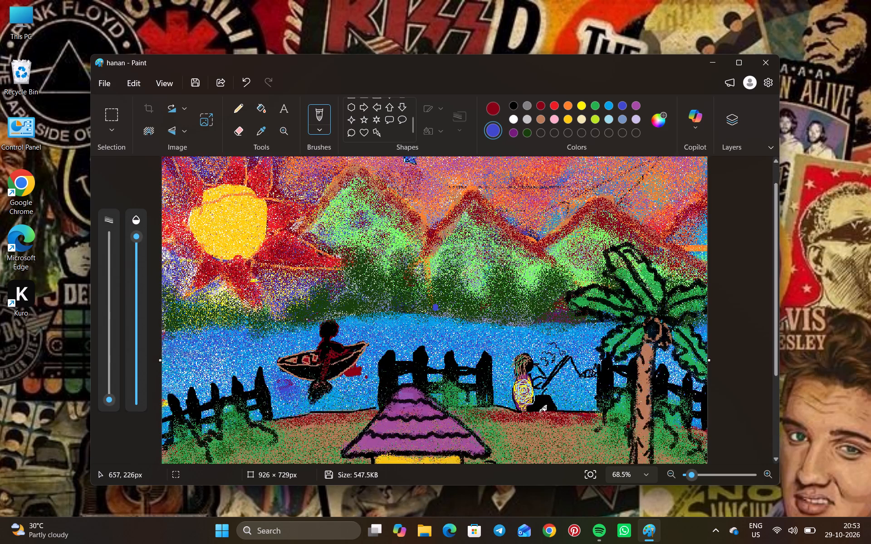
pyautogui.scroll(1, 512, 261)
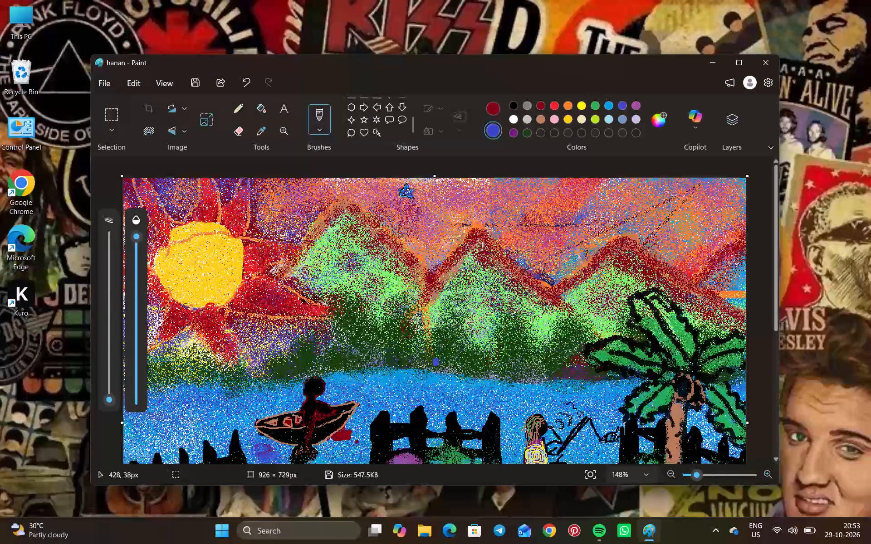
pyautogui.scroll(-5, 411, 204)
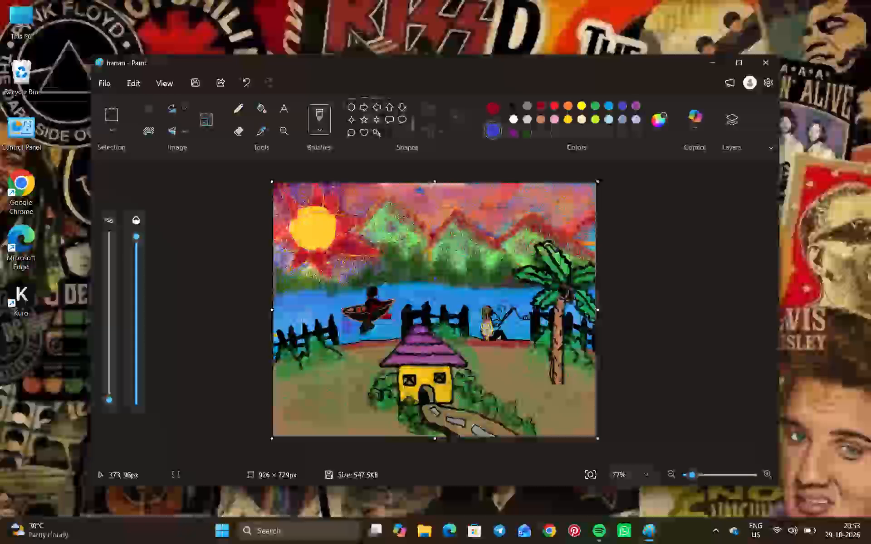
pyautogui.tripleClick(248, 75)
pyautogui.doubleClick(248, 75)
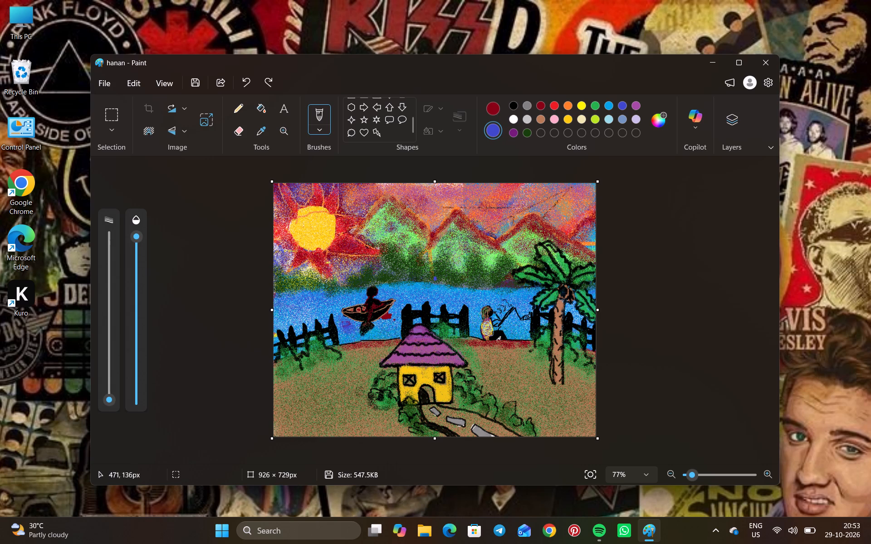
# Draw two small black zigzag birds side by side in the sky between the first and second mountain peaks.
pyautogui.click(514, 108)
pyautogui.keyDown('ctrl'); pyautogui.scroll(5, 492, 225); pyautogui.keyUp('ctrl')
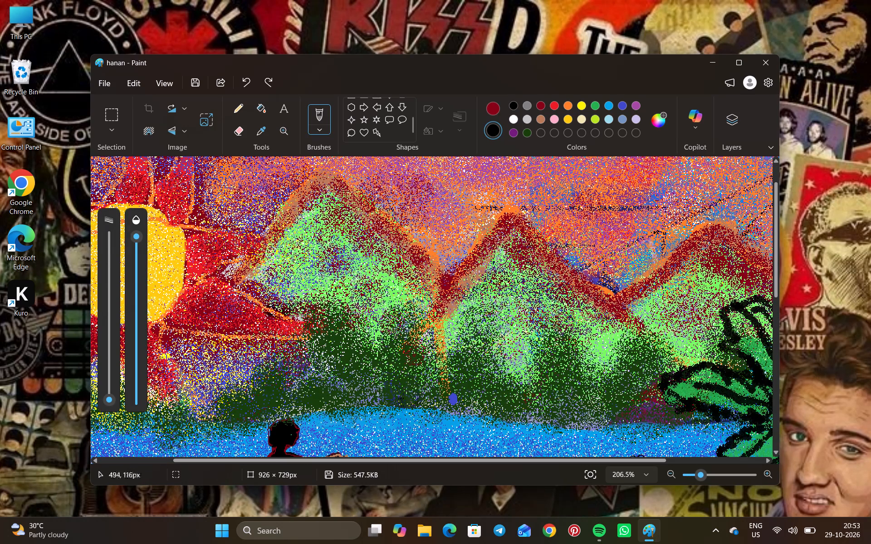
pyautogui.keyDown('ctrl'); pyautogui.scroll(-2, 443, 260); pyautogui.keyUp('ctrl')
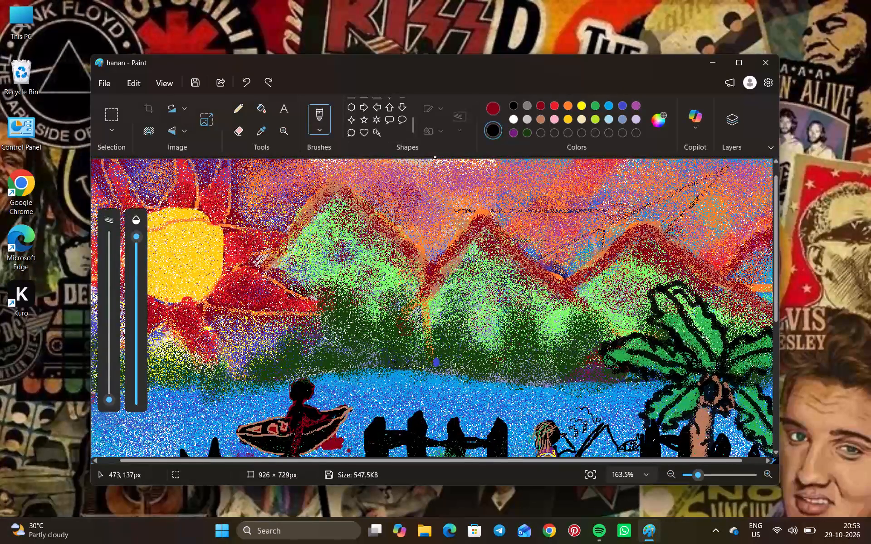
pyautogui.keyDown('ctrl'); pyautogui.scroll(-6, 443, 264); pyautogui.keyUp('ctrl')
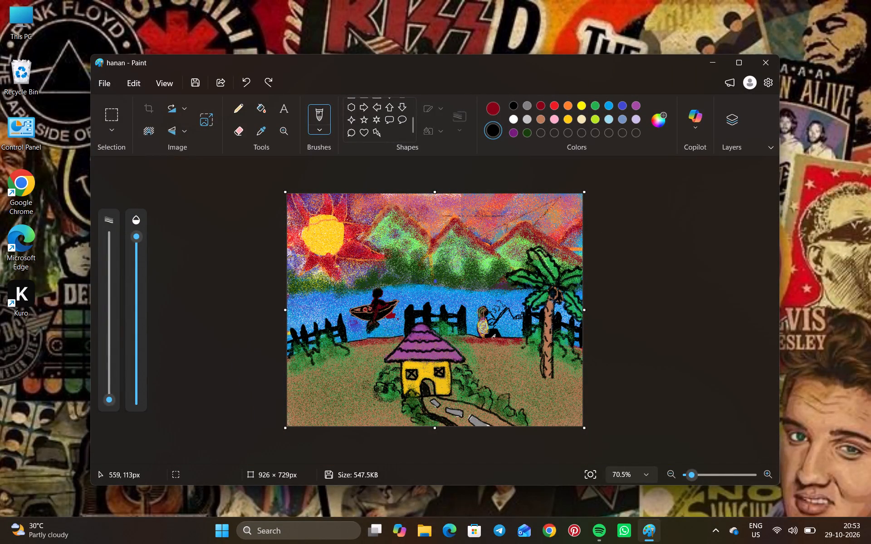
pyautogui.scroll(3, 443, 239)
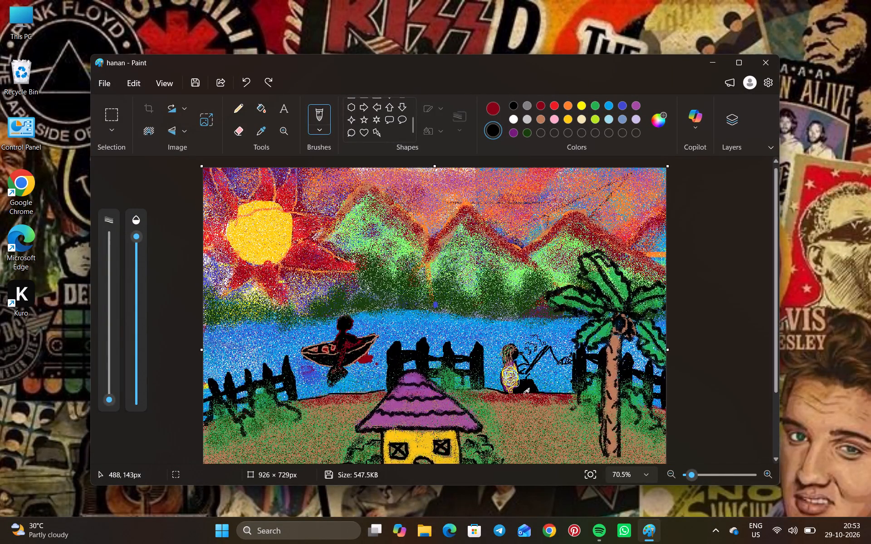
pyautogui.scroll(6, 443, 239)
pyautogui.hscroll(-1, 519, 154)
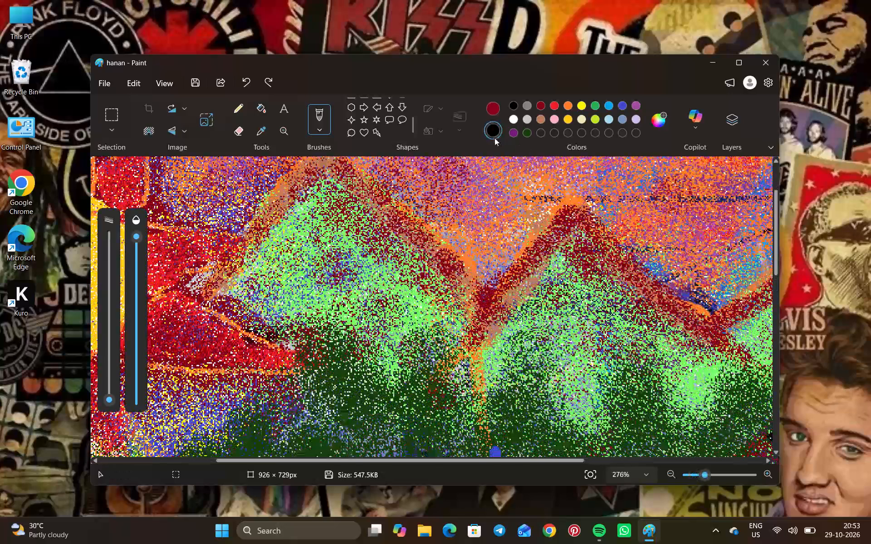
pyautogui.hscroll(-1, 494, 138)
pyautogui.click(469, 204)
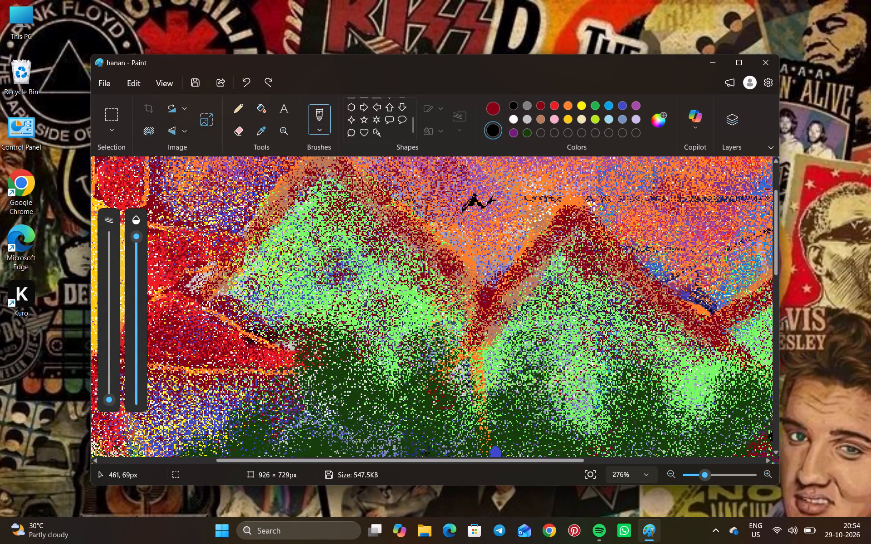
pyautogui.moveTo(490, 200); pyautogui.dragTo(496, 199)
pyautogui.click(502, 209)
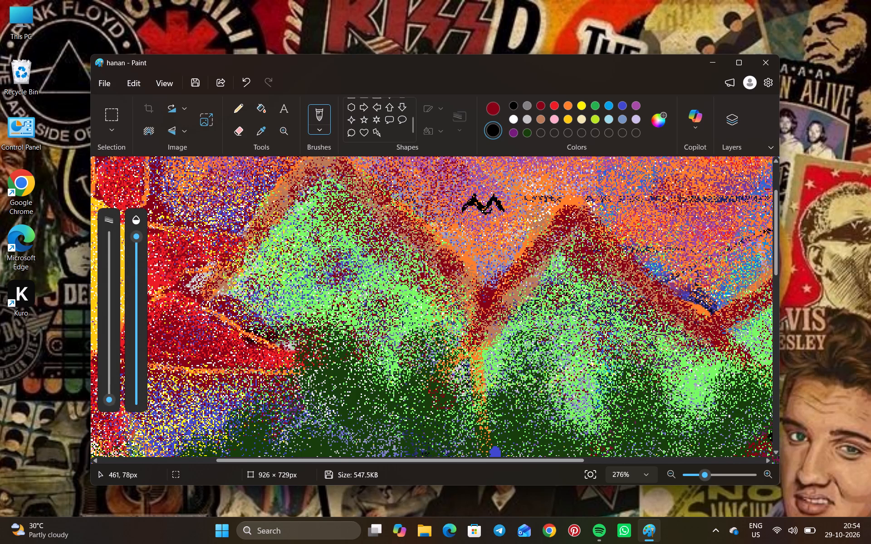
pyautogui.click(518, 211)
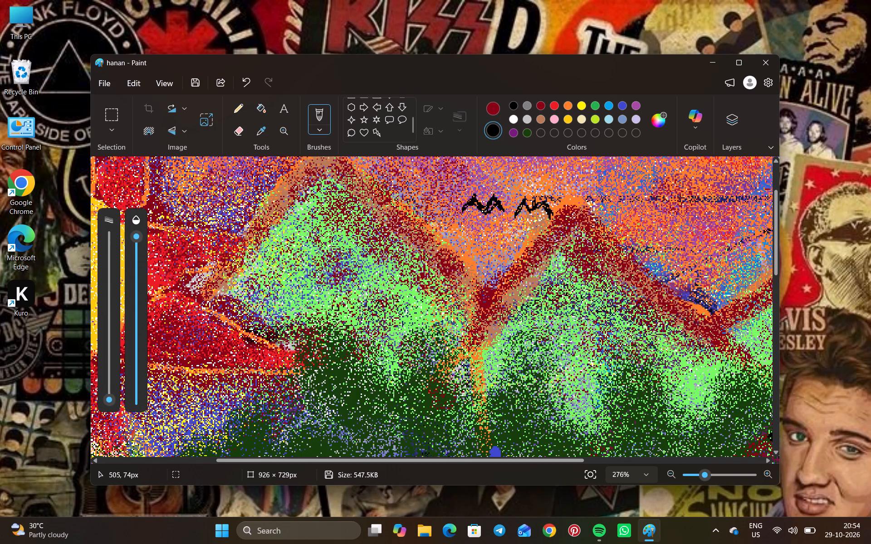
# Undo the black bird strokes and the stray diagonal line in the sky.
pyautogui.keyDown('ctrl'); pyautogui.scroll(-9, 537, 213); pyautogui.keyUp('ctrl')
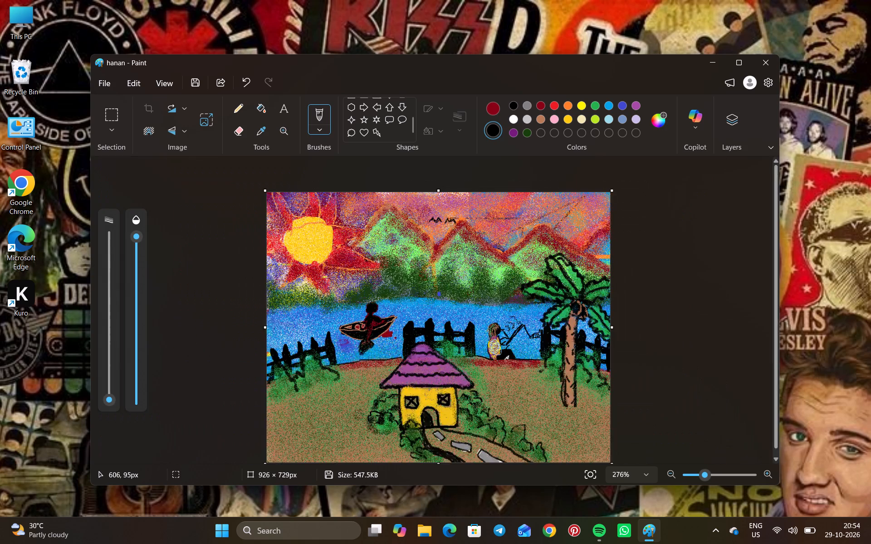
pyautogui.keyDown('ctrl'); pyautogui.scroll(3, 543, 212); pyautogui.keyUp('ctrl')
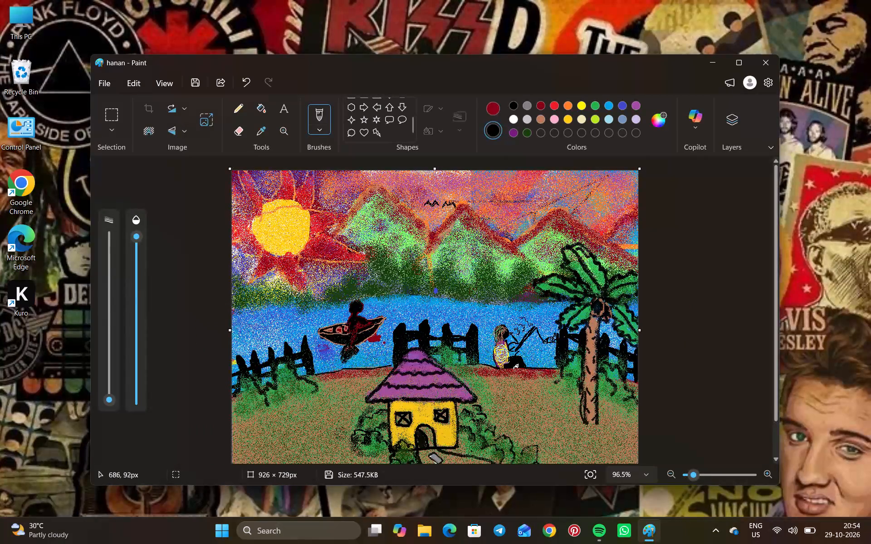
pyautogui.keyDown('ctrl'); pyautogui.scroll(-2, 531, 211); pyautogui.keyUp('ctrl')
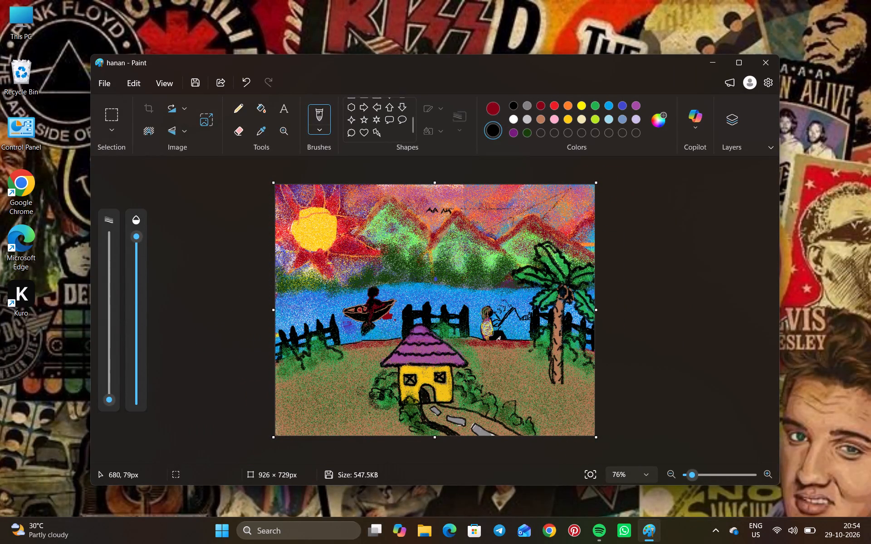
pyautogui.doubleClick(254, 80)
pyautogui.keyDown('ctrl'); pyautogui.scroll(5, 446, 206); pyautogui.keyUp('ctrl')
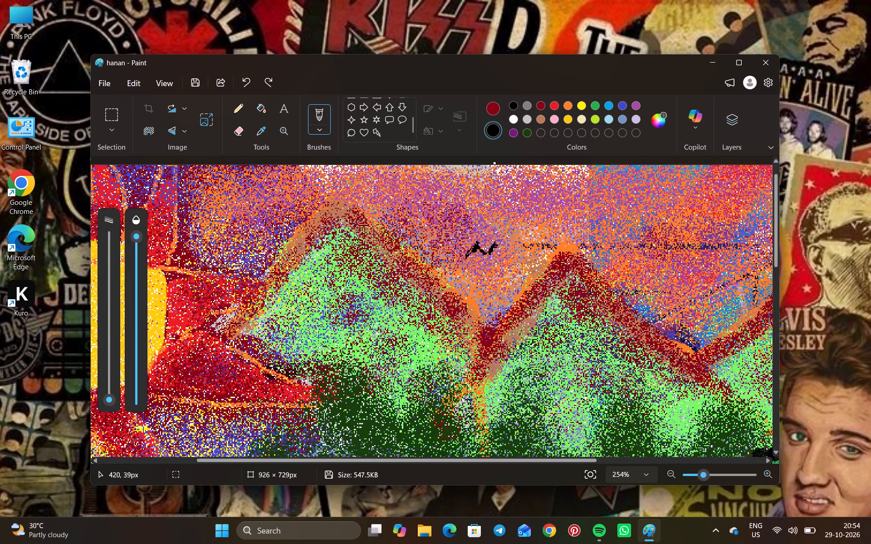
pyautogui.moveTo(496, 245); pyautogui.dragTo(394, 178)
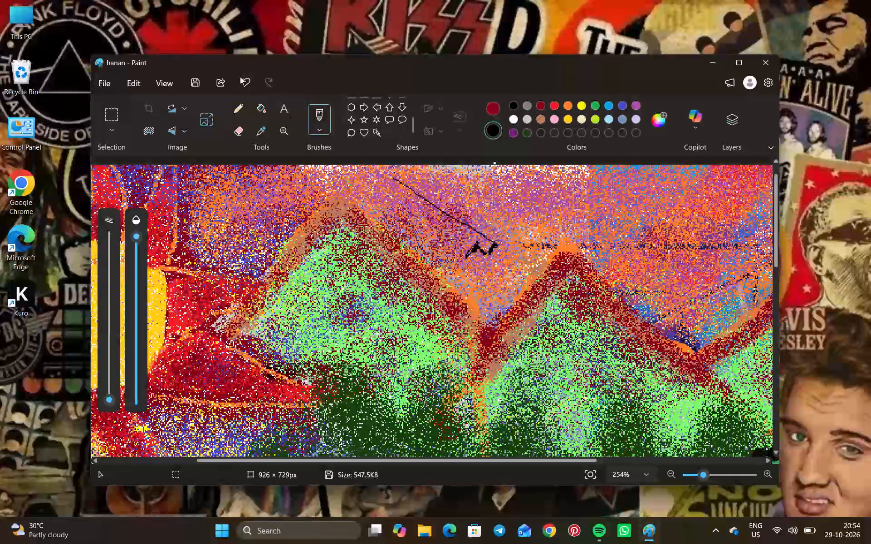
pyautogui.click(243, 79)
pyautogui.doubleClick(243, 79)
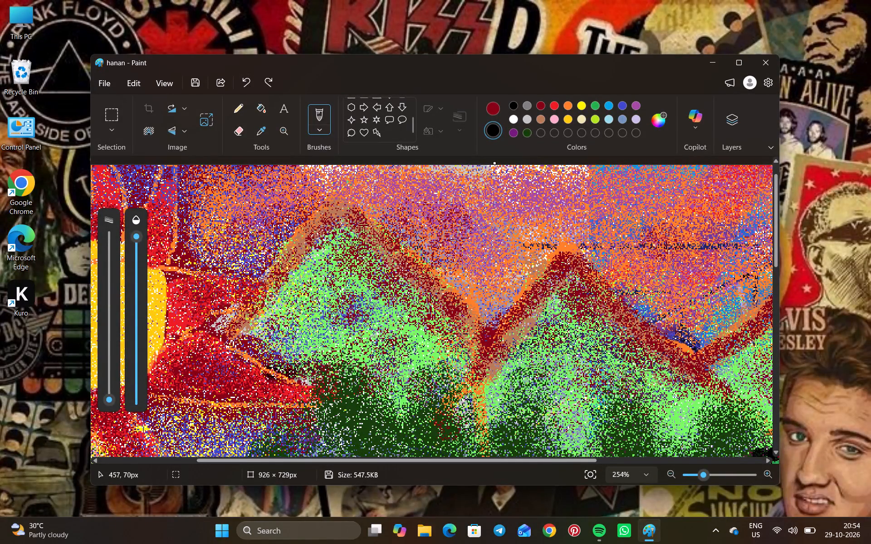
# Draw a small black M-shaped bird with the thin brush in the sky between the first and second mountain peaks.
pyautogui.moveTo(473, 253); pyautogui.dragTo(484, 252)
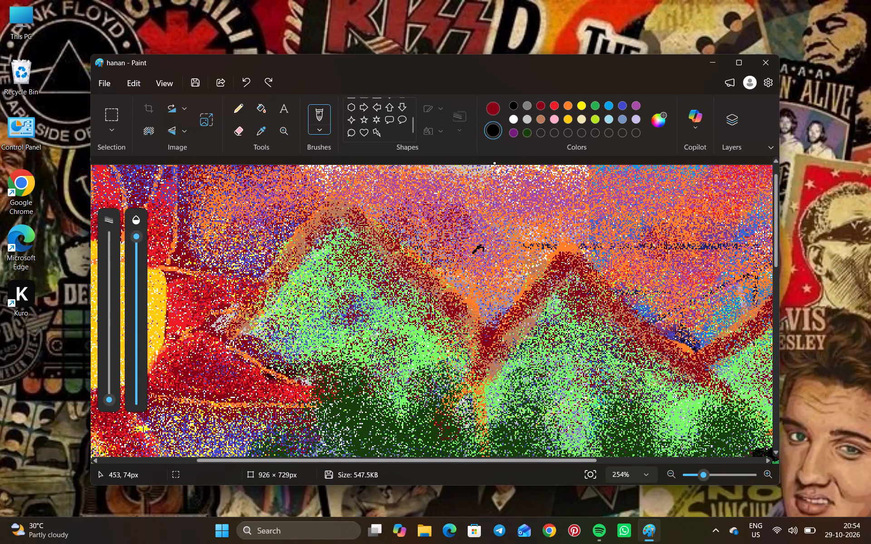
pyautogui.moveTo(484, 252); pyautogui.dragTo(493, 248)
pyautogui.moveTo(493, 248); pyautogui.dragTo(489, 252)
pyautogui.moveTo(489, 252); pyautogui.dragTo(473, 253)
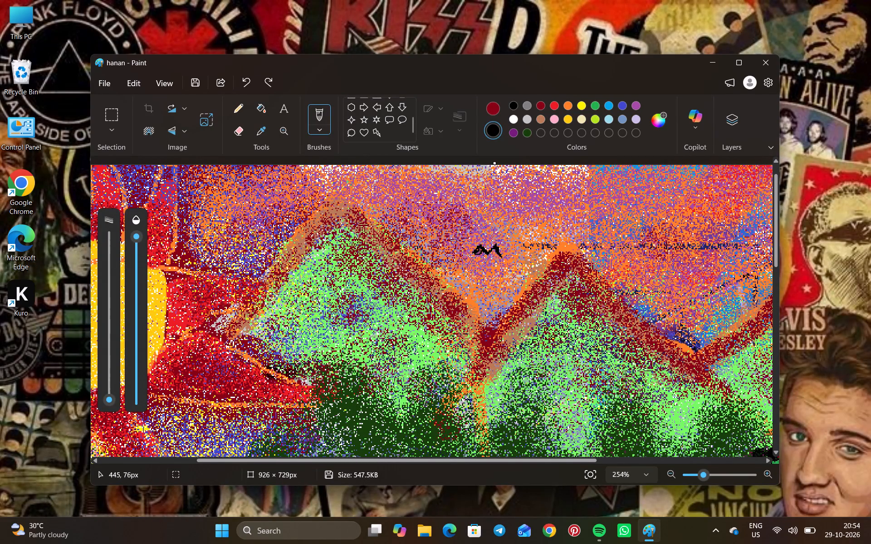
pyautogui.moveTo(473, 253); pyautogui.dragTo(504, 256)
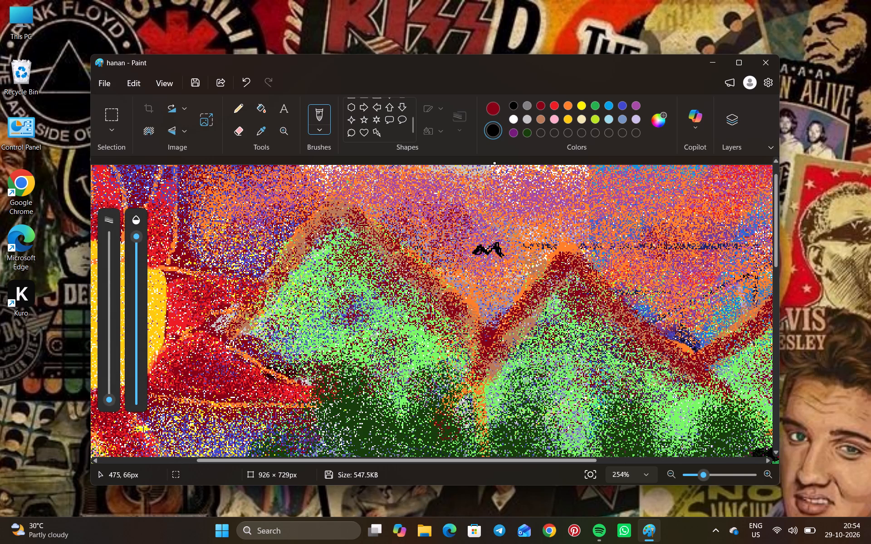
# Draw a second small black bird to the upper right of the first, and thicken the first bird's wings.
pyautogui.click(506, 229)
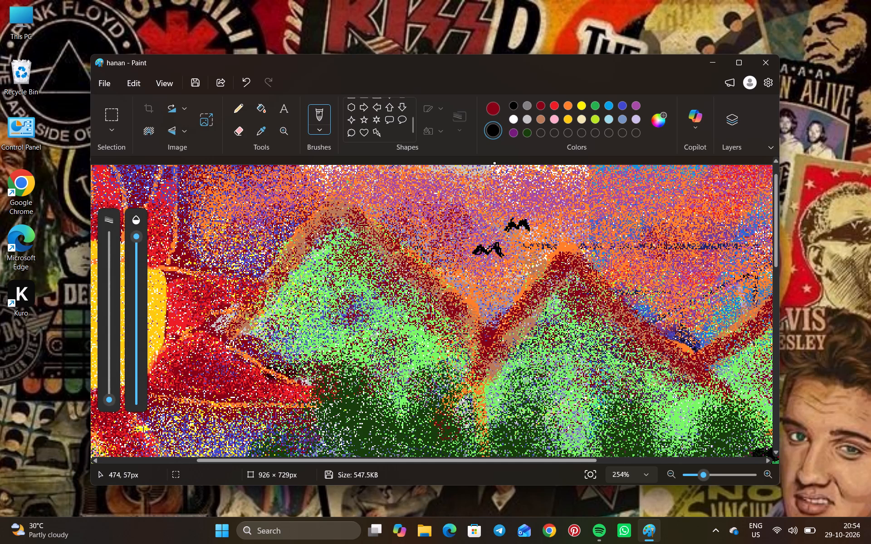
pyautogui.moveTo(493, 245); pyautogui.dragTo(488, 251)
pyautogui.moveTo(488, 251); pyautogui.dragTo(479, 255)
pyautogui.keyDown('ctrl'); pyautogui.scroll(-3, 514, 254); pyautogui.keyUp('ctrl')
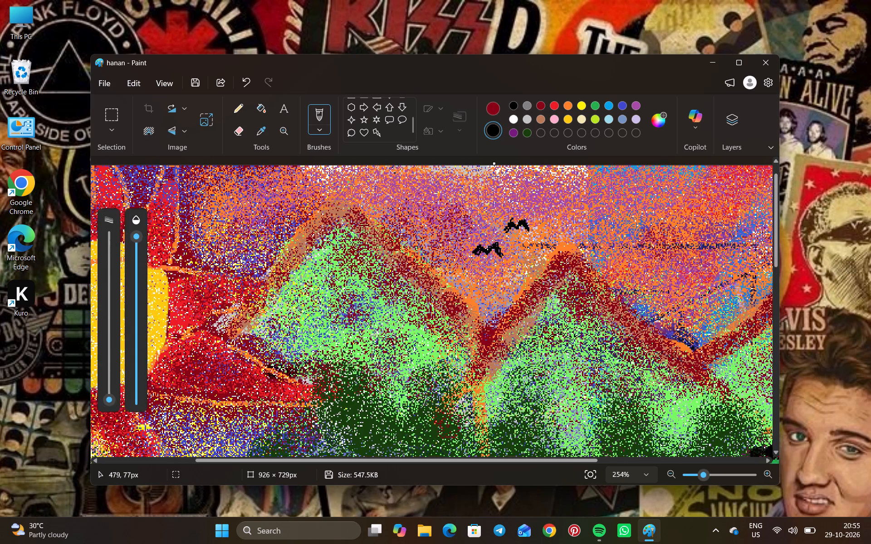
pyautogui.keyDown('ctrl'); pyautogui.scroll(-4, 526, 254); pyautogui.keyUp('ctrl')
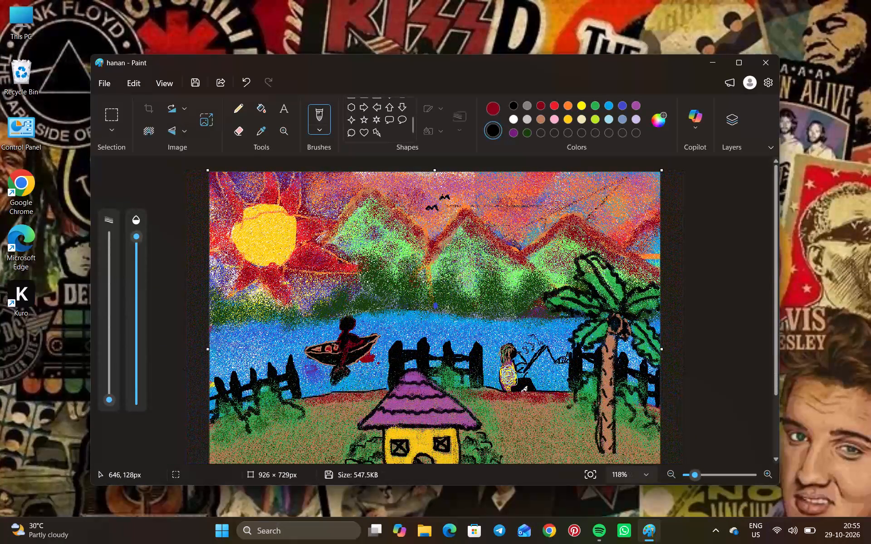
# Draw a third small black bird just right of the first one, near the second mountain peak.
pyautogui.keyDown('ctrl'); pyautogui.scroll(5, 470, 206); pyautogui.keyUp('ctrl')
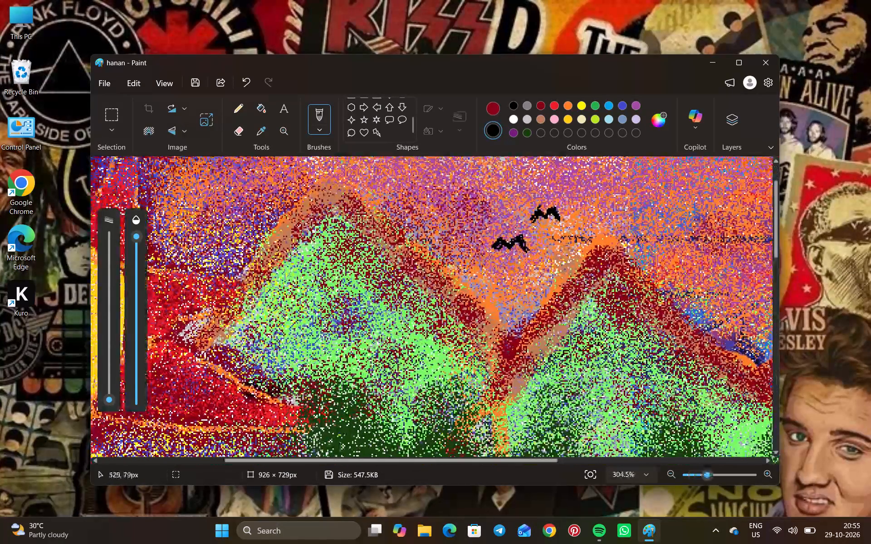
pyautogui.moveTo(542, 254); pyautogui.dragTo(554, 249)
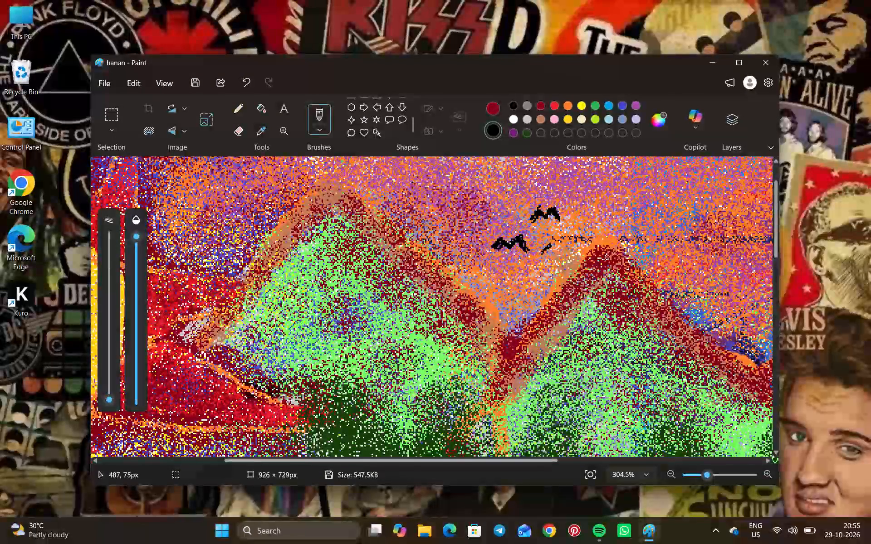
pyautogui.moveTo(554, 249); pyautogui.dragTo(575, 250)
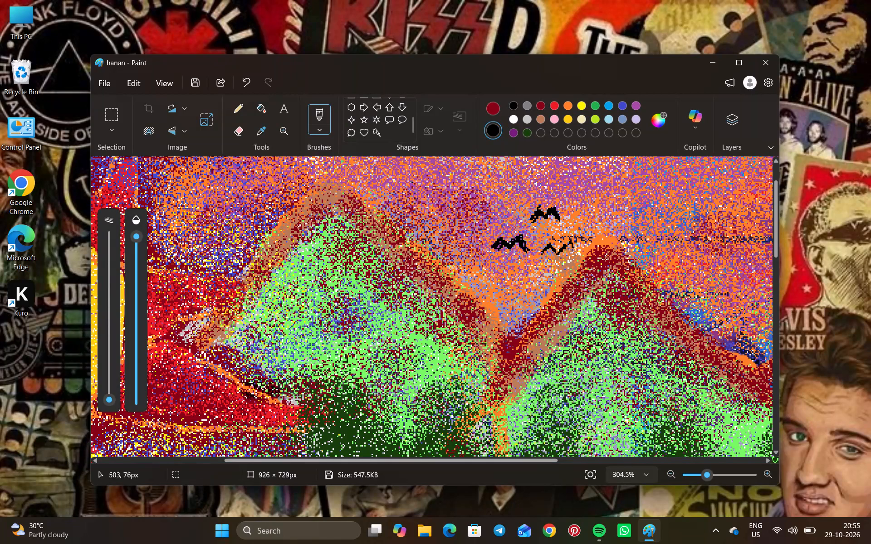
pyautogui.moveTo(575, 250); pyautogui.dragTo(566, 248)
pyautogui.keyDown('ctrl'); pyautogui.scroll(-4, 578, 259); pyautogui.keyUp('ctrl')
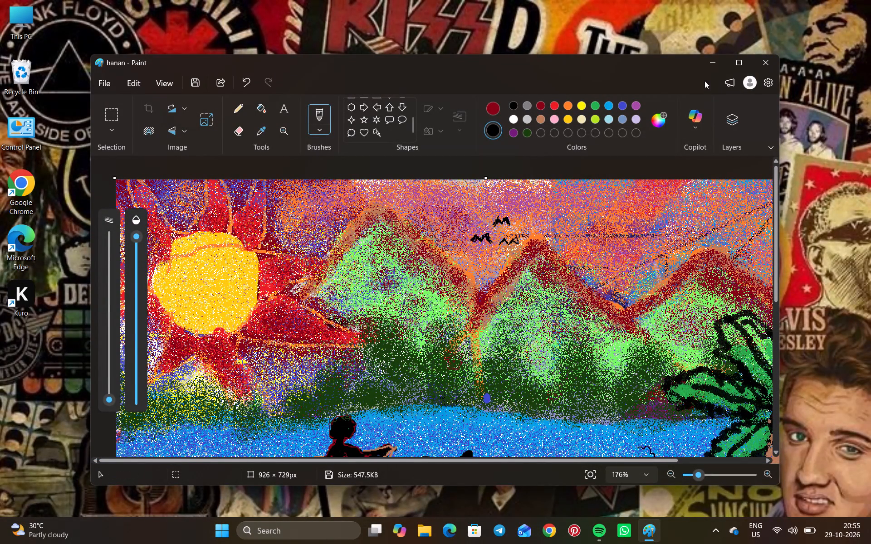
# Draw a fourth small black M-shaped bird in the sky, level with the upper bird and to its right.
pyautogui.click(740, 62)
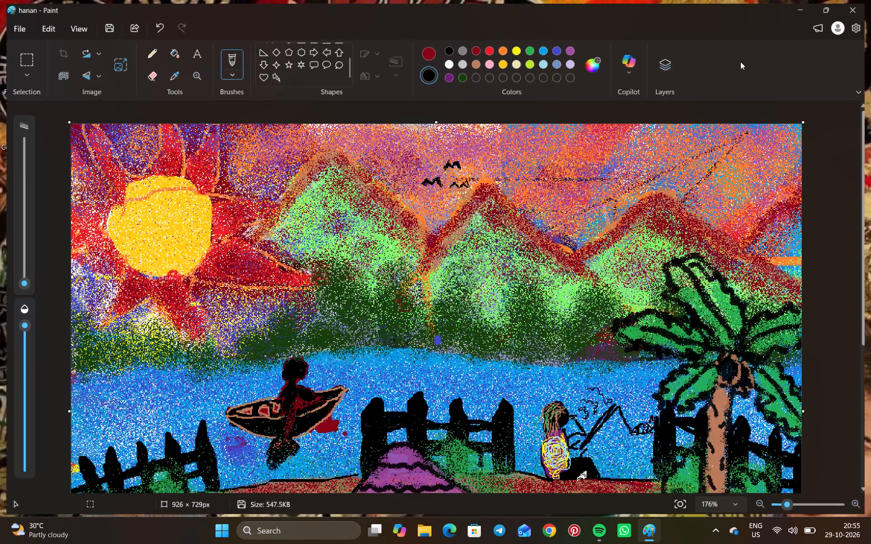
pyautogui.keyDown('ctrl'); pyautogui.scroll(1, 463, 181); pyautogui.keyUp('ctrl')
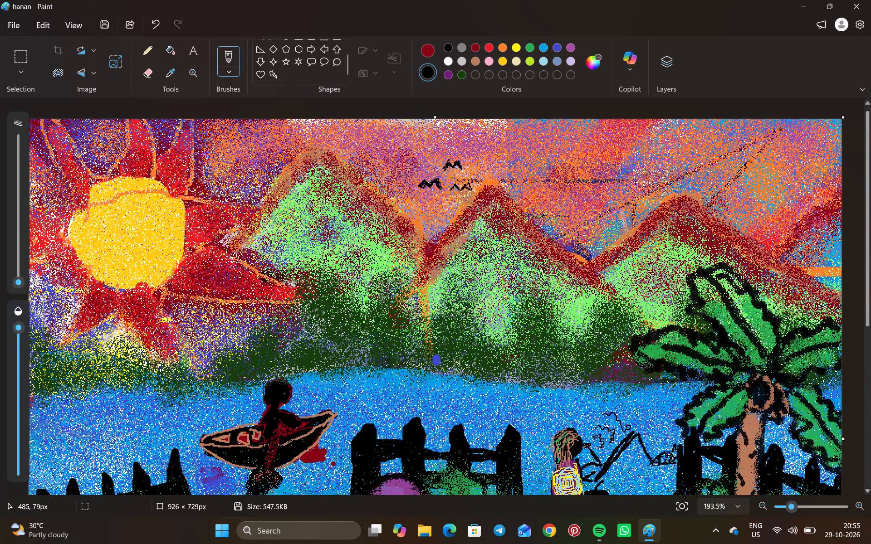
pyautogui.keyDown('ctrl'); pyautogui.scroll(3, 454, 191); pyautogui.keyUp('ctrl')
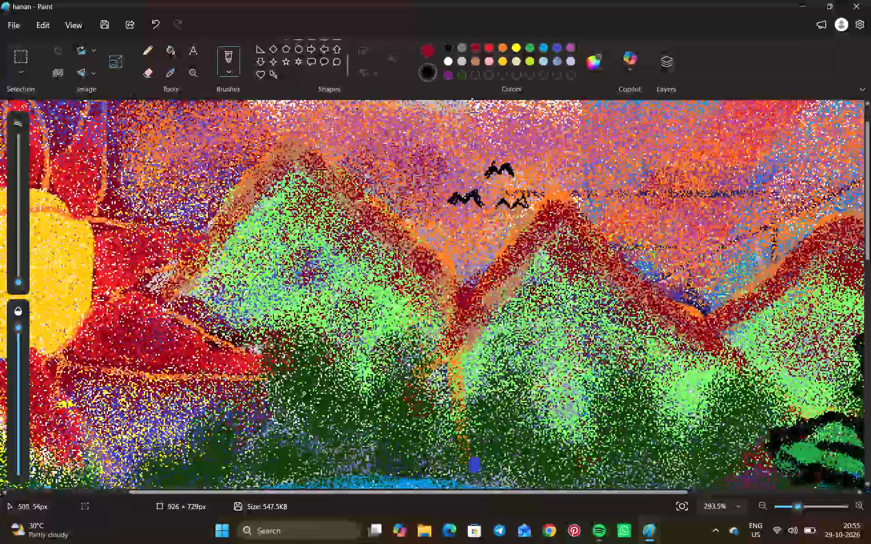
pyautogui.click(524, 180)
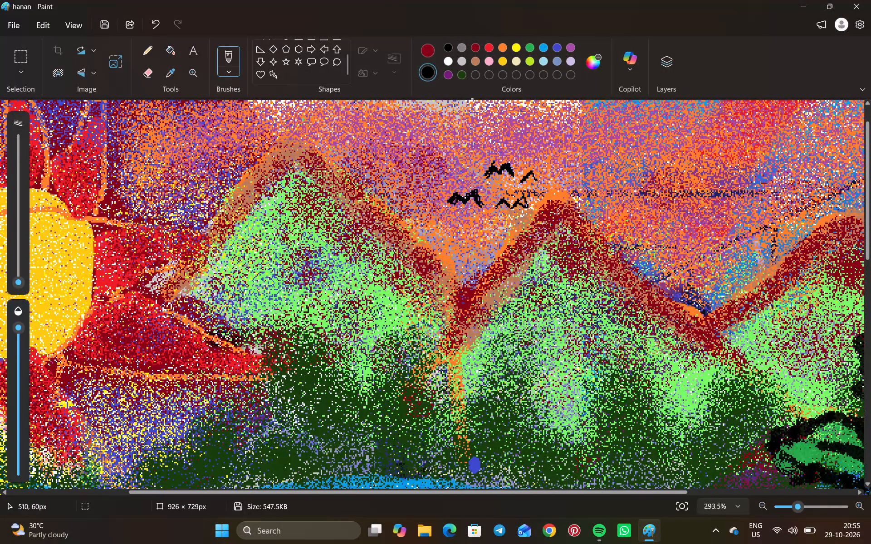
pyautogui.click(534, 176)
pyautogui.moveTo(543, 174); pyautogui.dragTo(553, 178)
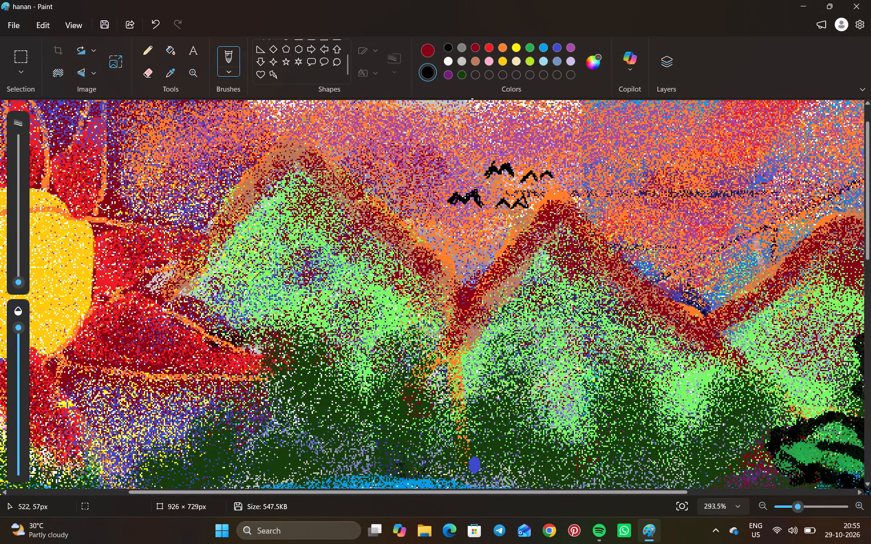
pyautogui.moveTo(553, 178); pyautogui.dragTo(532, 176)
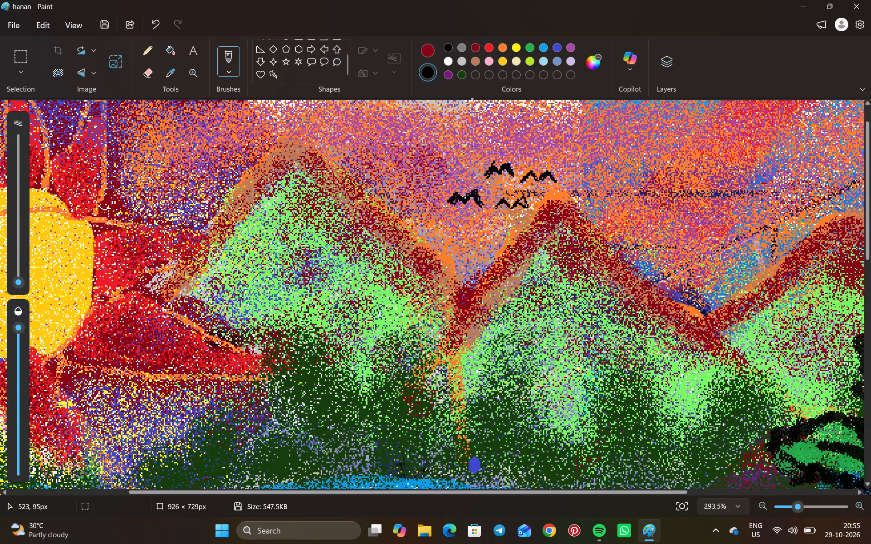
# Draw a fifth small black bird over the tip of the second mountain peak, right of the third bird.
pyautogui.moveTo(553, 209); pyautogui.dragTo(565, 204)
pyautogui.moveTo(565, 204); pyautogui.dragTo(583, 205)
pyautogui.moveTo(583, 205); pyautogui.dragTo(582, 204)
# Examine the whole painting and the seated figure fishing beside the fence.
pyautogui.keyDown('ctrl'); pyautogui.scroll(-5, 577, 171); pyautogui.keyUp('ctrl')
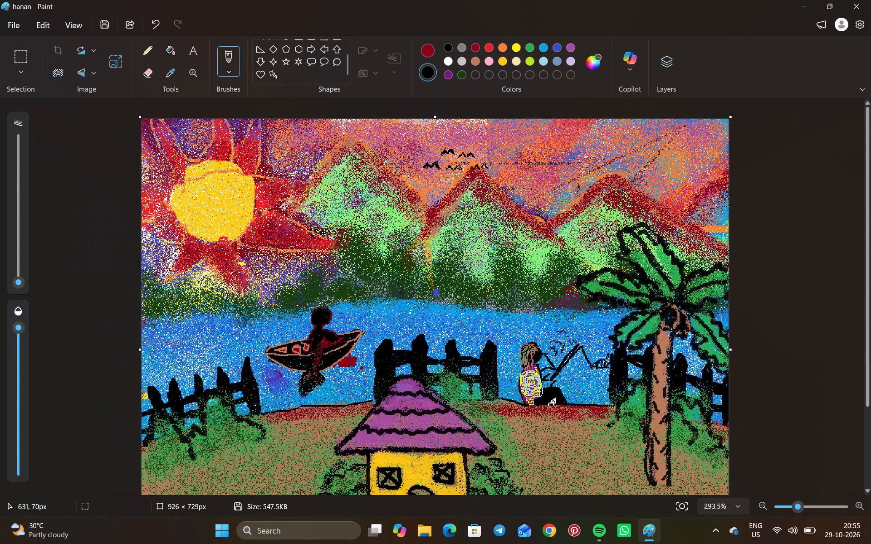
pyautogui.scroll(-1, 582, 171)
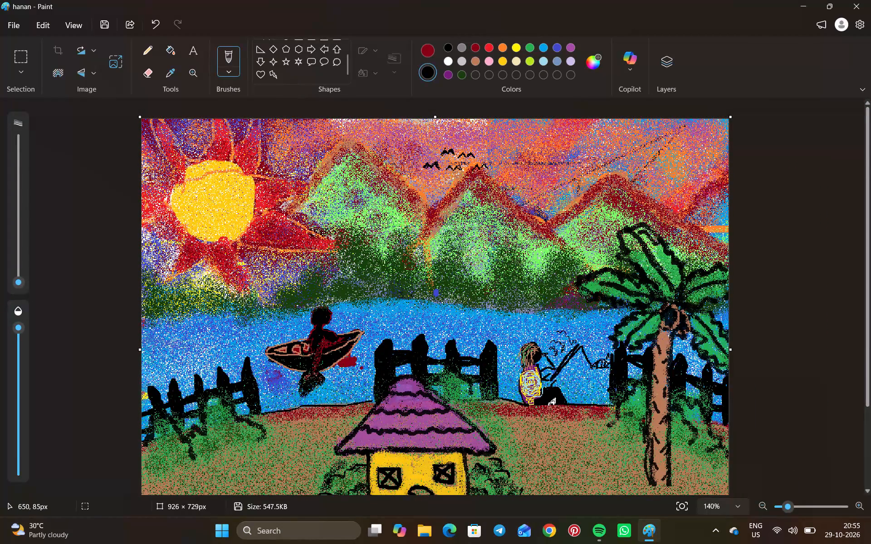
pyautogui.keyDown('ctrl'); pyautogui.scroll(-3, 553, 173); pyautogui.keyUp('ctrl')
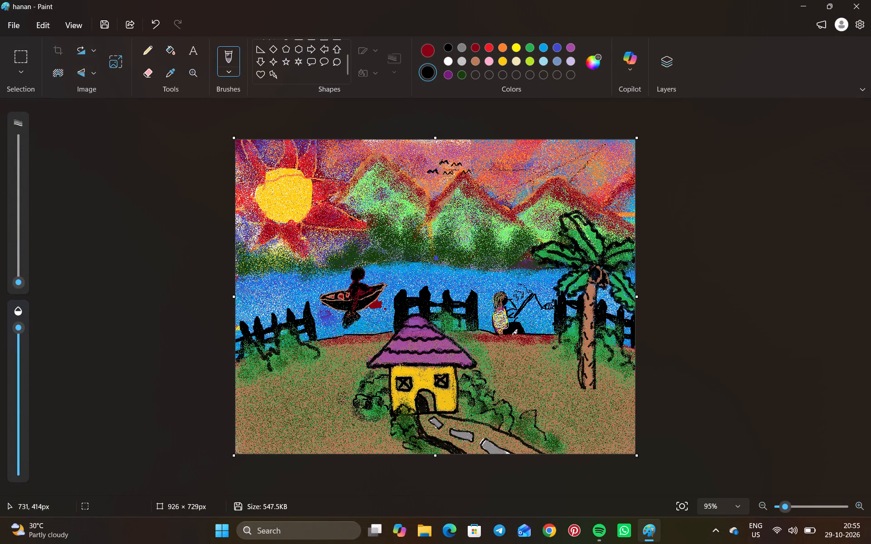
pyautogui.keyDown('ctrl'); pyautogui.scroll(7, 518, 323); pyautogui.keyUp('ctrl')
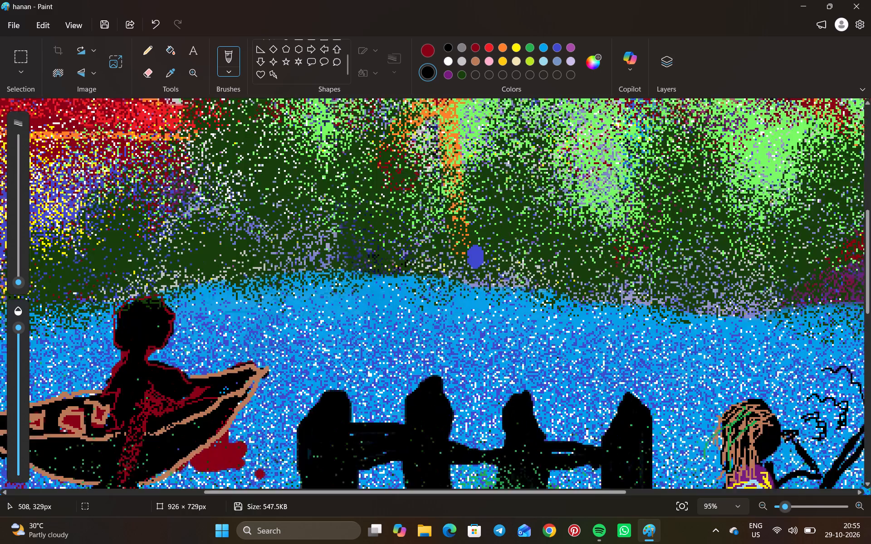
pyautogui.keyDown('ctrl'); pyautogui.scroll(-4, 534, 309); pyautogui.keyUp('ctrl')
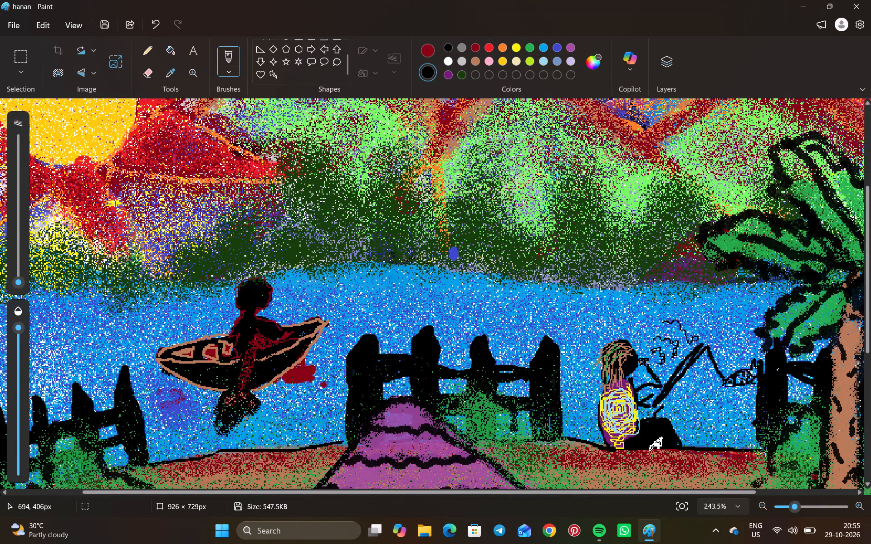
pyautogui.keyDown('ctrl'); pyautogui.scroll(-4, 700, 401); pyautogui.keyUp('ctrl')
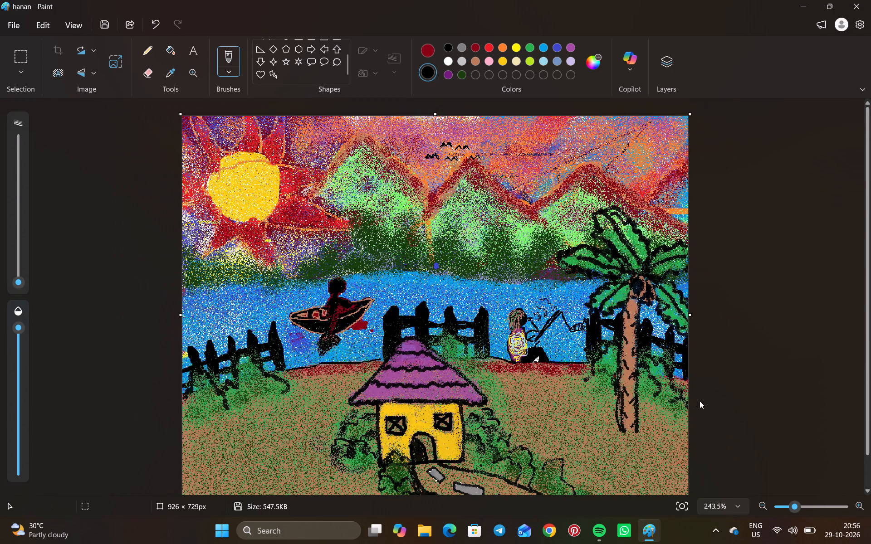
pyautogui.keyDown('ctrl'); pyautogui.scroll(-2, 698, 400); pyautogui.keyUp('ctrl')
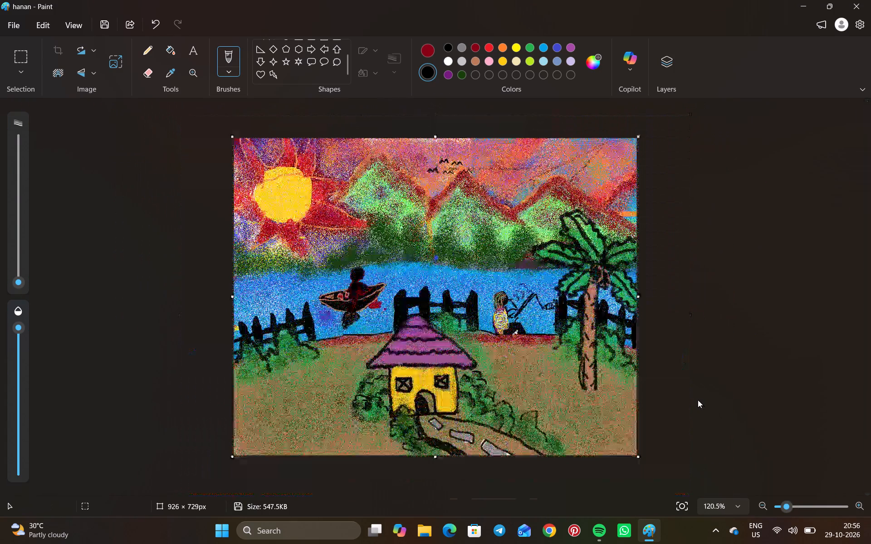
pyautogui.keyDown('ctrl'); pyautogui.scroll(4, 551, 357); pyautogui.keyUp('ctrl')
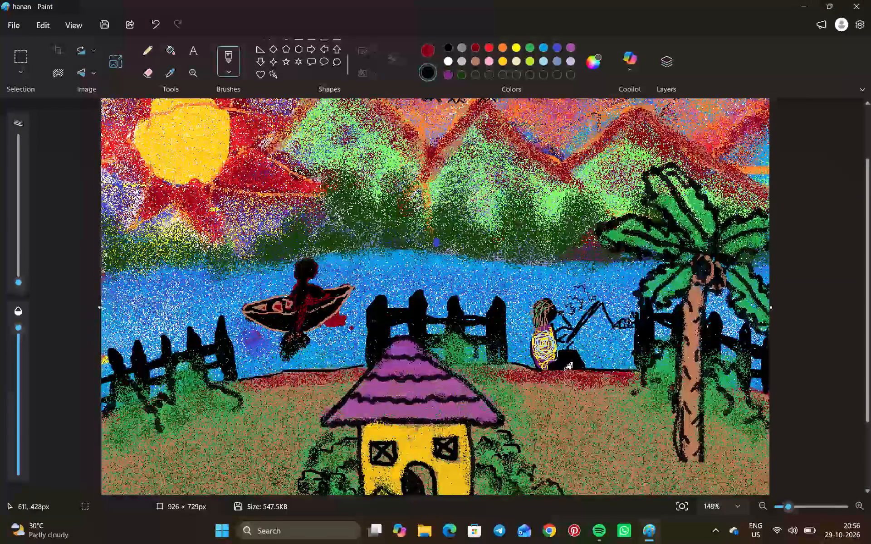
pyautogui.keyDown('ctrl'); pyautogui.scroll(1, 546, 354); pyautogui.keyUp('ctrl')
pyautogui.scroll(3, 628, 360)
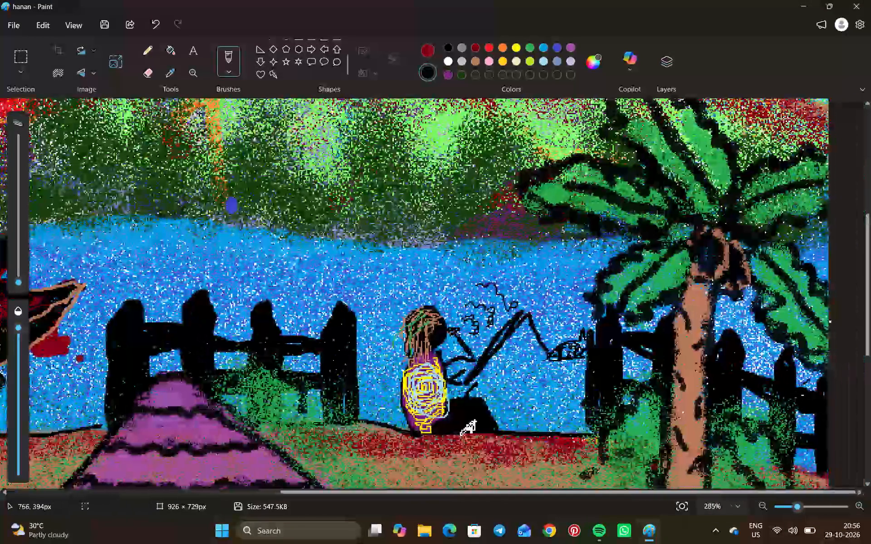
pyautogui.scroll(1, 622, 360)
pyautogui.scroll(-1, 606, 364)
pyautogui.keyDown('ctrl'); pyautogui.scroll(1, 510, 388); pyautogui.keyUp('ctrl')
pyautogui.keyDown('ctrl'); pyautogui.scroll(-1, 506, 389); pyautogui.keyUp('ctrl')
pyautogui.keyDown('ctrl'); pyautogui.scroll(1, 475, 398); pyautogui.keyUp('ctrl')
pyautogui.keyDown('ctrl'); pyautogui.scroll(-1, 475, 398); pyautogui.keyUp('ctrl')
pyautogui.keyDown('ctrl'); pyautogui.scroll(1, 472, 398); pyautogui.keyUp('ctrl')
pyautogui.keyDown('ctrl'); pyautogui.scroll(-1, 472, 398); pyautogui.keyUp('ctrl')
pyautogui.keyDown('ctrl'); pyautogui.scroll(1, 464, 398); pyautogui.keyUp('ctrl')
pyautogui.keyDown('ctrl'); pyautogui.scroll(-1, 462, 398); pyautogui.keyUp('ctrl')
pyautogui.scroll(-1, 456, 396)
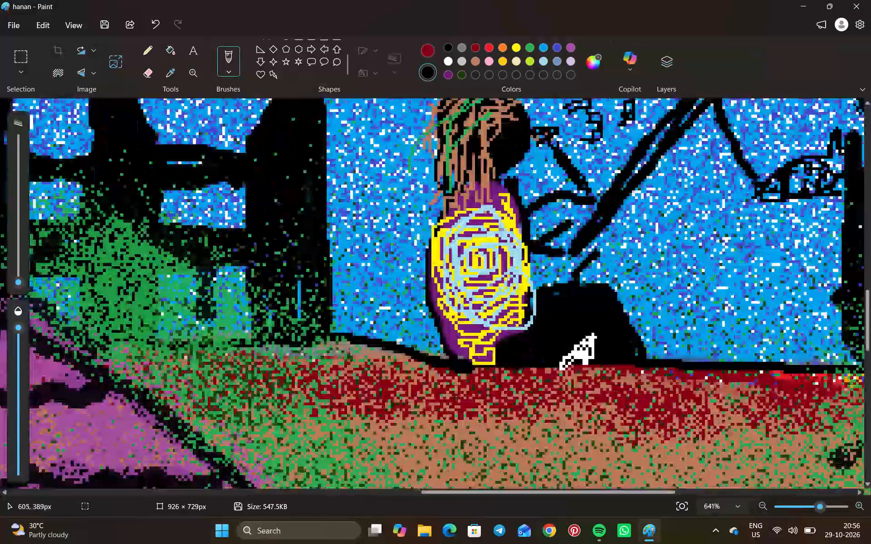
pyautogui.scroll(-1, 456, 396)
# Draw a thick black letter V on the left part of the seated figure's yellow and purple shirt.
pyautogui.keyDown('ctrl'); pyautogui.scroll(5, 457, 392); pyautogui.keyUp('ctrl')
pyautogui.hscroll(-1, 459, 388)
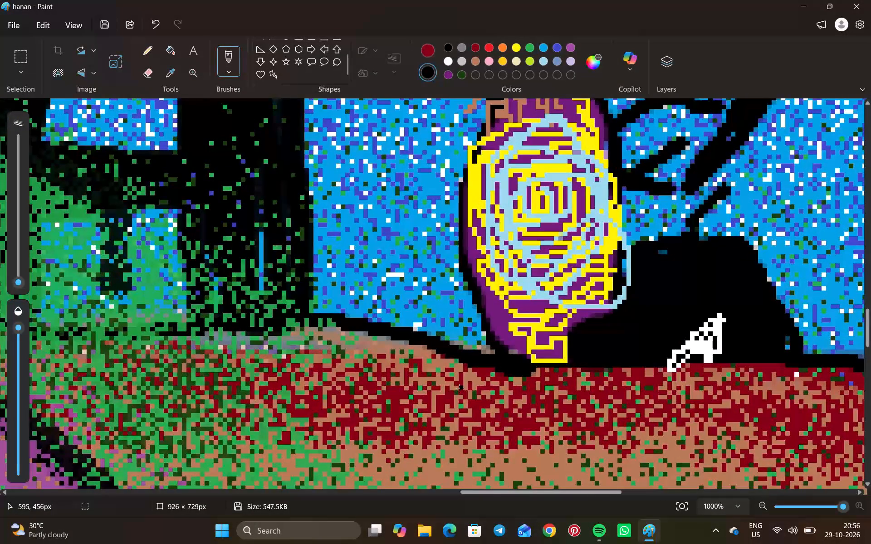
pyautogui.hscroll(-1, 459, 388)
pyautogui.hscroll(1, 460, 387)
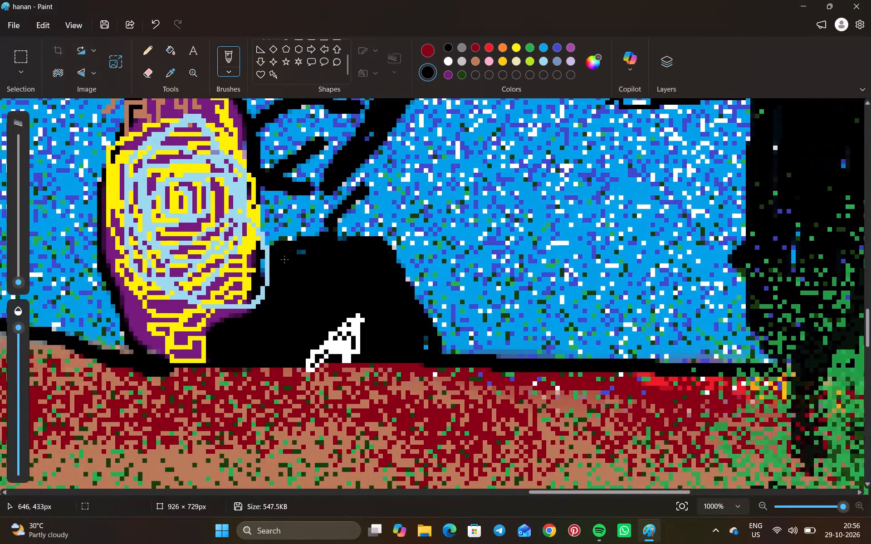
pyautogui.hscroll(1, 284, 259)
pyautogui.moveTo(125, 161); pyautogui.dragTo(144, 178)
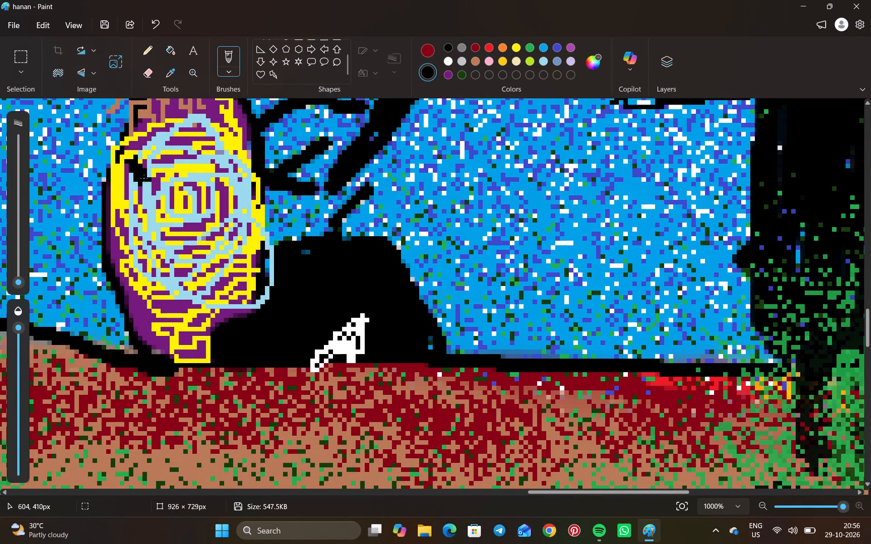
pyautogui.moveTo(144, 178); pyautogui.dragTo(159, 194)
pyautogui.moveTo(159, 194); pyautogui.dragTo(161, 191)
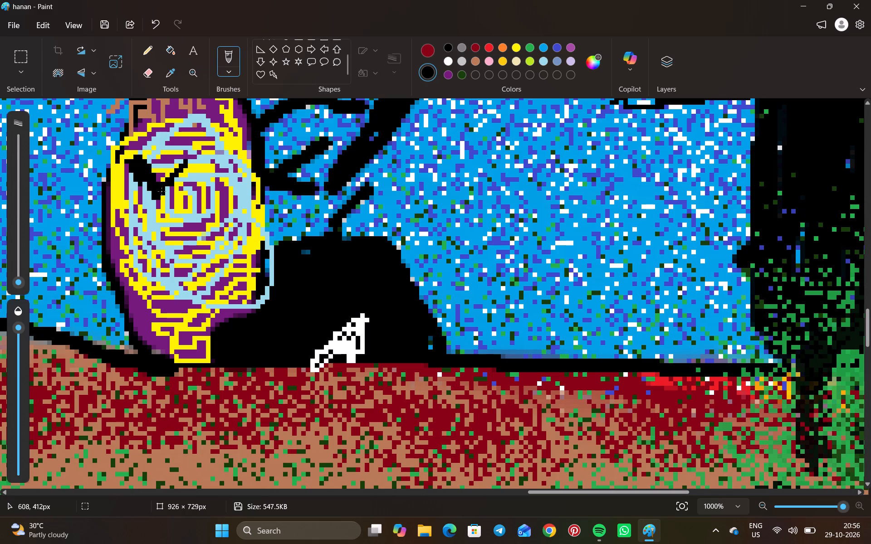
pyautogui.moveTo(161, 191); pyautogui.dragTo(190, 158)
# Draw a black letter K beside the V on the seated figure's shirt.
pyautogui.moveTo(203, 153); pyautogui.dragTo(203, 154)
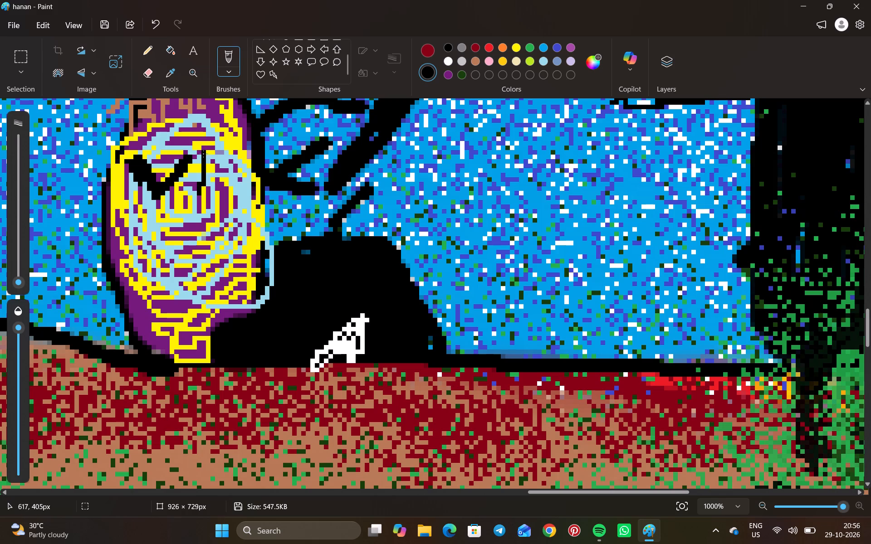
pyautogui.moveTo(203, 154); pyautogui.dragTo(207, 156)
pyautogui.moveTo(207, 156); pyautogui.dragTo(225, 164)
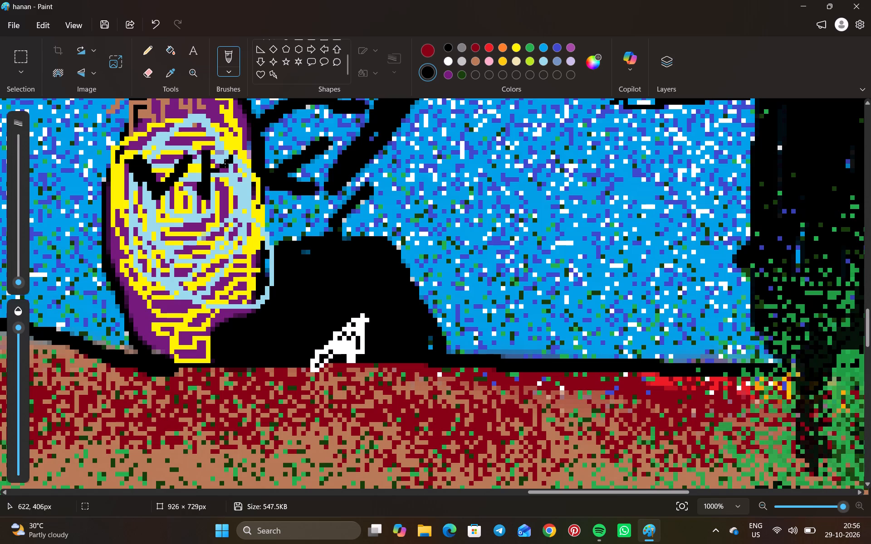
pyautogui.moveTo(225, 164); pyautogui.dragTo(230, 194)
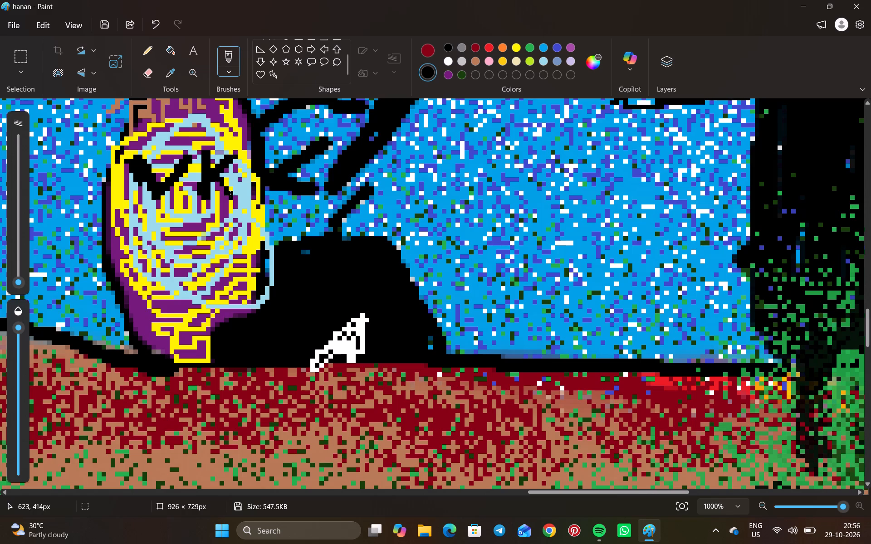
pyautogui.moveTo(230, 194); pyautogui.dragTo(218, 180)
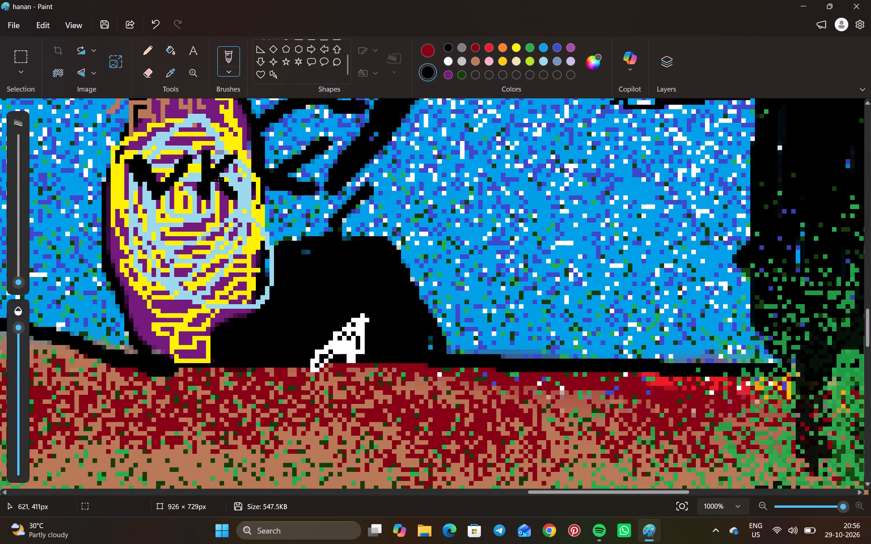
pyautogui.moveTo(218, 180); pyautogui.dragTo(239, 152)
pyautogui.moveTo(239, 152); pyautogui.dragTo(209, 178)
# Examine the seated figure's lettered shirt within the wider scene and up close.
pyautogui.keyDown('ctrl'); pyautogui.scroll(-8, 261, 232); pyautogui.keyUp('ctrl')
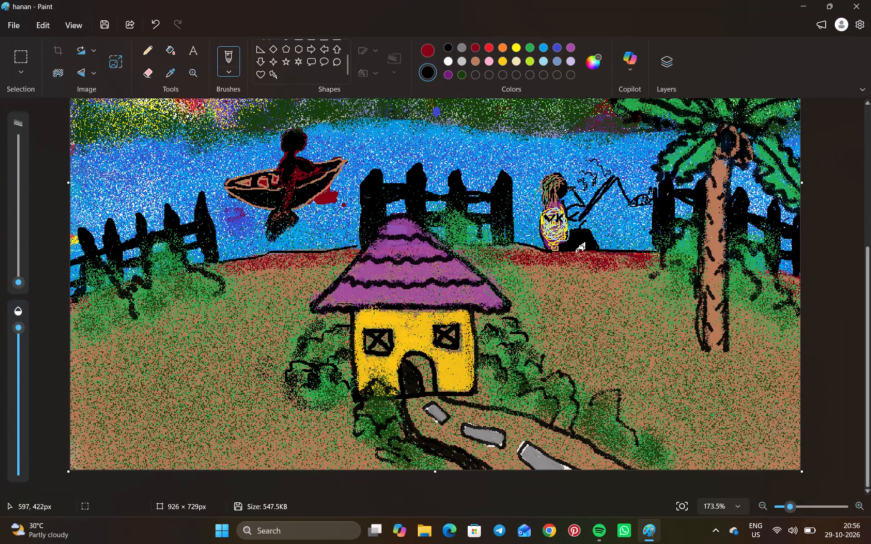
pyautogui.hscroll(-1, 548, 234)
pyautogui.hscroll(1, 550, 234)
pyautogui.hscroll(-1, 550, 234)
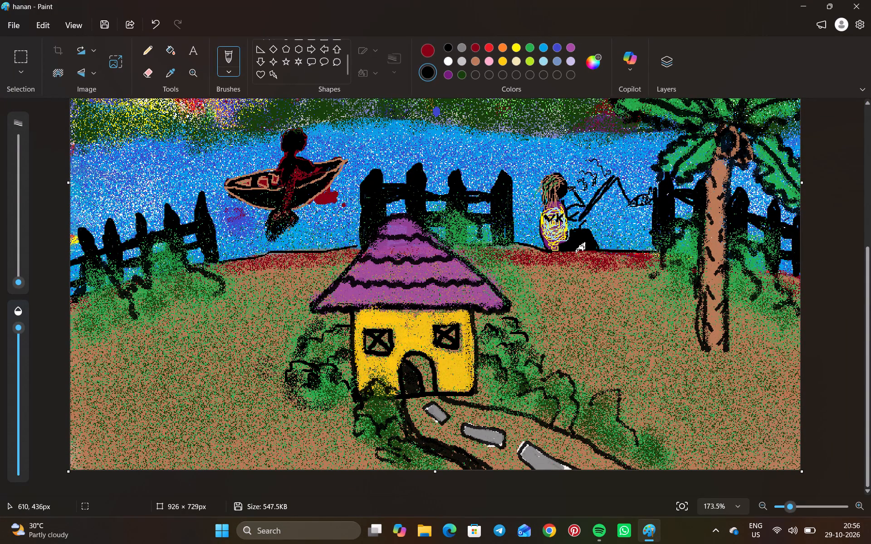
pyautogui.keyDown('ctrl'); pyautogui.scroll(5, 560, 235); pyautogui.keyUp('ctrl')
pyautogui.hscroll(-2, 560, 236)
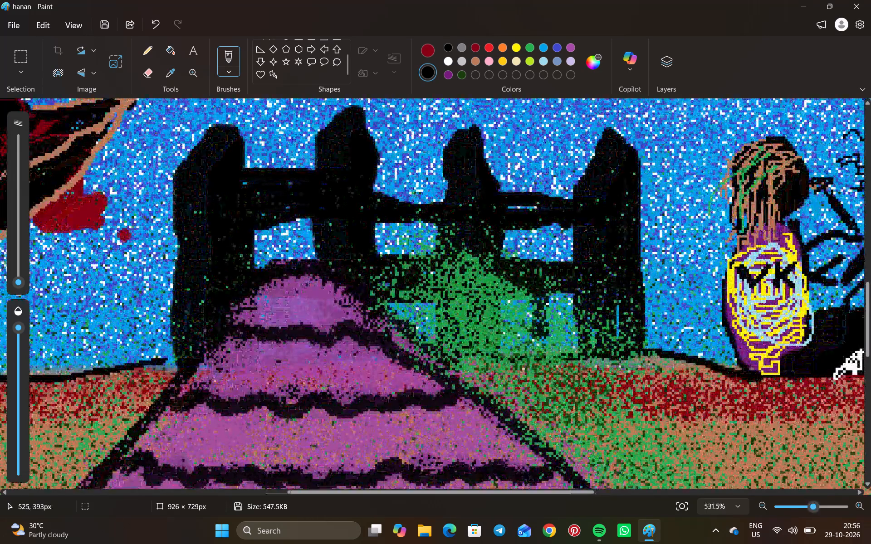
pyautogui.hscroll(-1, 560, 236)
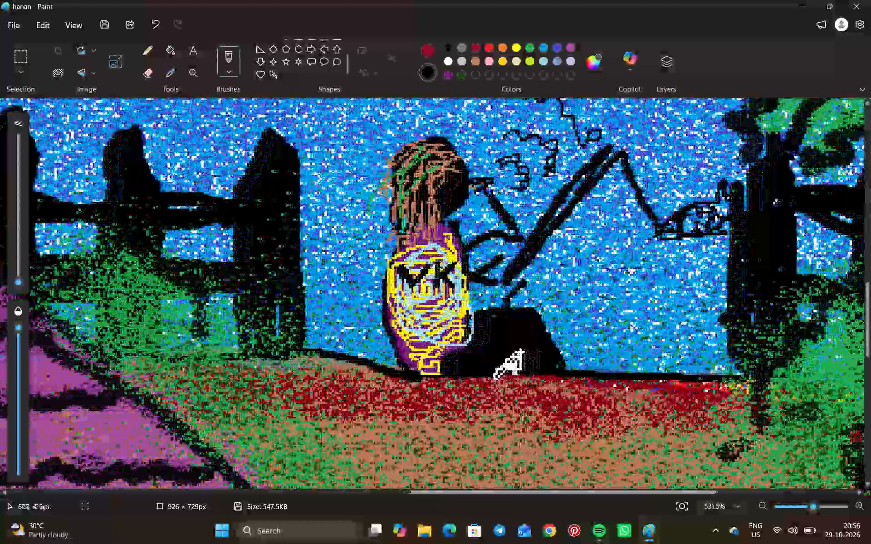
# Darken the outline of the seated figure's back and shoulder in black along the edge of the yellow and purple shirt.
pyautogui.moveTo(389, 281); pyautogui.dragTo(397, 258)
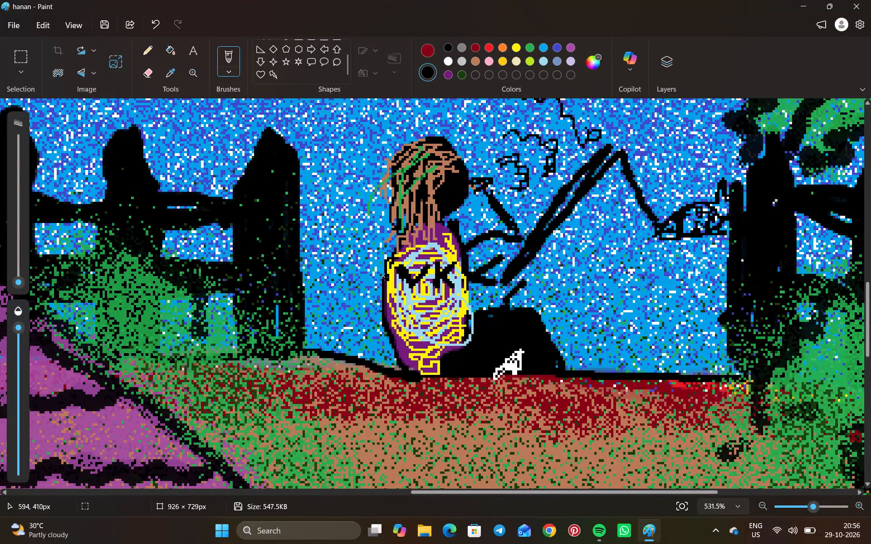
pyautogui.moveTo(385, 276); pyautogui.dragTo(395, 255)
pyautogui.keyDown('ctrl'); pyautogui.scroll(2, 398, 311); pyautogui.keyUp('ctrl')
pyautogui.hscroll(-1, 427, 332)
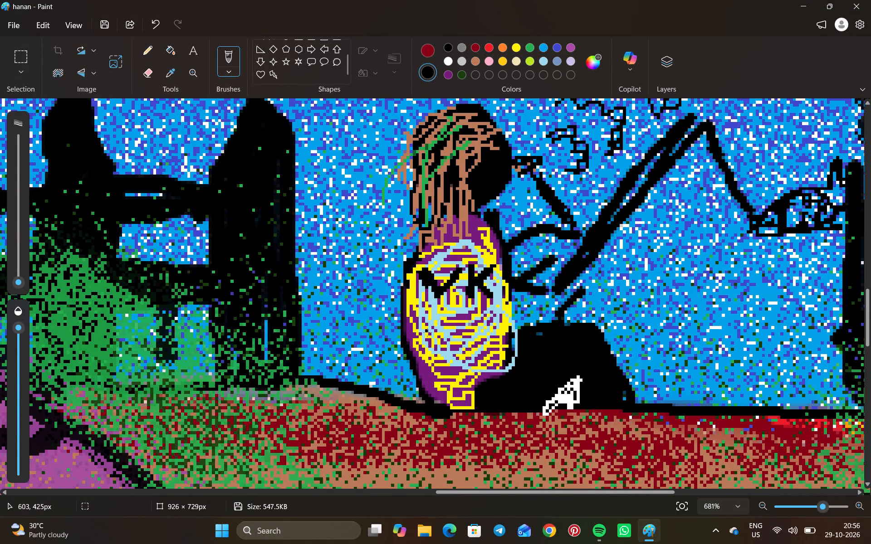
pyautogui.hscroll(-2, 427, 332)
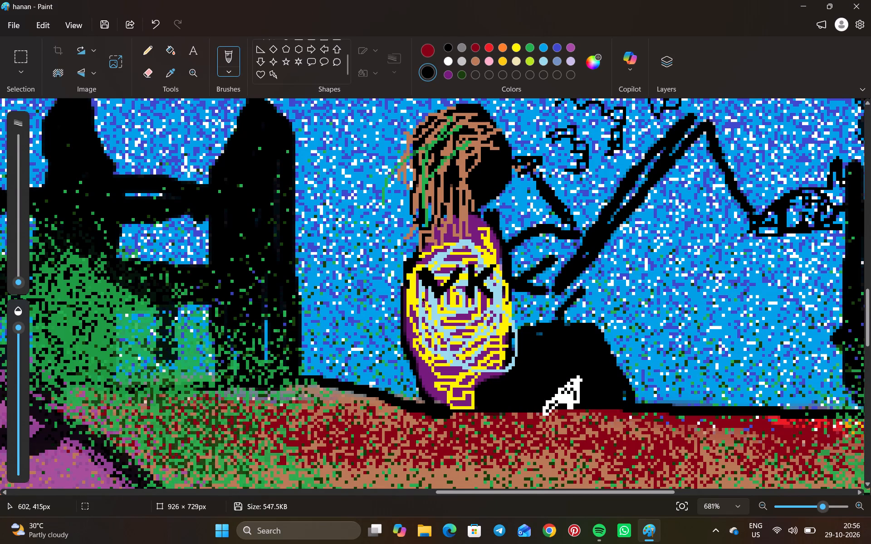
pyautogui.moveTo(408, 291); pyautogui.dragTo(416, 265)
pyautogui.moveTo(416, 265); pyautogui.dragTo(439, 213)
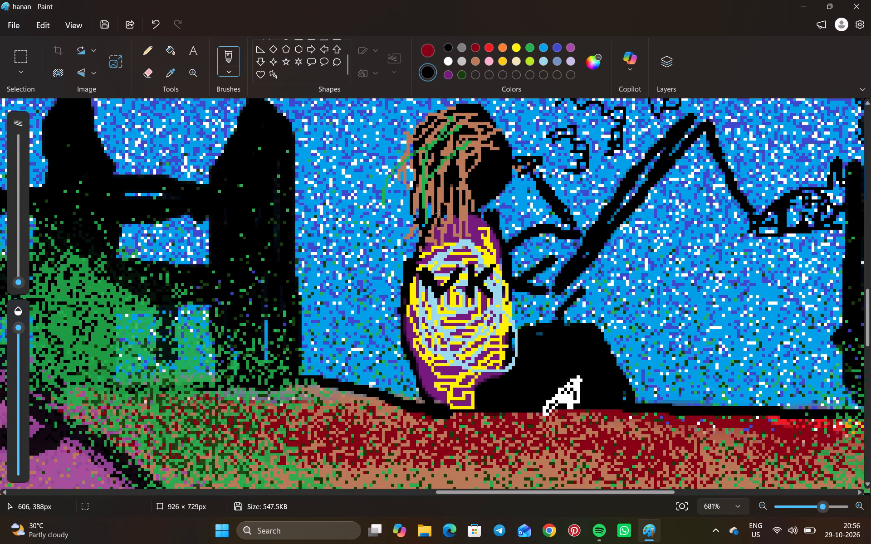
pyautogui.moveTo(439, 213); pyautogui.dragTo(445, 210)
# Draw a sitting cat's curved back and curling tail in thin black lines on the shore between the seated figure and the palm.
pyautogui.keyDown('ctrl'); pyautogui.scroll(5, 452, 323); pyautogui.keyUp('ctrl')
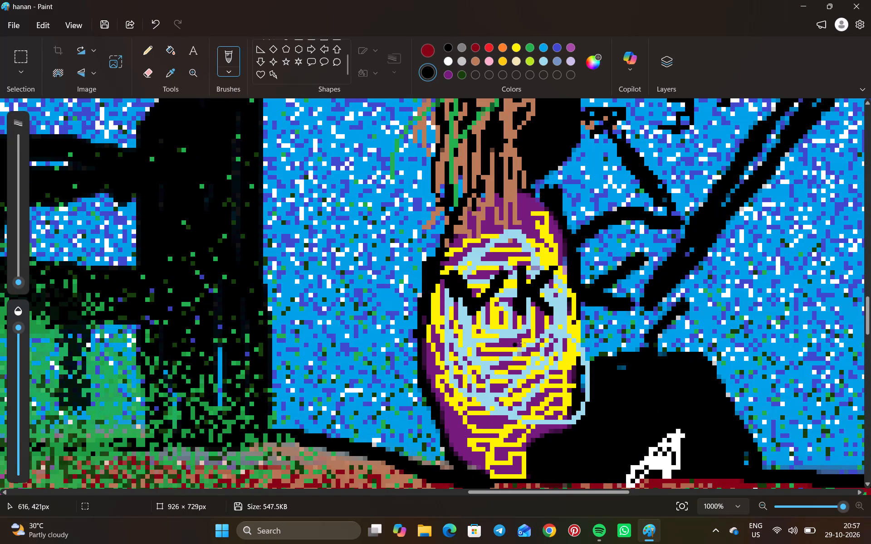
pyautogui.keyDown('ctrl'); pyautogui.scroll(-9, 499, 345); pyautogui.keyUp('ctrl')
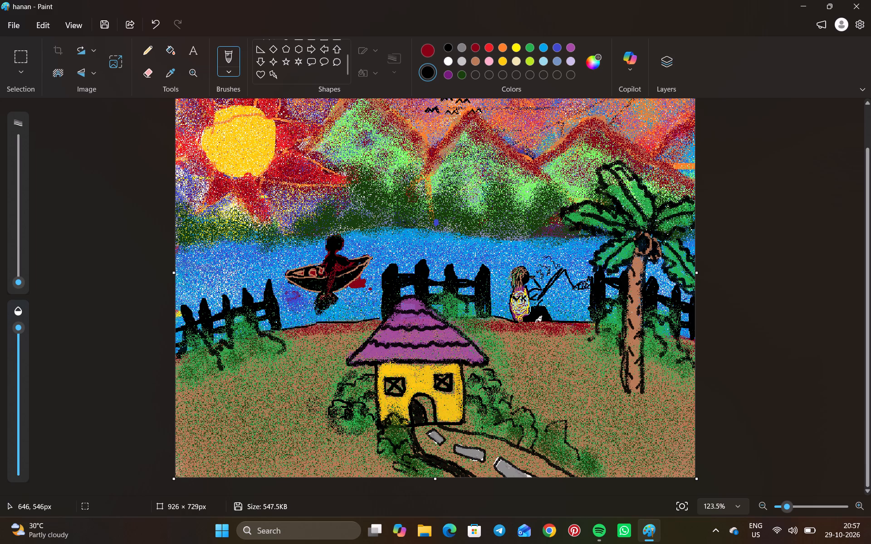
pyautogui.keyDown('ctrl'); pyautogui.scroll(1, 387, 393); pyautogui.keyUp('ctrl')
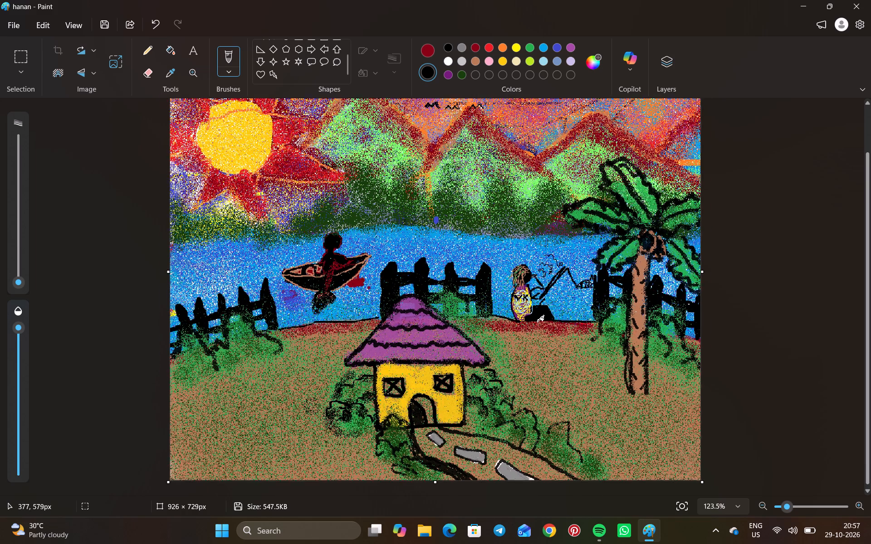
pyautogui.keyDown('ctrl'); pyautogui.scroll(3, 388, 393); pyautogui.keyUp('ctrl')
pyautogui.hscroll(-3, 388, 393)
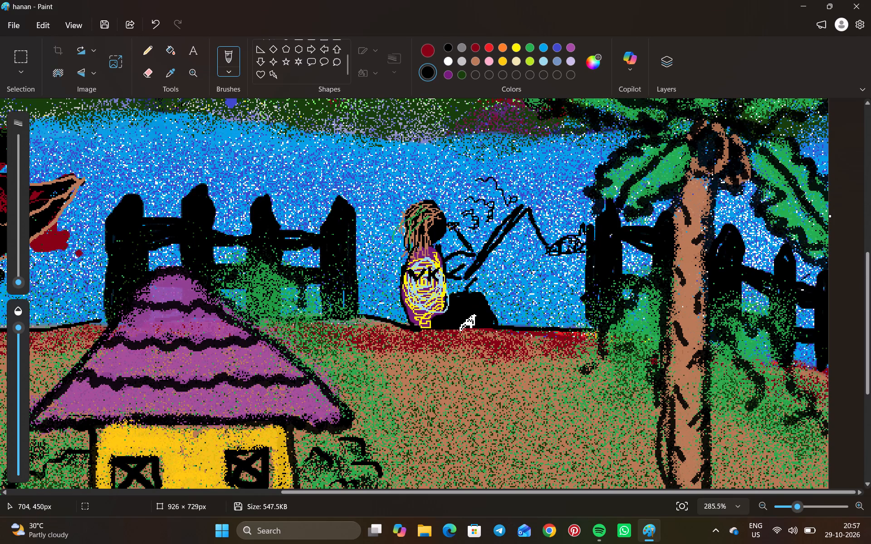
pyautogui.moveTo(565, 333); pyautogui.dragTo(557, 313)
pyautogui.moveTo(557, 313); pyautogui.dragTo(566, 335)
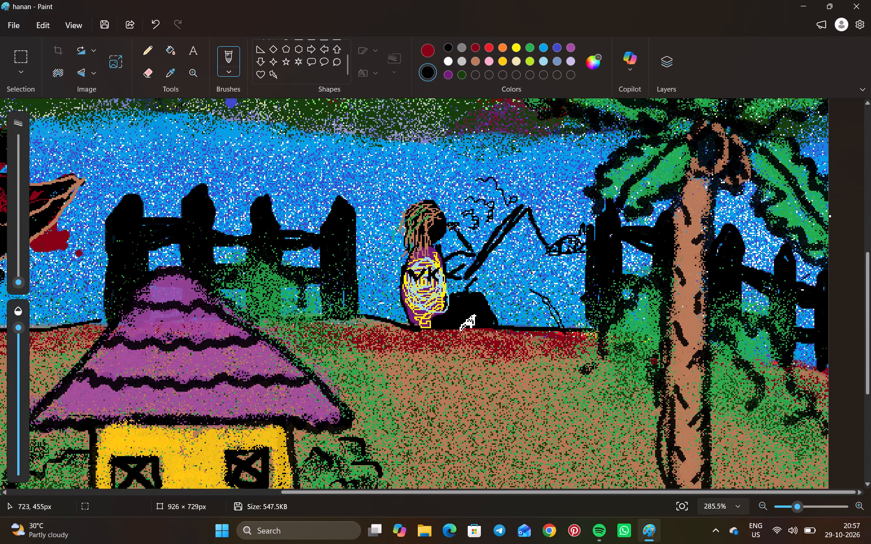
pyautogui.moveTo(566, 335); pyautogui.dragTo(571, 343)
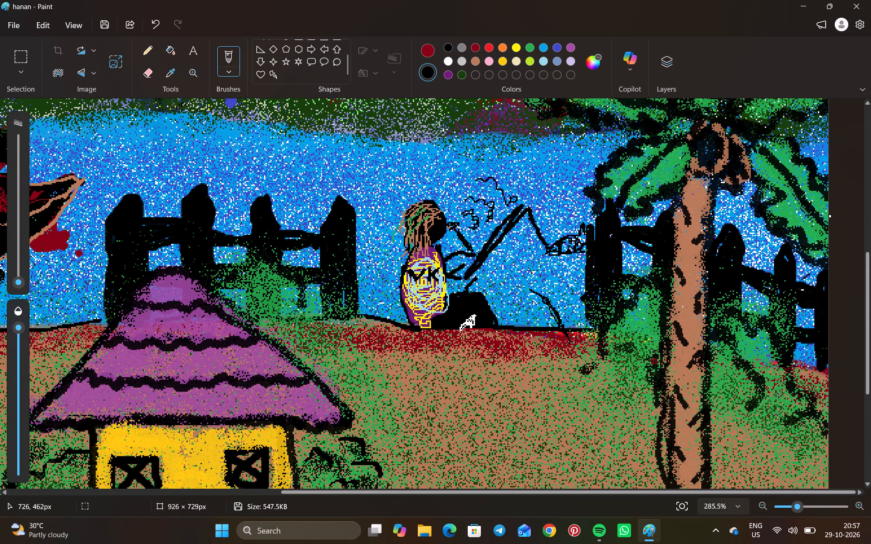
pyautogui.moveTo(571, 343); pyautogui.dragTo(549, 365)
# Draw the underside of the cat's body in black, curving from the tail base up to the belly.
pyautogui.moveTo(567, 342); pyautogui.dragTo(560, 339)
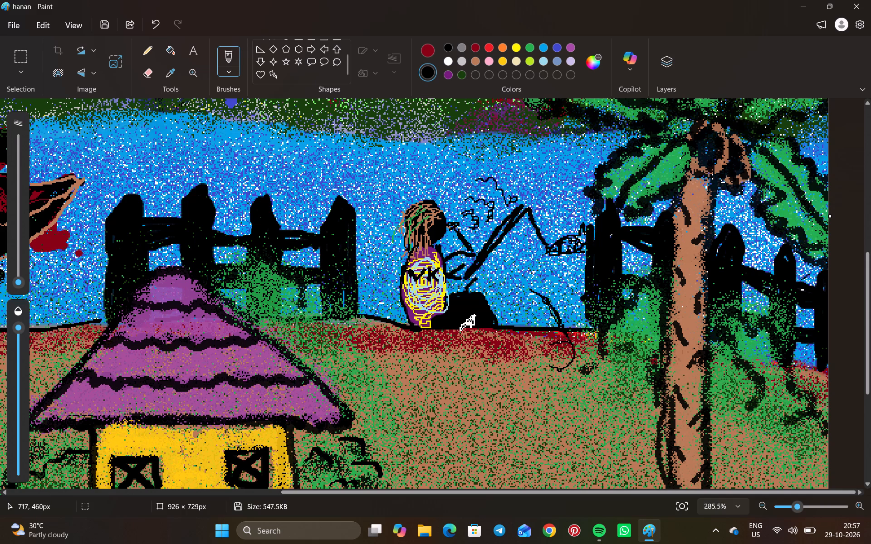
pyautogui.moveTo(560, 339); pyautogui.dragTo(548, 344)
pyautogui.moveTo(549, 344); pyautogui.dragTo(537, 340)
pyautogui.moveTo(537, 340); pyautogui.dragTo(537, 330)
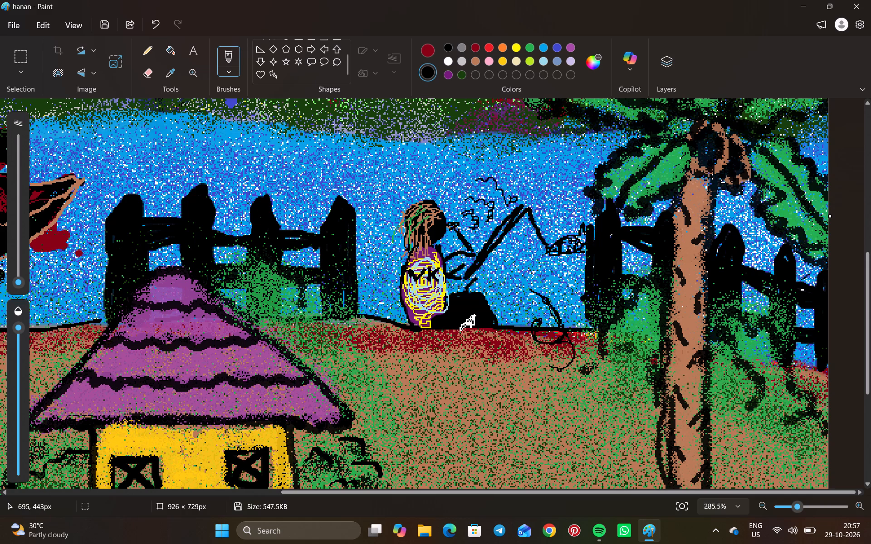
# Draw the cat's legs and paws with short black strokes reaching down onto the red and brown bank.
pyautogui.moveTo(529, 318); pyautogui.dragTo(524, 346)
pyautogui.moveTo(525, 313); pyautogui.dragTo(519, 340)
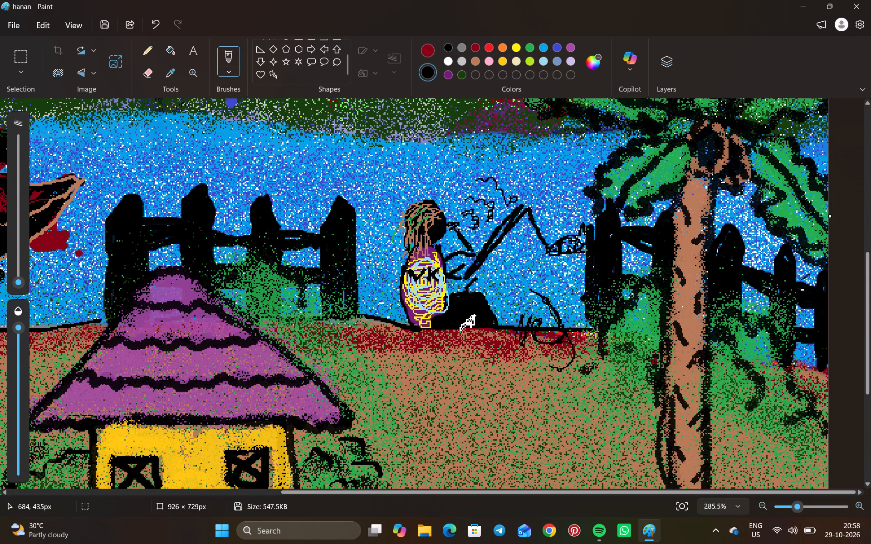
pyautogui.click(515, 307)
pyautogui.moveTo(510, 310); pyautogui.dragTo(510, 327)
pyautogui.moveTo(510, 327); pyautogui.dragTo(516, 330)
pyautogui.moveTo(523, 313); pyautogui.dragTo(517, 344)
pyautogui.moveTo(517, 344); pyautogui.dragTo(511, 349)
pyautogui.moveTo(520, 343); pyautogui.dragTo(523, 350)
pyautogui.moveTo(523, 350); pyautogui.dragTo(526, 349)
pyautogui.moveTo(528, 334); pyautogui.dragTo(530, 342)
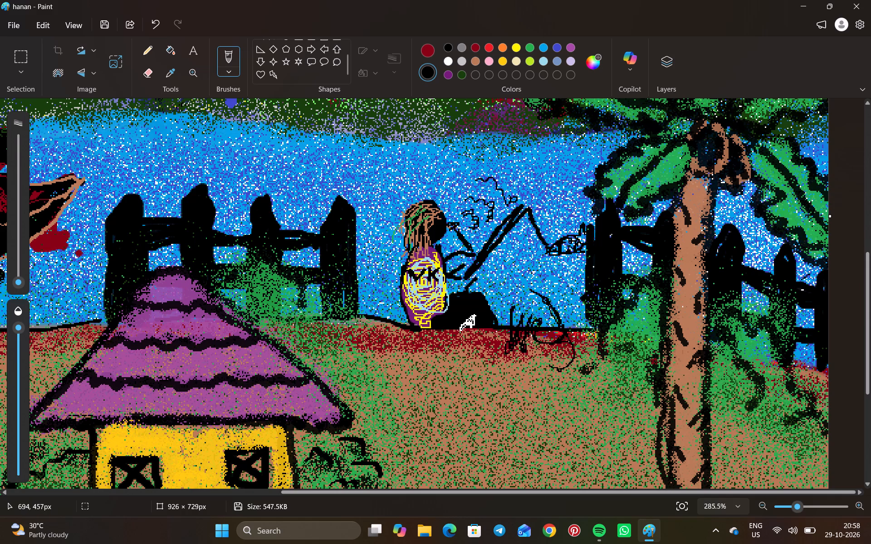
pyautogui.moveTo(530, 342); pyautogui.dragTo(539, 347)
pyautogui.moveTo(527, 336); pyautogui.dragTo(539, 345)
# Extend the top of the cat's back and draw its chest, chin and face outline in black.
pyautogui.moveTo(531, 289); pyautogui.dragTo(536, 294)
pyautogui.keyDown('ctrl'); pyautogui.scroll(2, 583, 312); pyautogui.keyUp('ctrl')
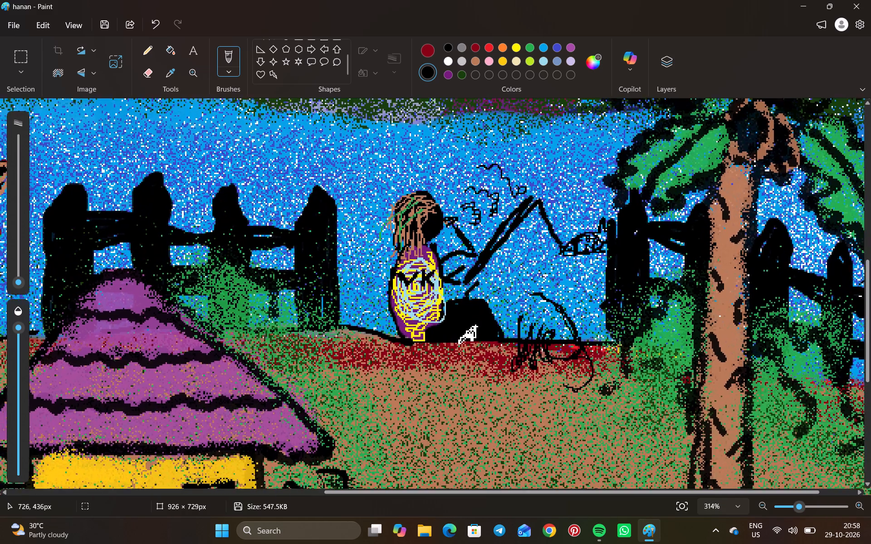
pyautogui.keyDown('ctrl'); pyautogui.scroll(3, 583, 317); pyautogui.keyUp('ctrl')
pyautogui.scroll(-1, 580, 322)
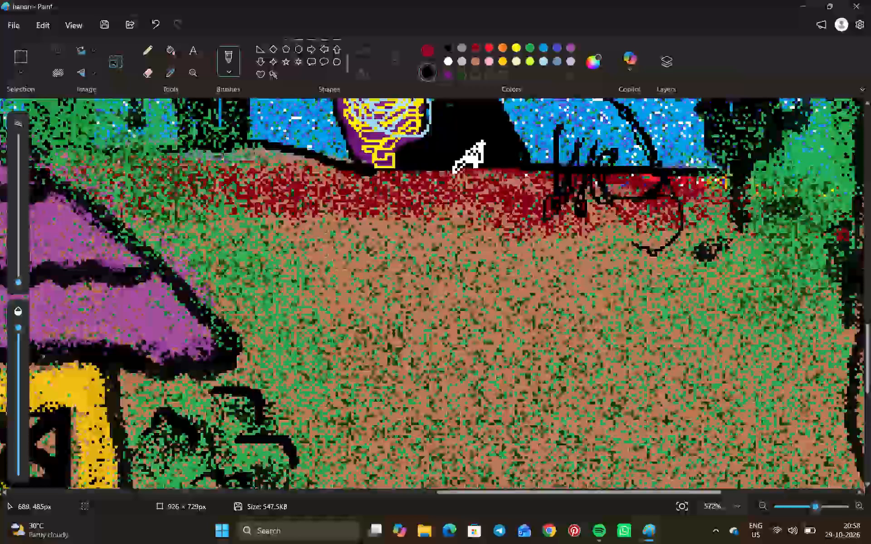
pyautogui.scroll(1, 579, 322)
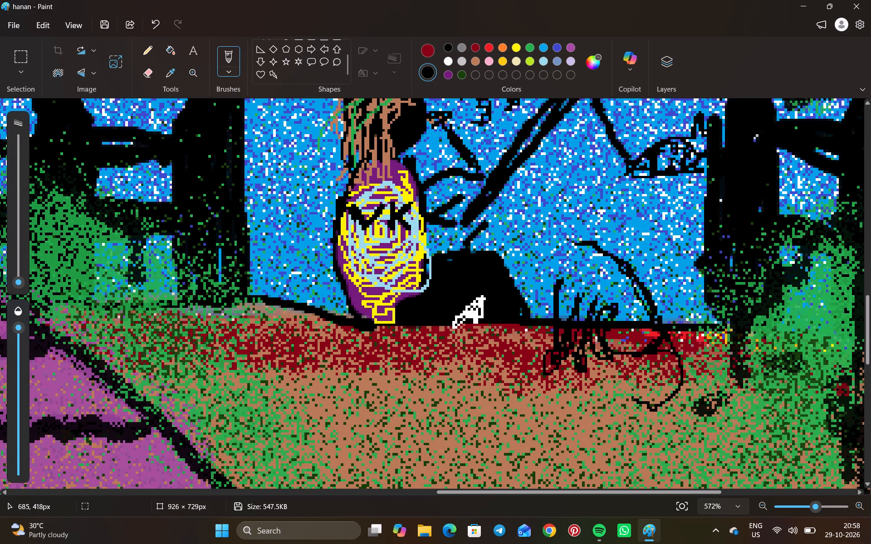
pyautogui.moveTo(549, 268); pyautogui.dragTo(551, 270)
pyautogui.moveTo(551, 270); pyautogui.dragTo(540, 265)
pyautogui.moveTo(542, 270); pyautogui.dragTo(533, 262)
pyautogui.moveTo(533, 262); pyautogui.dragTo(533, 259)
pyautogui.moveTo(534, 266); pyautogui.dragTo(530, 221)
# Draw the cat's two pointed ears and join the back of its head to the curved back line.
pyautogui.moveTo(534, 223); pyautogui.dragTo(557, 227)
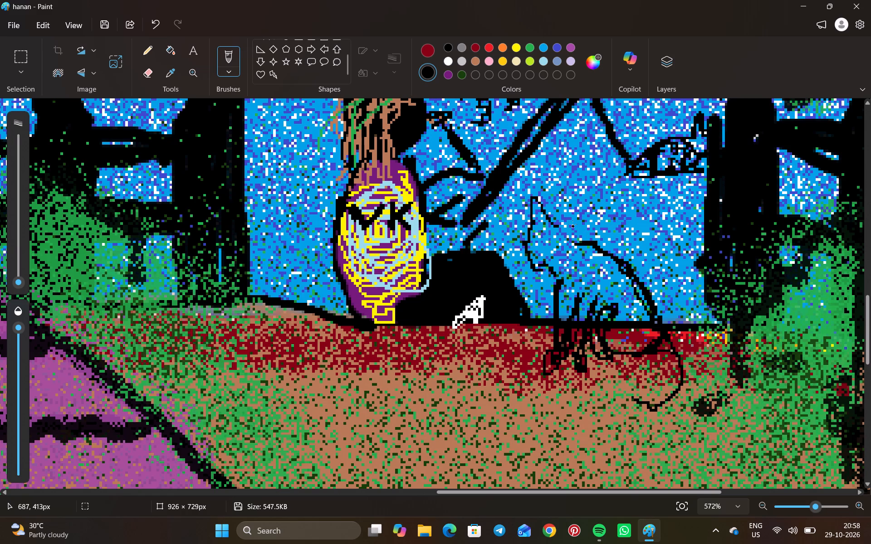
pyautogui.moveTo(572, 223); pyautogui.dragTo(559, 216)
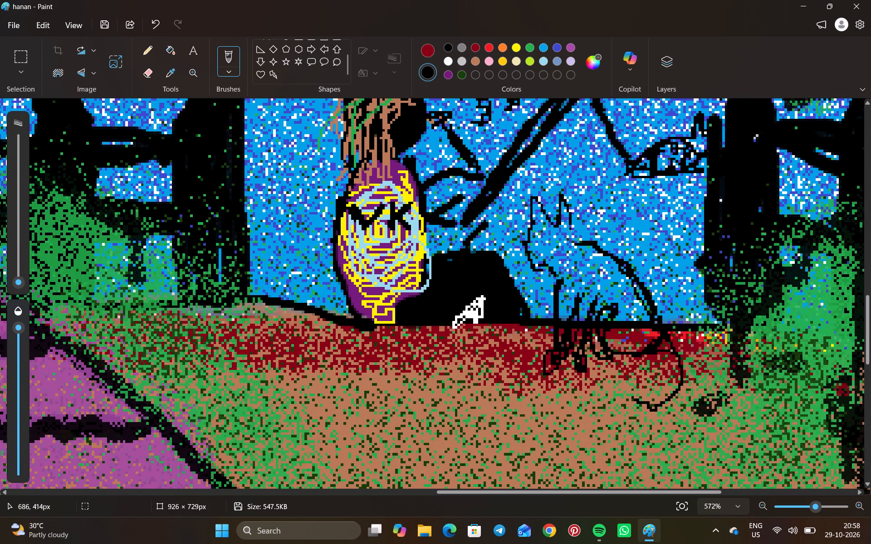
pyautogui.click(576, 235)
pyautogui.moveTo(571, 231); pyautogui.dragTo(578, 239)
pyautogui.moveTo(576, 237); pyautogui.dragTo(588, 253)
# Draw the cat's muzzle and jaw line in black and add a small black eye on its face.
pyautogui.moveTo(530, 253); pyautogui.dragTo(538, 264)
pyautogui.moveTo(538, 264); pyautogui.dragTo(543, 264)
pyautogui.moveTo(536, 264); pyautogui.dragTo(553, 266)
pyautogui.moveTo(538, 235); pyautogui.dragTo(542, 237)
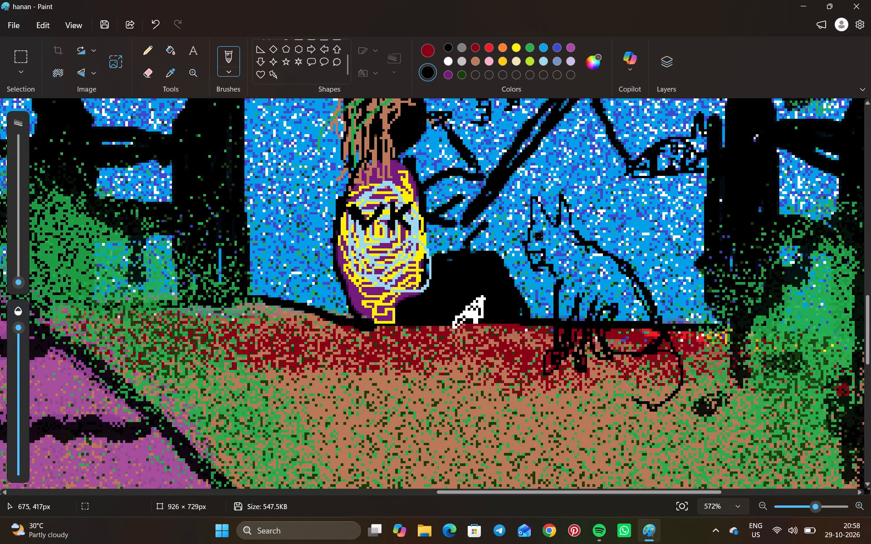
pyautogui.moveTo(542, 237); pyautogui.dragTo(543, 237)
# Paint the cat's cheek and muzzle with short light-brown strokes behind the eye.
pyautogui.click(477, 59)
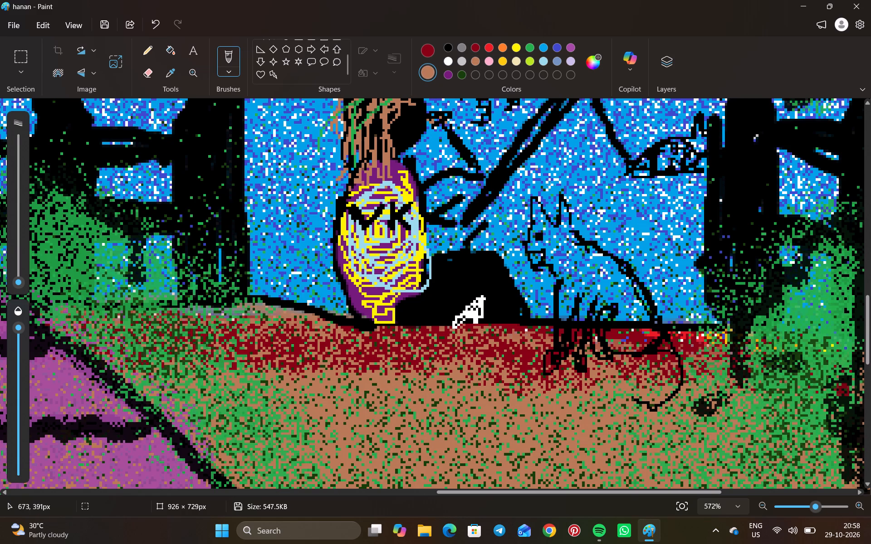
pyautogui.hscroll(-1, 574, 222)
pyautogui.hscroll(1, 574, 223)
pyautogui.hscroll(-1, 574, 224)
pyautogui.hscroll(1, 576, 230)
pyautogui.hscroll(-1, 576, 232)
pyautogui.keyDown('ctrl'); pyautogui.scroll(2, 564, 240); pyautogui.keyUp('ctrl')
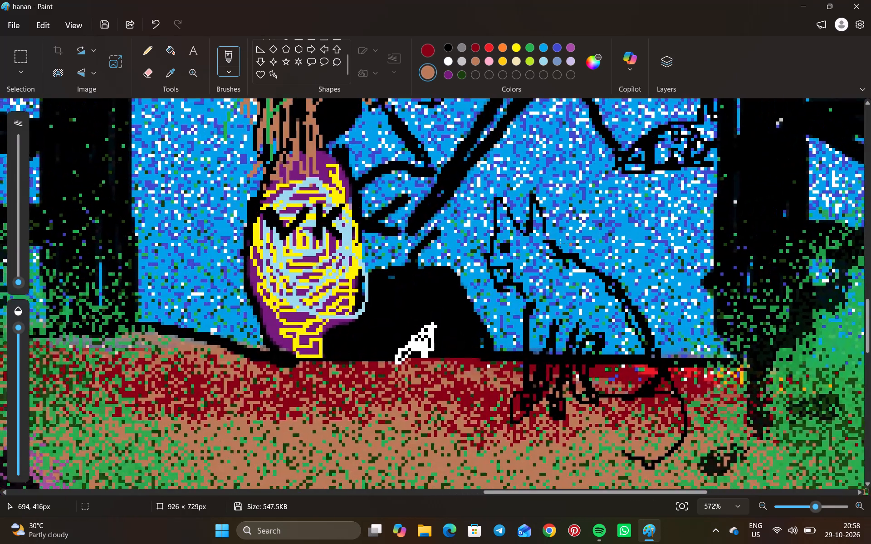
pyautogui.keyDown('ctrl'); pyautogui.scroll(1, 560, 246); pyautogui.keyUp('ctrl')
pyautogui.scroll(-1, 553, 242)
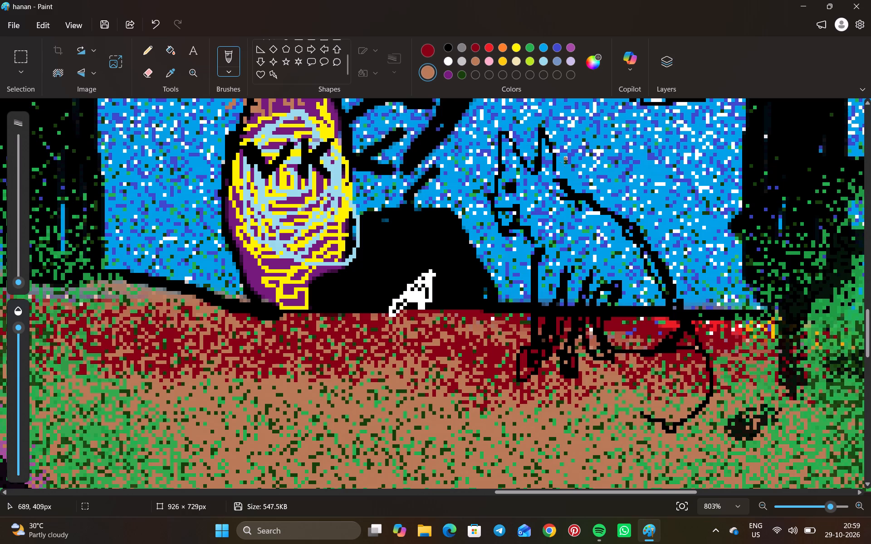
pyautogui.moveTo(530, 182); pyautogui.dragTo(528, 193)
pyautogui.moveTo(523, 175); pyautogui.dragTo(539, 194)
pyautogui.moveTo(525, 188); pyautogui.dragTo(532, 207)
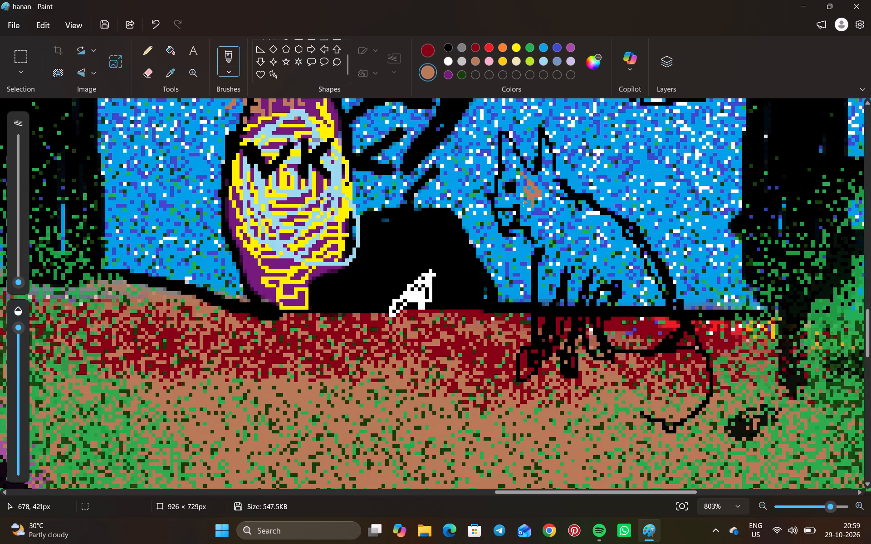
pyautogui.moveTo(523, 203); pyautogui.dragTo(519, 206)
pyautogui.moveTo(514, 207); pyautogui.dragTo(528, 210)
pyautogui.moveTo(506, 203); pyautogui.dragTo(535, 199)
pyautogui.moveTo(524, 208); pyautogui.dragTo(549, 220)
pyautogui.moveTo(524, 192); pyautogui.dragTo(524, 191)
# Extend the light-brown colouring over the back of the cat's head and down to its neck.
pyautogui.moveTo(524, 191); pyautogui.dragTo(540, 186)
pyautogui.moveTo(540, 185); pyautogui.dragTo(549, 201)
pyautogui.moveTo(544, 192); pyautogui.dragTo(548, 213)
pyautogui.moveTo(533, 210); pyautogui.dragTo(550, 243)
pyautogui.moveTo(526, 233); pyautogui.dragTo(559, 232)
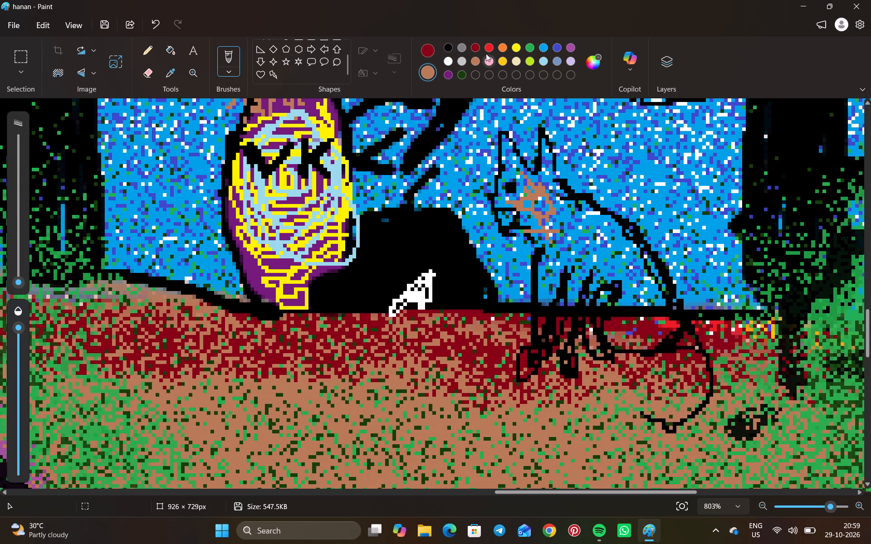
pyautogui.moveTo(479, 73); pyautogui.dragTo(480, 77)
pyautogui.moveTo(533, 204); pyautogui.dragTo(561, 229)
pyautogui.click(479, 76)
pyautogui.click(474, 76)
pyautogui.moveTo(532, 213); pyautogui.dragTo(548, 227)
# Shade the brown area of the cat's cheek with a few diagonal grey strokes.
pyautogui.click(466, 49)
pyautogui.click(463, 49)
pyautogui.moveTo(524, 203); pyautogui.dragTo(540, 221)
pyautogui.moveTo(510, 199); pyautogui.dragTo(538, 218)
pyautogui.moveTo(530, 186); pyautogui.dragTo(553, 223)
pyautogui.click(555, 222)
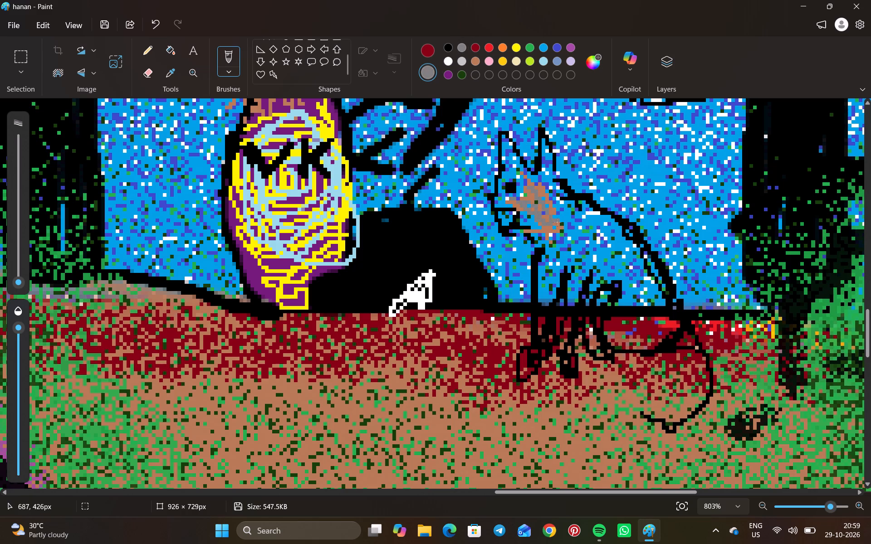
# Thicken the cat's jaw and mouth outline in black, working from the throat to the front of the muzzle.
pyautogui.click(446, 50)
pyautogui.moveTo(531, 228); pyautogui.dragTo(515, 228)
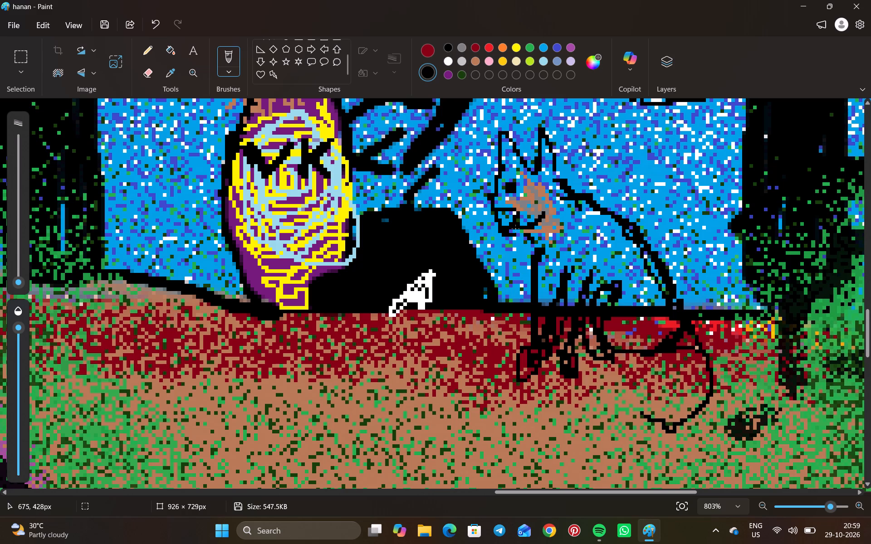
pyautogui.moveTo(515, 228); pyautogui.dragTo(498, 213)
pyautogui.moveTo(498, 213); pyautogui.dragTo(499, 207)
# Dab small white highlights inside the cat's mouth.
pyautogui.click(452, 63)
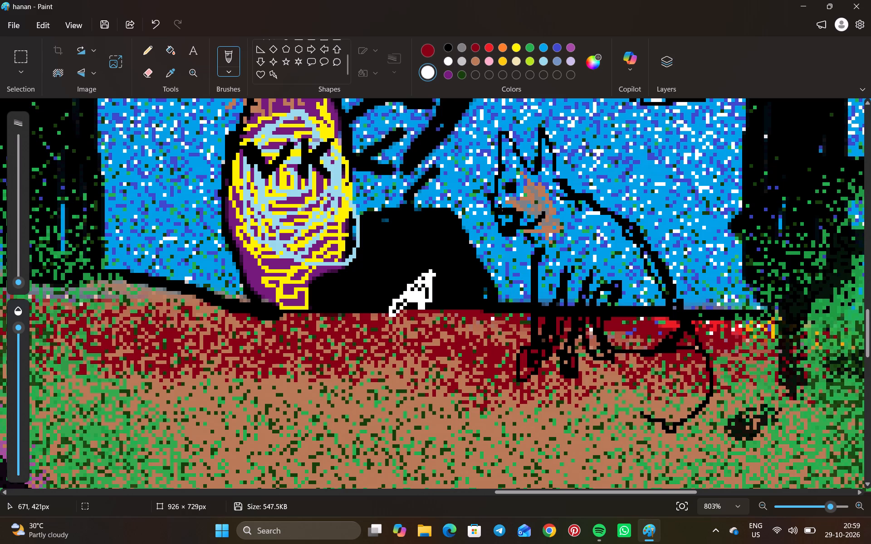
pyautogui.click(505, 217)
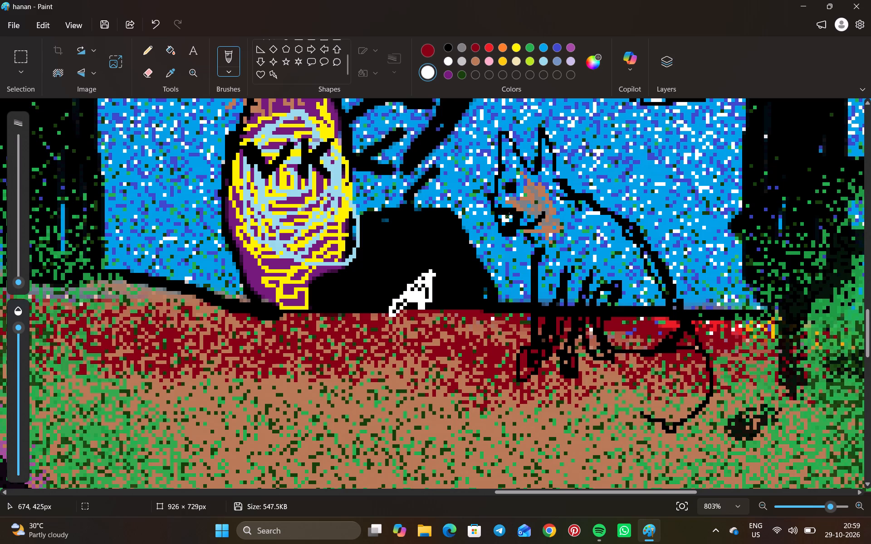
pyautogui.click(511, 220)
pyautogui.moveTo(508, 220); pyautogui.dragTo(503, 221)
pyautogui.moveTo(503, 221); pyautogui.dragTo(501, 219)
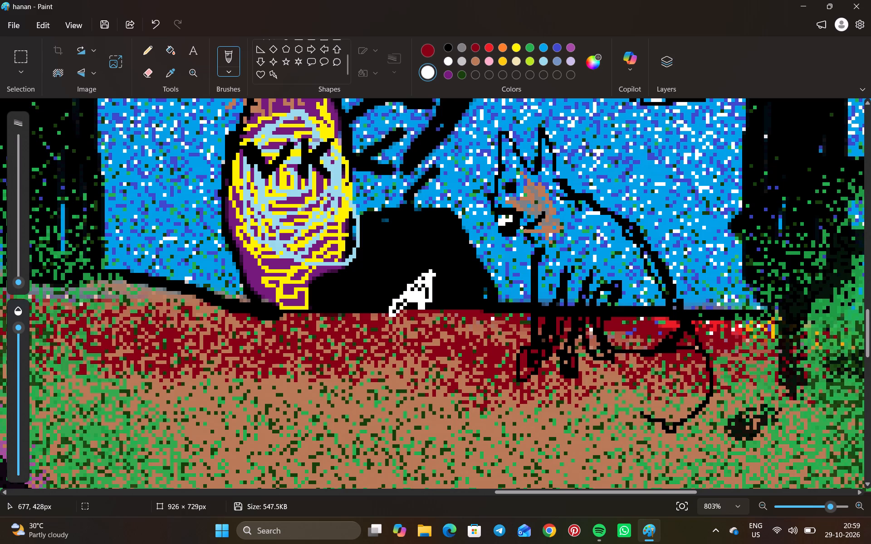
pyautogui.click(523, 234)
# Reinforce the cat's throat, front leg, nape and rear ear with black strokes.
pyautogui.click(451, 47)
pyautogui.moveTo(541, 226); pyautogui.dragTo(543, 242)
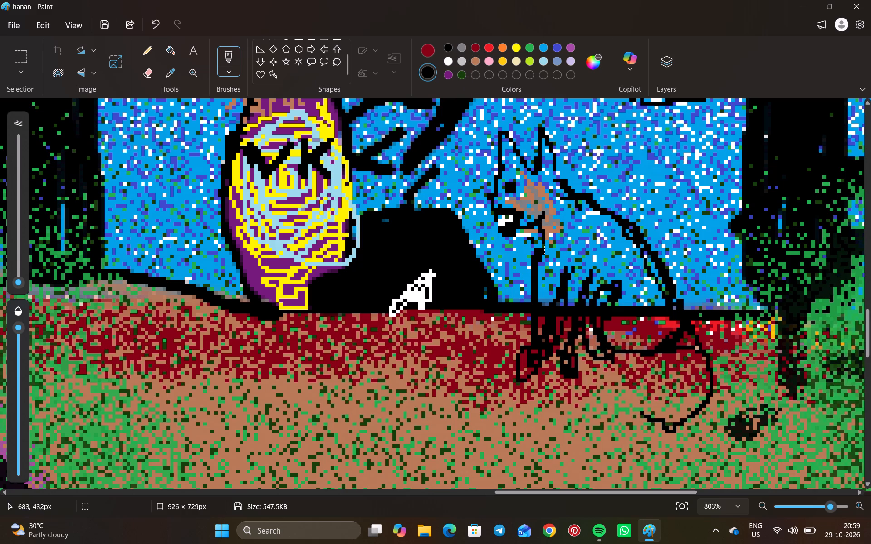
pyautogui.moveTo(559, 316); pyautogui.dragTo(536, 368)
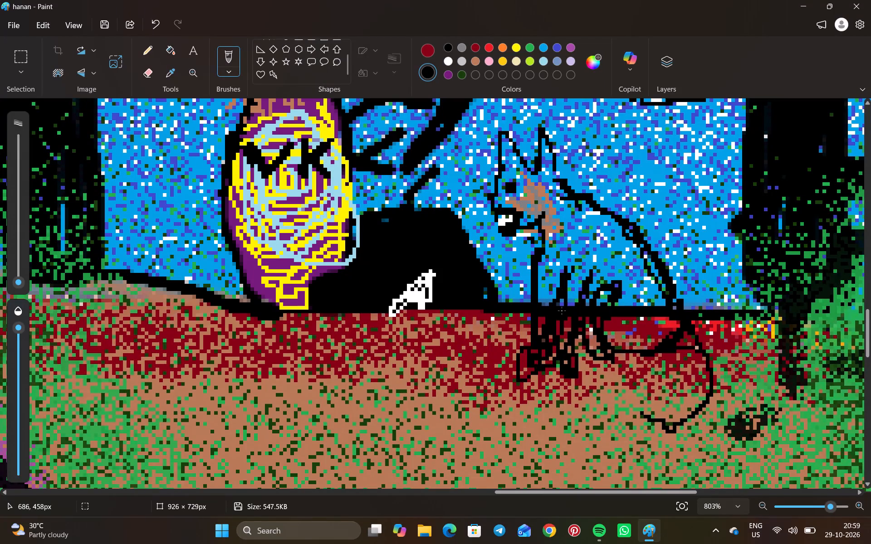
pyautogui.moveTo(563, 185); pyautogui.dragTo(573, 196)
pyautogui.moveTo(561, 192); pyautogui.dragTo(560, 222)
pyautogui.moveTo(555, 164); pyautogui.dragTo(543, 142)
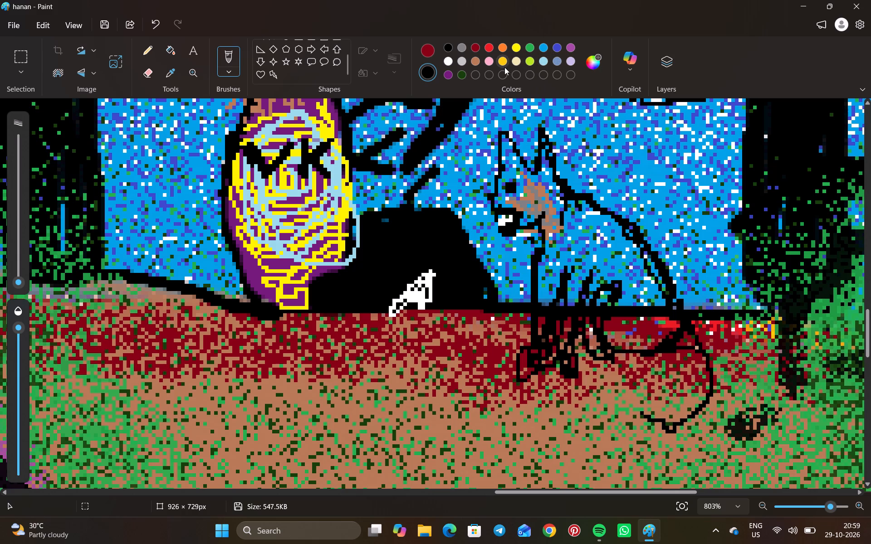
# Choose the dark brown #784315 and a different brush with a small tip, and paint the back of the cat's head.
pyautogui.click(592, 60)
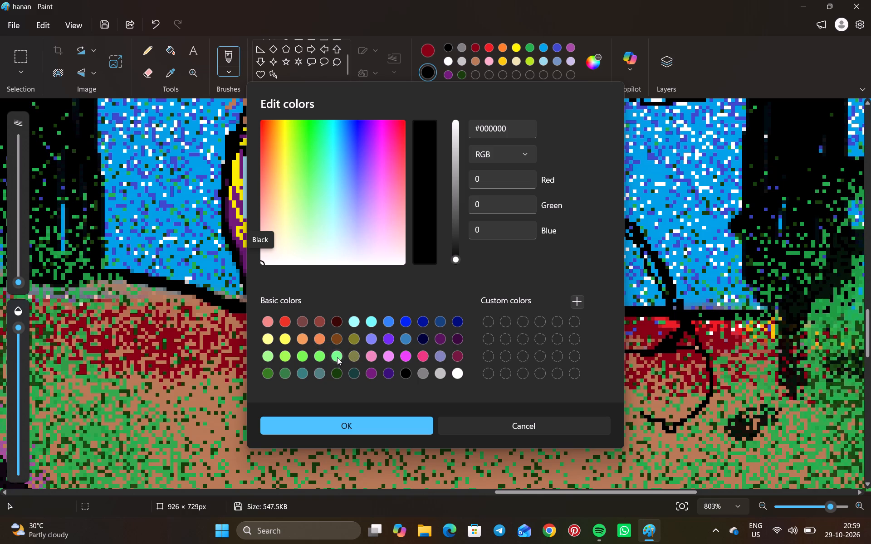
pyautogui.click(337, 336)
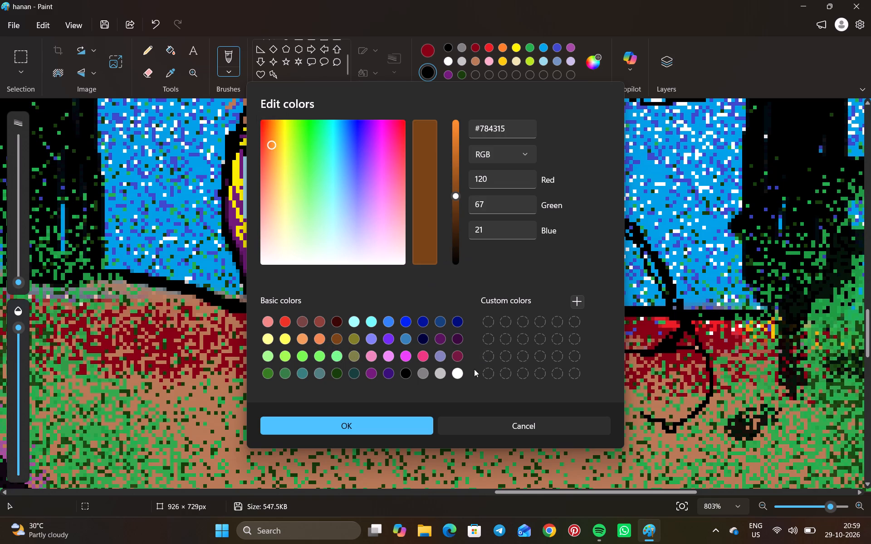
pyautogui.click(414, 432)
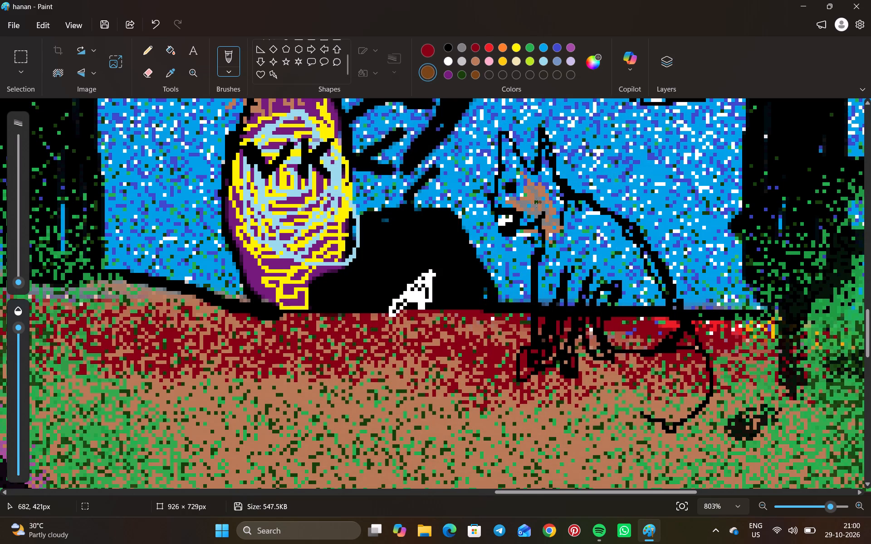
pyautogui.click(228, 70)
pyautogui.click(298, 172)
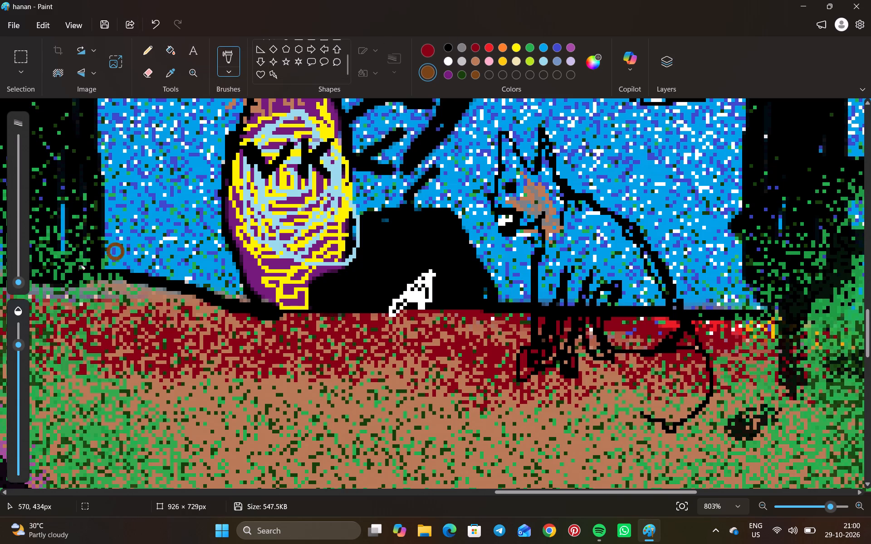
pyautogui.moveTo(16, 272); pyautogui.dragTo(18, 275)
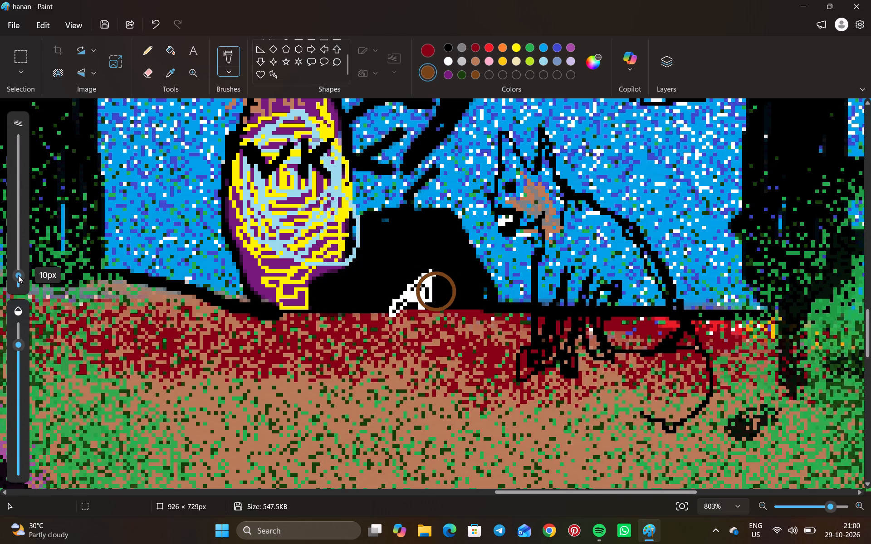
pyautogui.moveTo(18, 275); pyautogui.dragTo(17, 280)
pyautogui.click(548, 206)
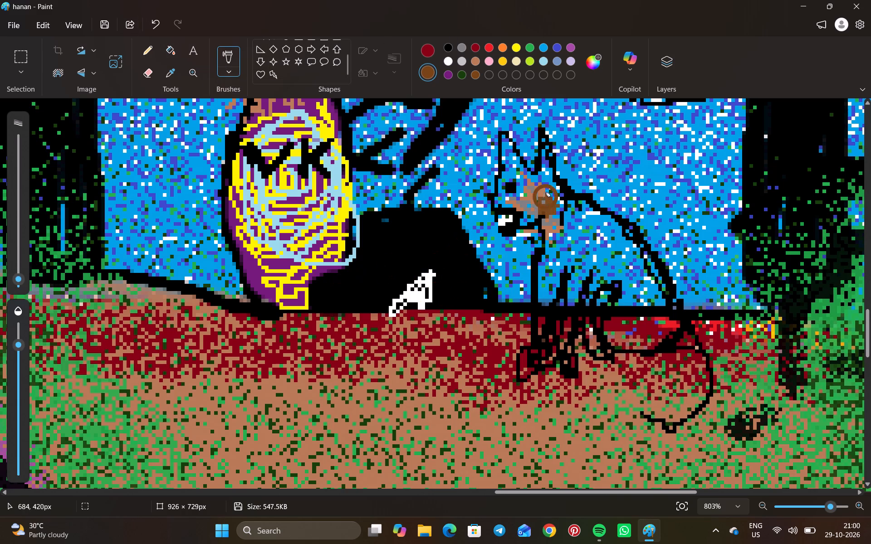
pyautogui.moveTo(543, 196); pyautogui.dragTo(538, 194)
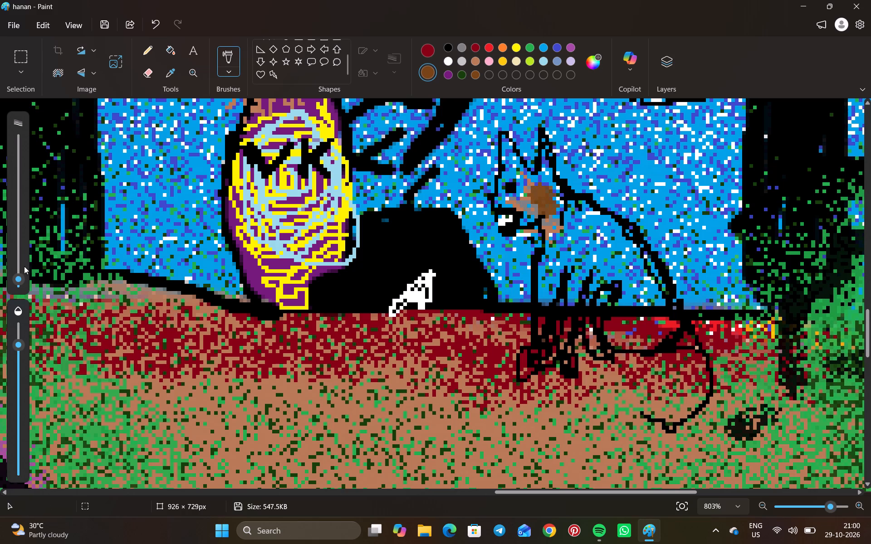
# Fill the cat's neck, back, belly, haunch and front legs with dark brown using a larger brush size.
pyautogui.click(20, 262)
pyautogui.click(566, 227)
pyautogui.click(579, 246)
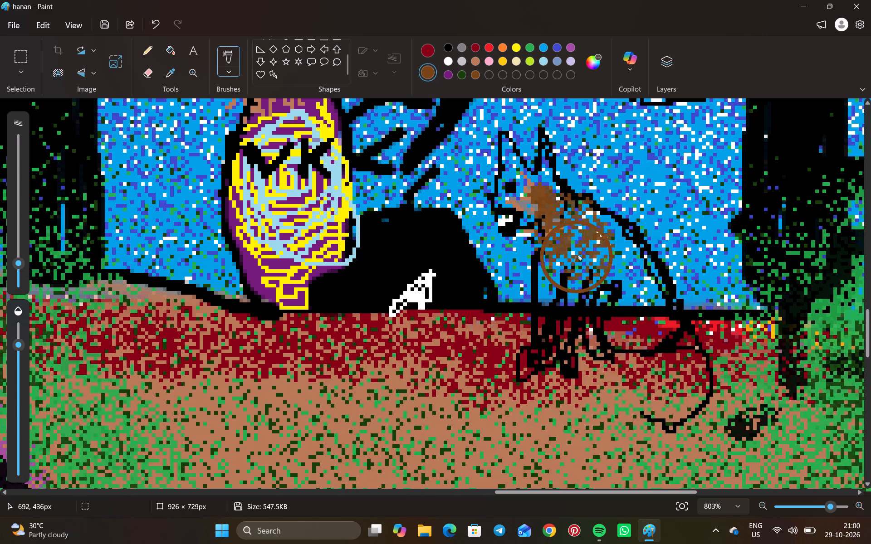
pyautogui.moveTo(574, 267); pyautogui.dragTo(570, 278)
pyautogui.click(571, 293)
pyautogui.moveTo(597, 264); pyautogui.dragTo(602, 270)
pyautogui.moveTo(609, 272); pyautogui.dragTo(616, 275)
pyautogui.moveTo(624, 287); pyautogui.dragTo(633, 299)
pyautogui.moveTo(636, 308); pyautogui.dragTo(641, 314)
pyautogui.click(645, 320)
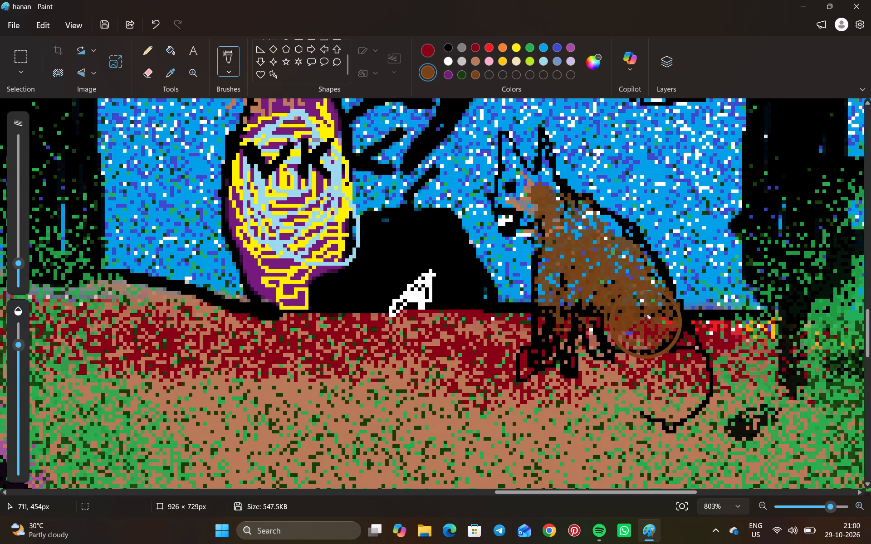
pyautogui.moveTo(595, 243); pyautogui.dragTo(589, 238)
pyautogui.click(553, 242)
pyautogui.click(559, 341)
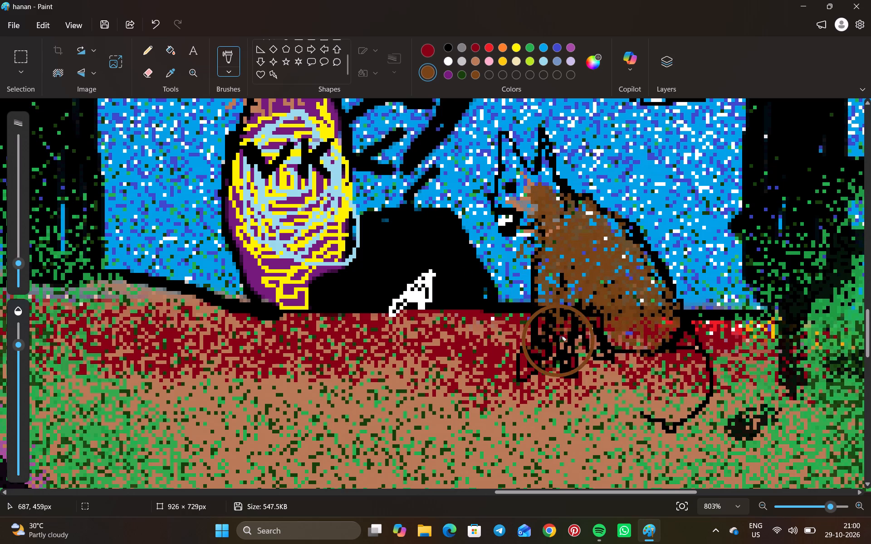
# Fill the cat's face, ears and chin with dark brown using the large brush.
pyautogui.click(519, 185)
pyautogui.click(526, 183)
pyautogui.click(515, 175)
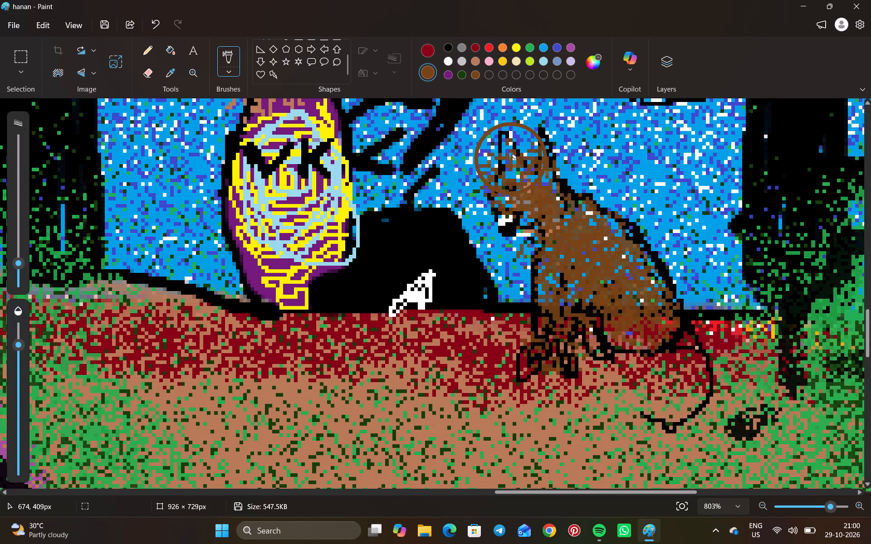
pyautogui.moveTo(514, 158); pyautogui.dragTo(521, 158)
pyautogui.click(530, 224)
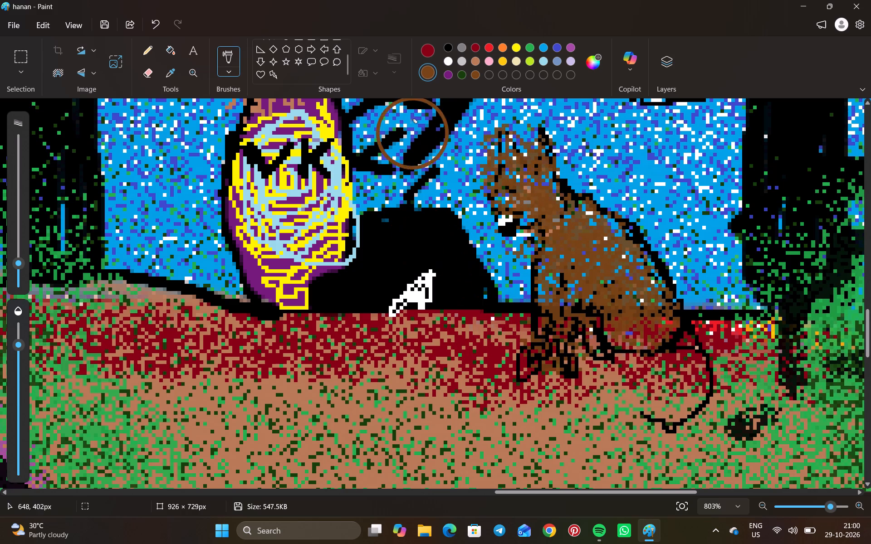
# Choose black and a different brush at a smaller size, and redraw the cat's lower jaw and throat line.
pyautogui.click(451, 44)
pyautogui.moveTo(17, 273); pyautogui.dragTo(23, 279)
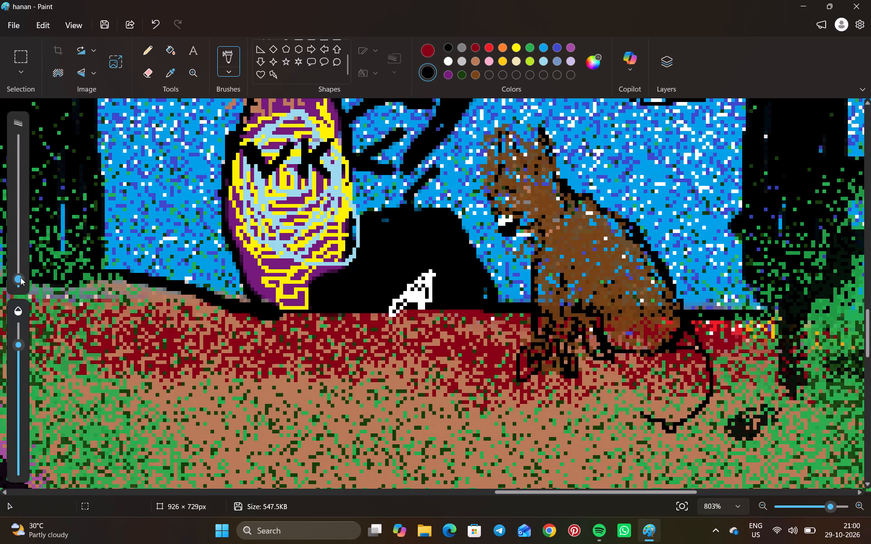
pyautogui.moveTo(20, 277); pyautogui.dragTo(32, 308)
pyautogui.click(234, 63)
pyautogui.click(235, 68)
pyautogui.click(275, 98)
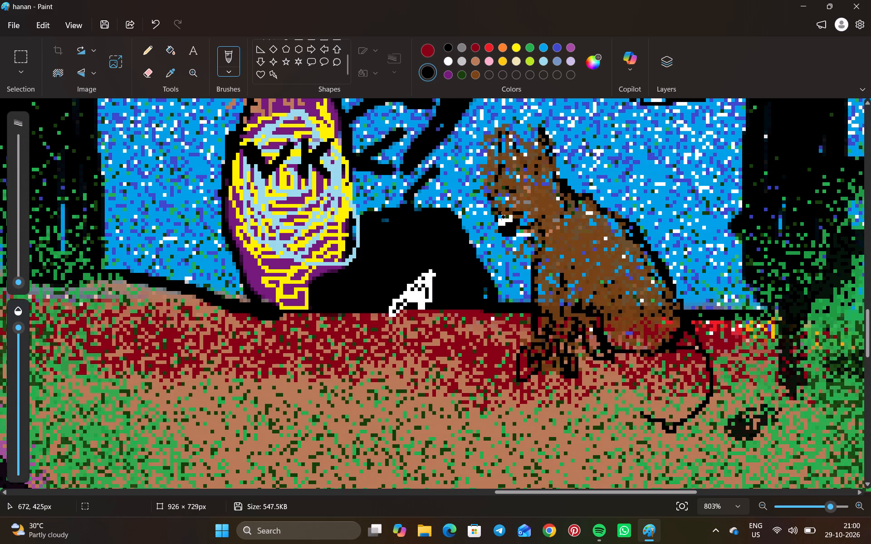
pyautogui.moveTo(496, 216); pyautogui.dragTo(543, 239)
pyautogui.moveTo(543, 239); pyautogui.dragTo(543, 251)
# Redraw the cat's nape, ears, forehead, eye and muzzle with thin black strokes over the brown.
pyautogui.moveTo(578, 199); pyautogui.dragTo(543, 132)
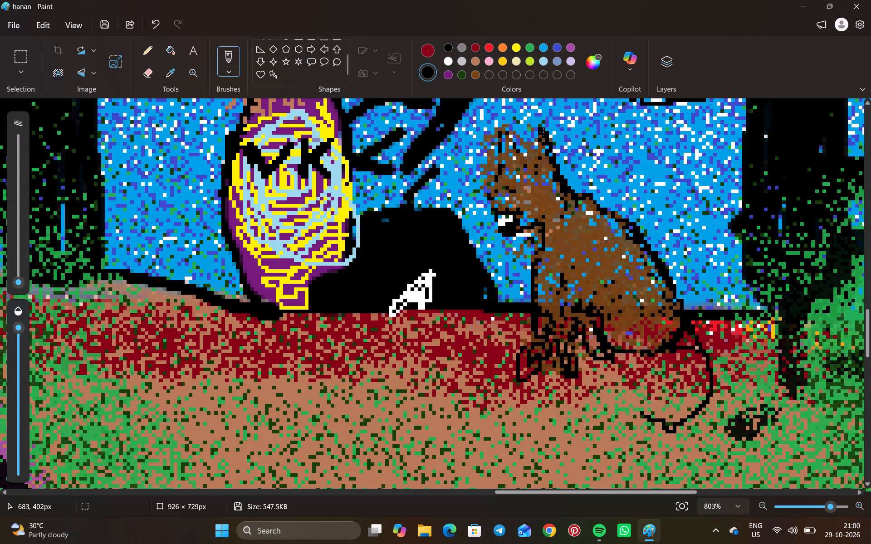
pyautogui.moveTo(543, 132); pyautogui.dragTo(508, 174)
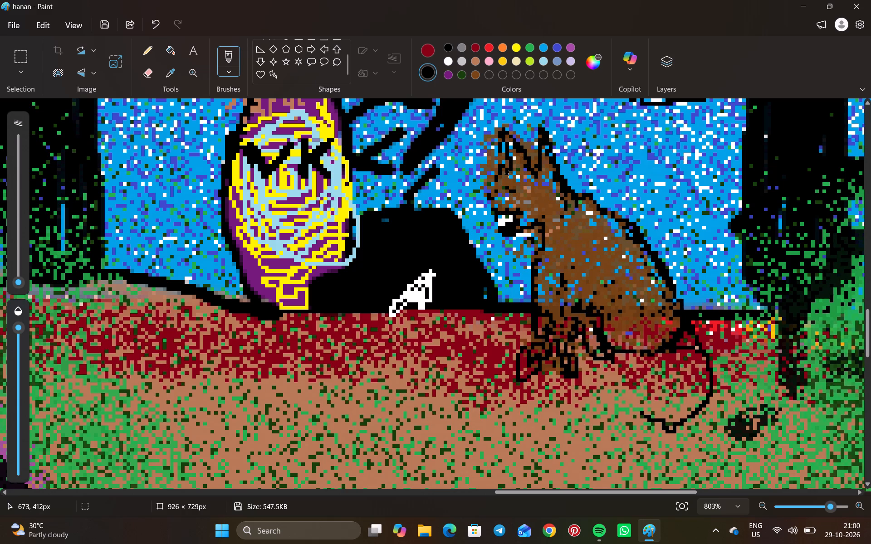
pyautogui.moveTo(508, 174); pyautogui.dragTo(507, 177)
pyautogui.moveTo(506, 170); pyautogui.dragTo(497, 208)
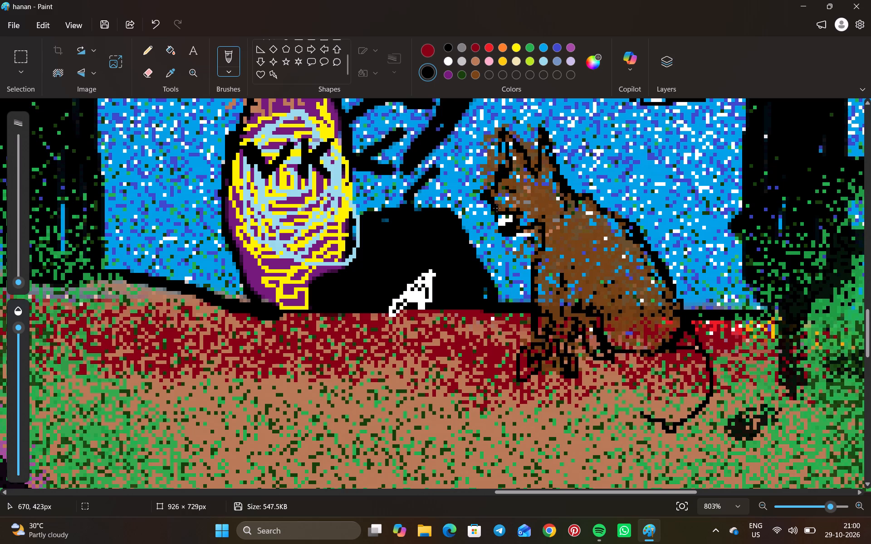
pyautogui.moveTo(497, 208); pyautogui.dragTo(497, 209)
pyautogui.click(507, 190)
pyautogui.moveTo(495, 211); pyautogui.dragTo(538, 228)
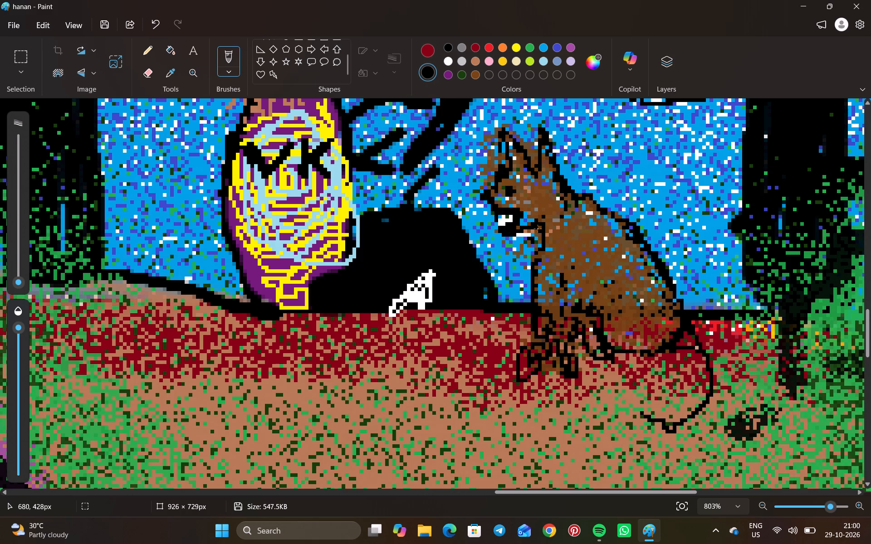
# Outline the cat's chest, both front legs and the front of the hind foot in black.
pyautogui.moveTo(538, 228); pyautogui.dragTo(540, 319)
pyautogui.moveTo(539, 330); pyautogui.dragTo(530, 356)
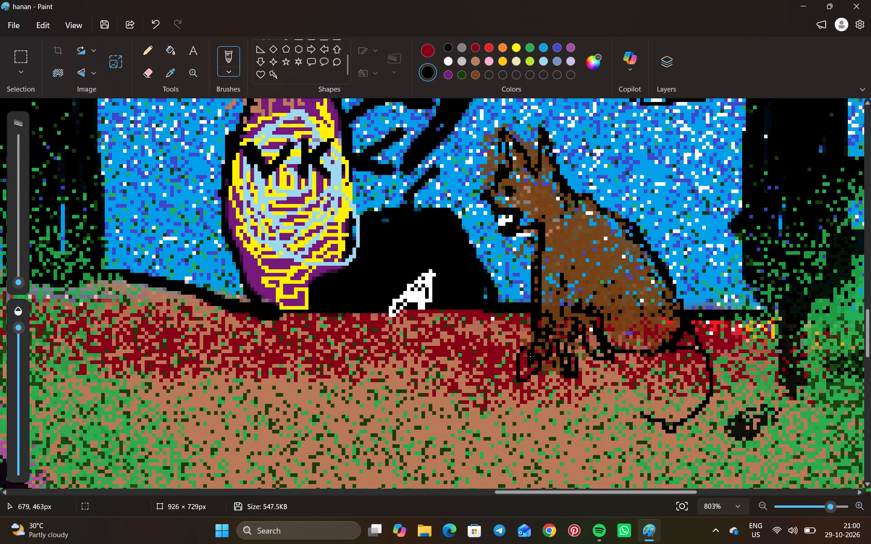
pyautogui.moveTo(530, 356); pyautogui.dragTo(555, 325)
pyautogui.moveTo(555, 325); pyautogui.dragTo(577, 357)
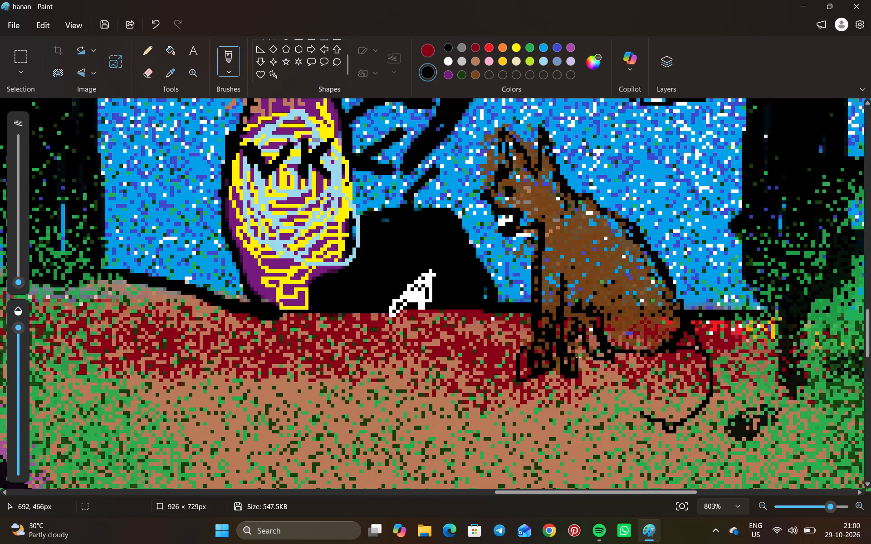
pyautogui.moveTo(577, 357); pyautogui.dragTo(598, 331)
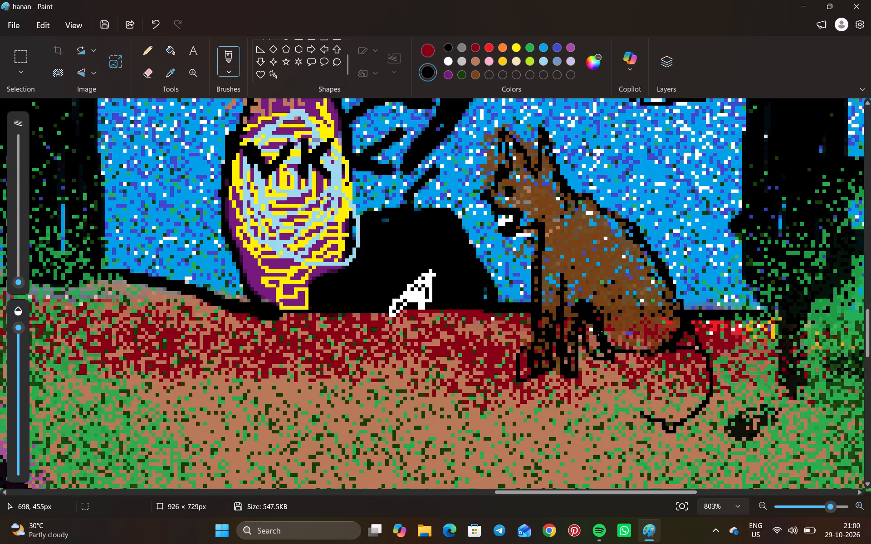
pyautogui.moveTo(598, 331); pyautogui.dragTo(606, 359)
# Draw the underside of the cat's haunch and the curved front and top of its thigh in black.
pyautogui.moveTo(618, 355); pyautogui.dragTo(629, 354)
pyautogui.moveTo(629, 354); pyautogui.dragTo(648, 350)
pyautogui.click(622, 340)
pyautogui.moveTo(601, 325); pyautogui.dragTo(619, 296)
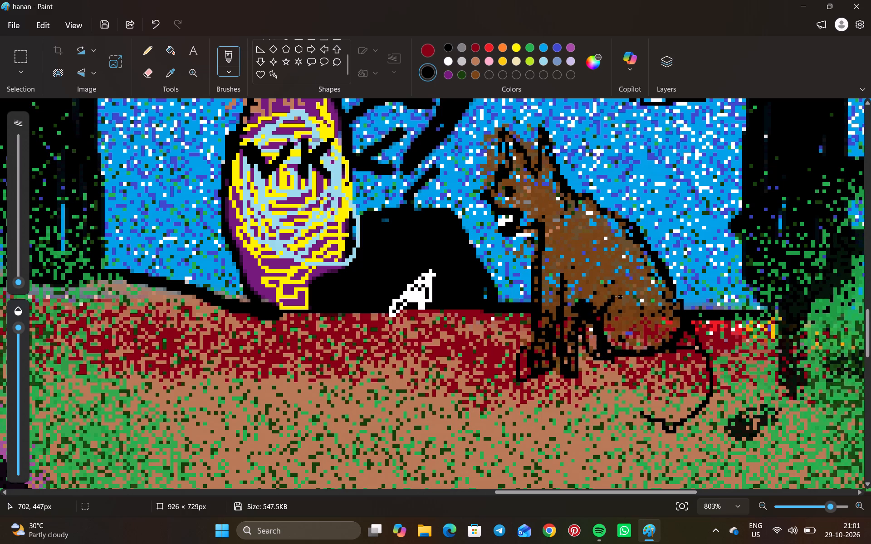
pyautogui.moveTo(619, 296); pyautogui.dragTo(628, 294)
pyautogui.moveTo(625, 292); pyautogui.dragTo(639, 292)
pyautogui.moveTo(617, 291); pyautogui.dragTo(630, 292)
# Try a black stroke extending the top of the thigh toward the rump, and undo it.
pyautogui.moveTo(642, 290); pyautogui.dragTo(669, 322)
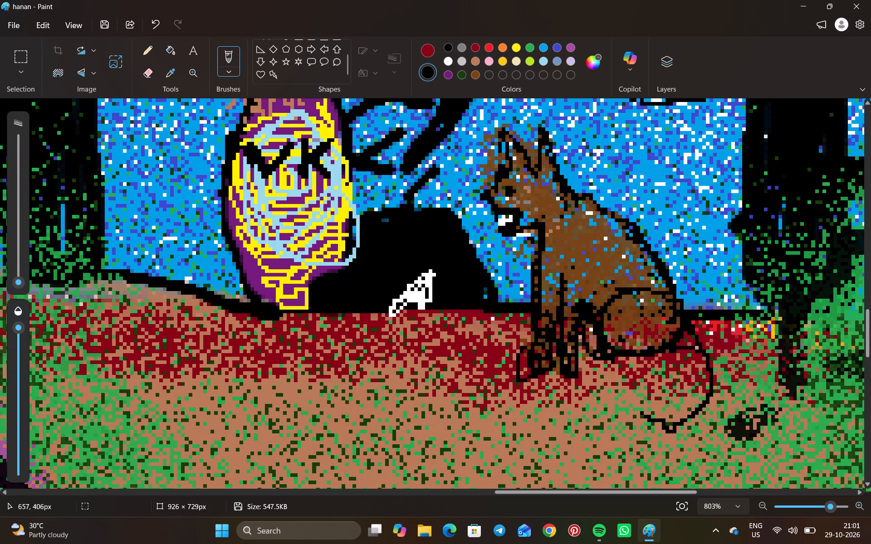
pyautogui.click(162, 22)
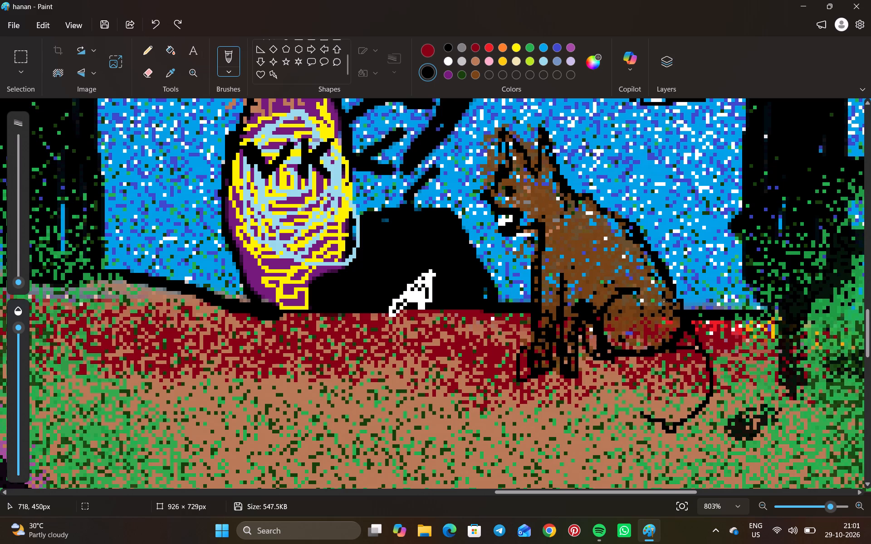
# Curve the top of the cat's thigh inward with thicker black strokes and touch up the base of the tail.
pyautogui.moveTo(640, 291); pyautogui.dragTo(650, 308)
pyautogui.click(637, 287)
pyautogui.moveTo(604, 288); pyautogui.dragTo(602, 296)
pyautogui.moveTo(631, 289); pyautogui.dragTo(610, 292)
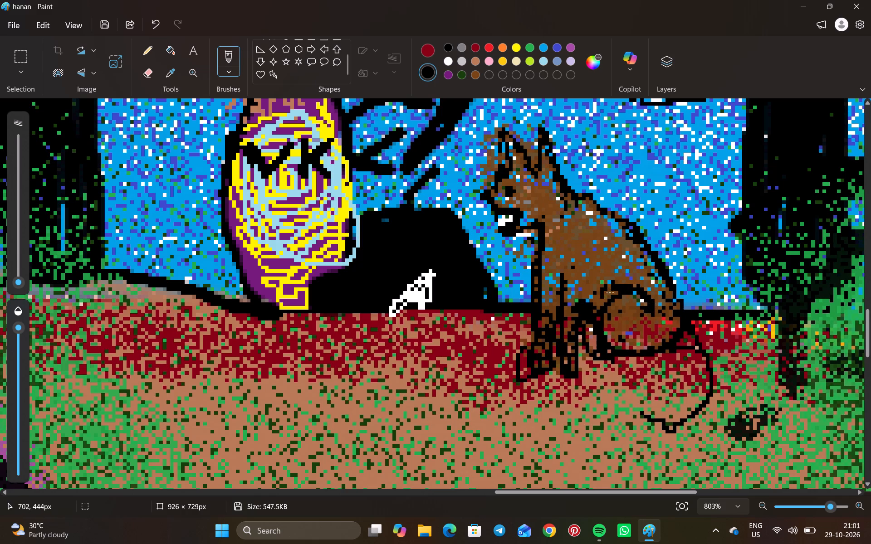
pyautogui.moveTo(610, 292); pyautogui.dragTo(604, 307)
pyautogui.moveTo(612, 298); pyautogui.dragTo(626, 296)
pyautogui.click(686, 336)
pyautogui.moveTo(687, 340); pyautogui.dragTo(691, 347)
pyautogui.moveTo(691, 347); pyautogui.dragTo(691, 346)
# Choose dark brown and paint the cat's tail from its base around the curve to an upturned tip.
pyautogui.click(473, 74)
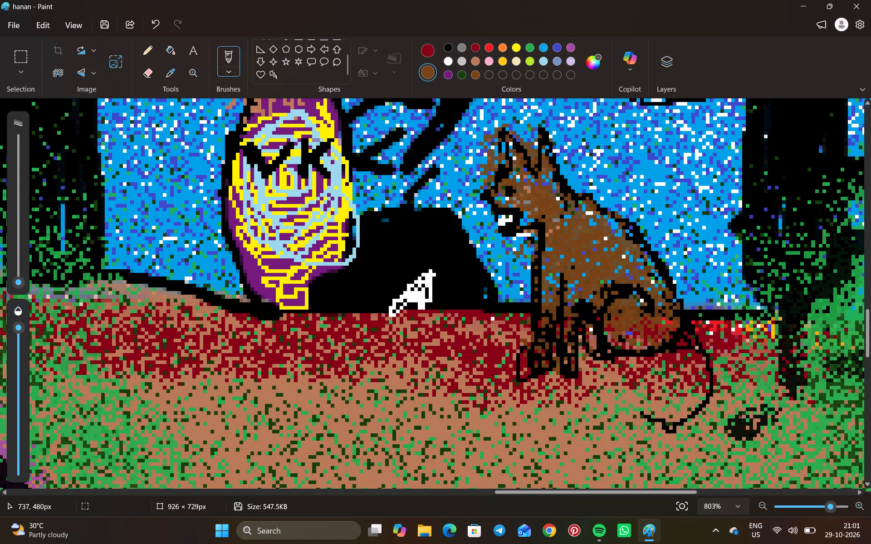
pyautogui.moveTo(687, 334); pyautogui.dragTo(696, 350)
pyautogui.moveTo(689, 332); pyautogui.dragTo(707, 395)
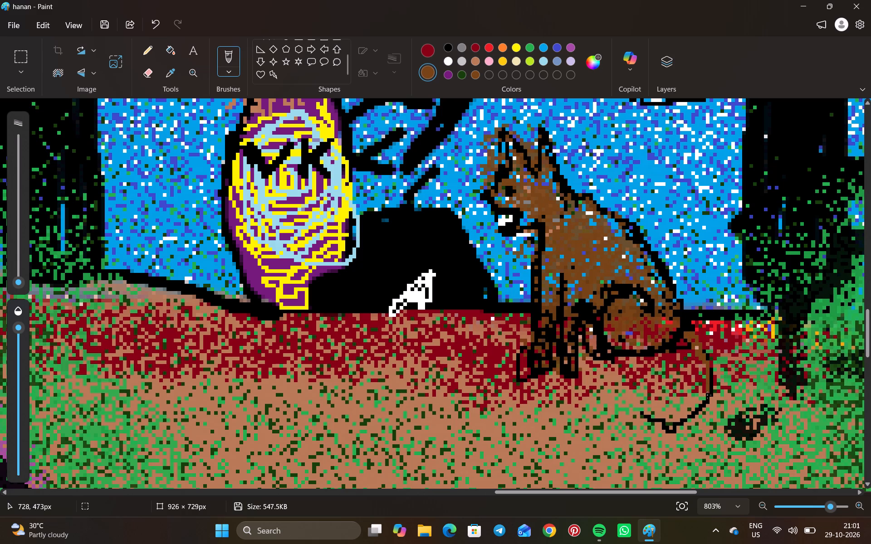
pyautogui.moveTo(707, 395); pyautogui.dragTo(670, 421)
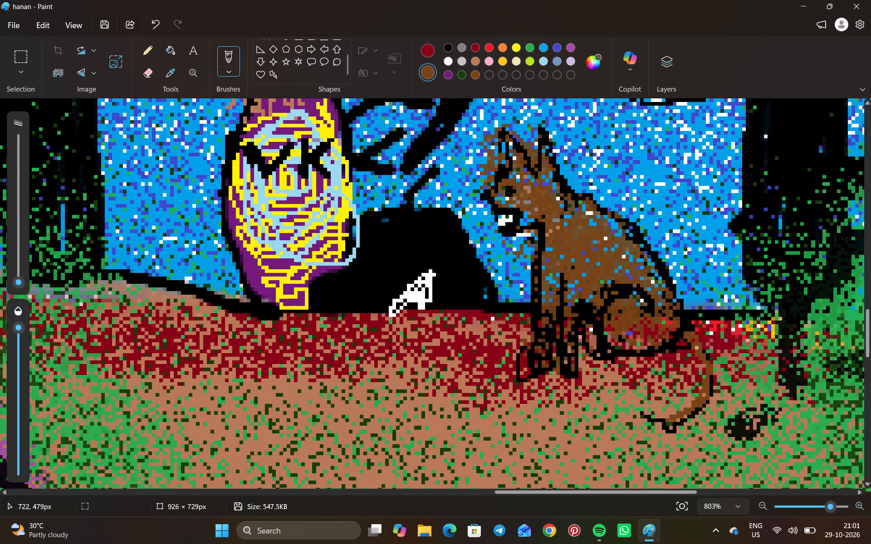
pyautogui.moveTo(670, 421); pyautogui.dragTo(662, 412)
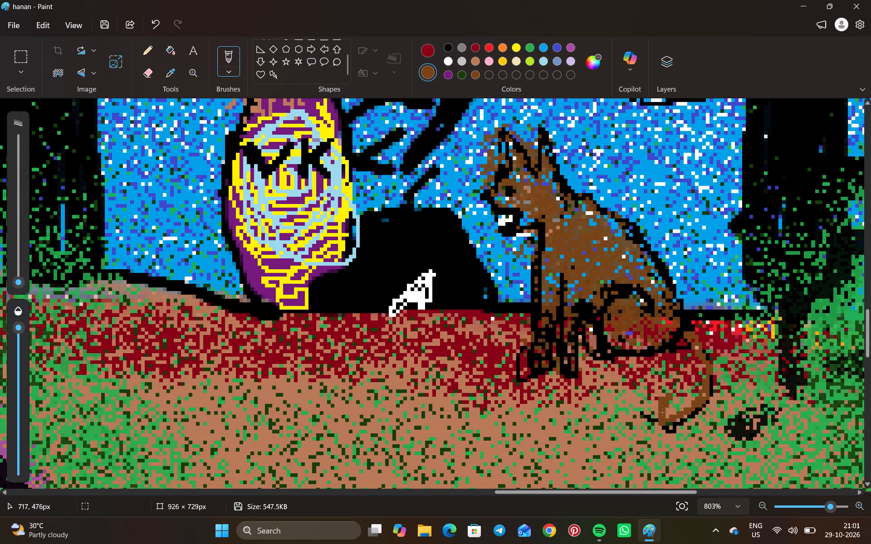
pyautogui.moveTo(662, 412); pyautogui.dragTo(676, 382)
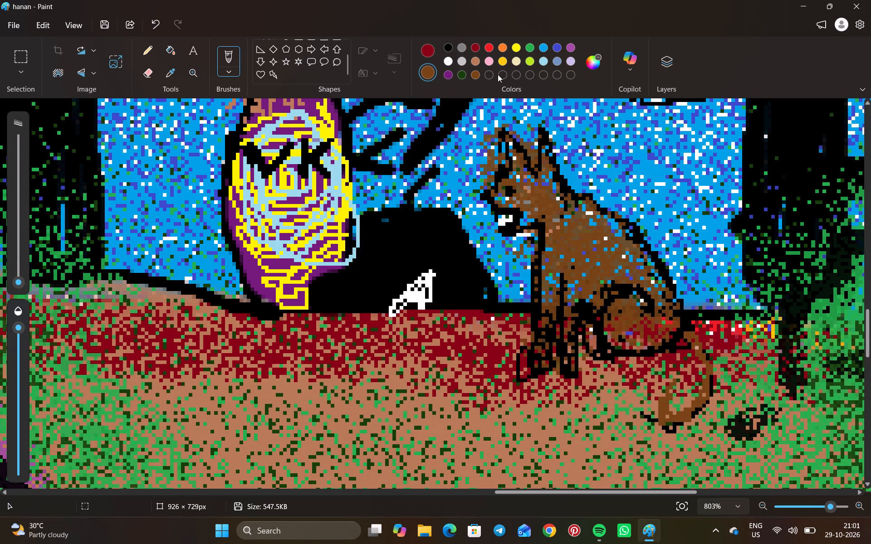
# Choose black and outline the inner and outer edges of the brown tail, including its curled tip.
pyautogui.click(450, 49)
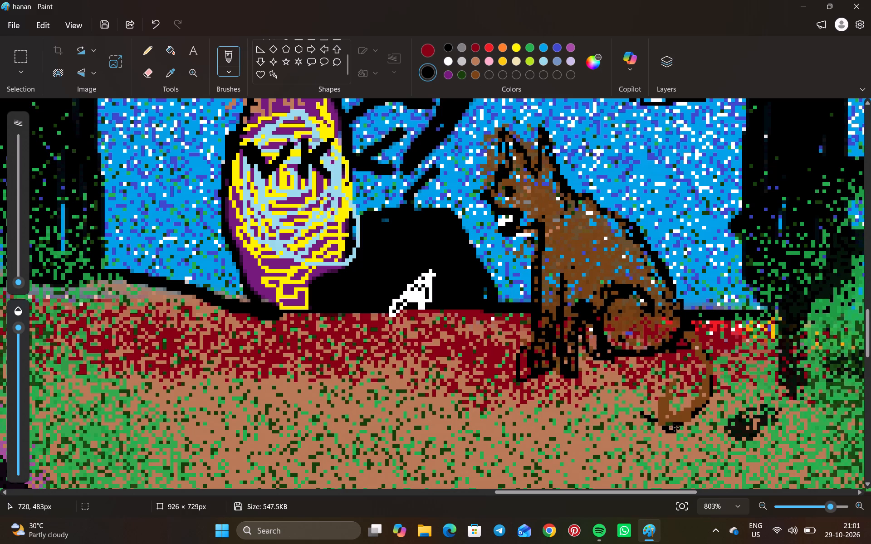
pyautogui.moveTo(666, 425); pyautogui.dragTo(661, 418)
pyautogui.moveTo(658, 403); pyautogui.dragTo(661, 398)
pyautogui.moveTo(665, 399); pyautogui.dragTo(688, 409)
pyautogui.moveTo(692, 406); pyautogui.dragTo(701, 369)
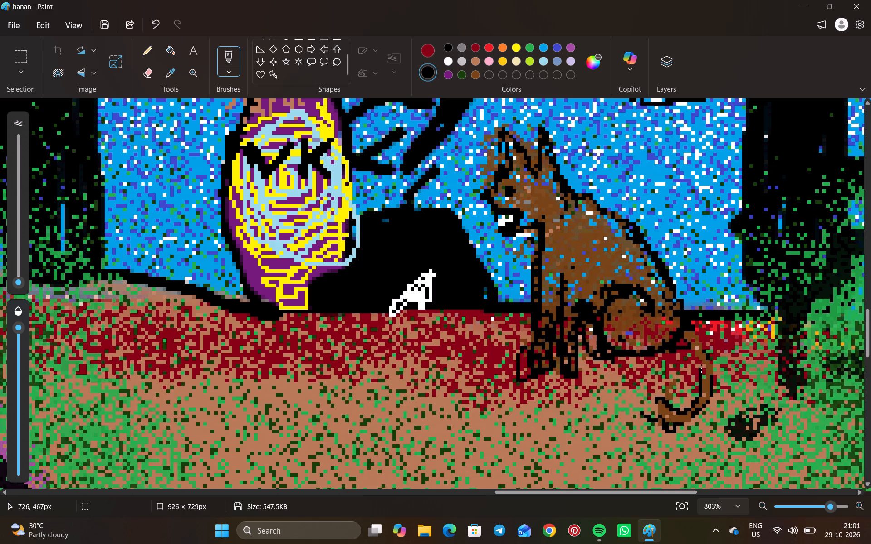
pyautogui.moveTo(701, 369); pyautogui.dragTo(691, 349)
pyautogui.moveTo(693, 327); pyautogui.dragTo(706, 378)
pyautogui.moveTo(710, 358); pyautogui.dragTo(711, 358)
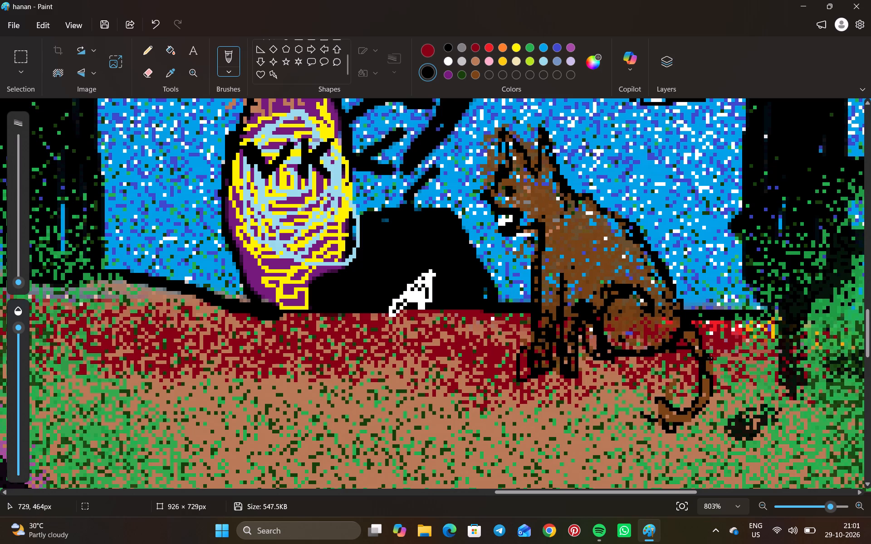
pyautogui.moveTo(711, 358); pyautogui.dragTo(703, 410)
pyautogui.moveTo(700, 417); pyautogui.dragTo(679, 423)
pyautogui.moveTo(673, 423); pyautogui.dragTo(663, 420)
pyautogui.moveTo(662, 414); pyautogui.dragTo(660, 409)
pyautogui.click(659, 407)
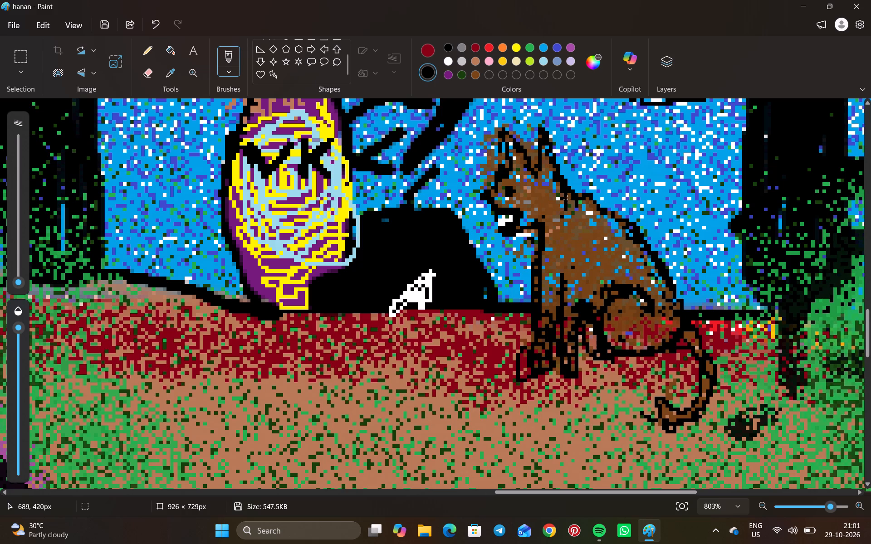
# Add short black strokes around the cat's neck, from the nape to the throat and shoulder.
pyautogui.moveTo(568, 195); pyautogui.dragTo(541, 243)
pyautogui.moveTo(541, 243); pyautogui.dragTo(541, 238)
pyautogui.moveTo(553, 231); pyautogui.dragTo(553, 230)
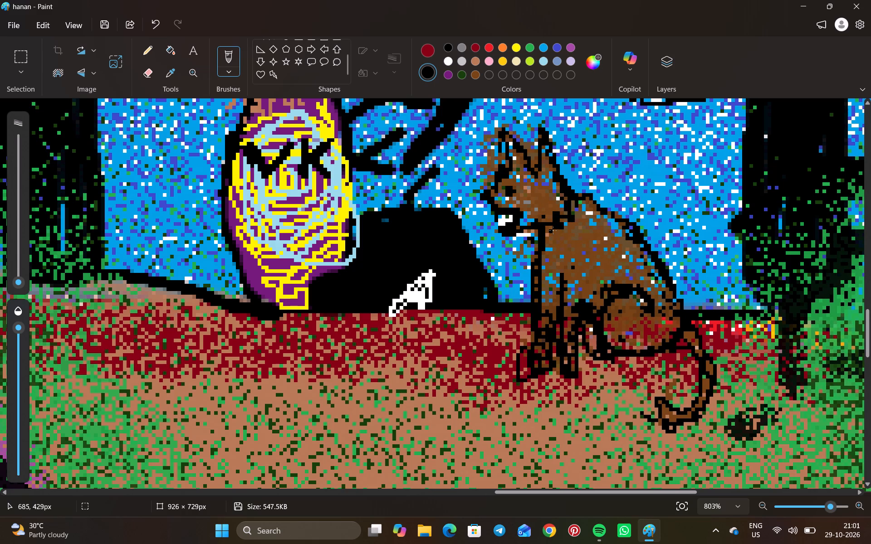
pyautogui.moveTo(553, 230); pyautogui.dragTo(584, 213)
pyautogui.moveTo(576, 236); pyautogui.dragTo(580, 246)
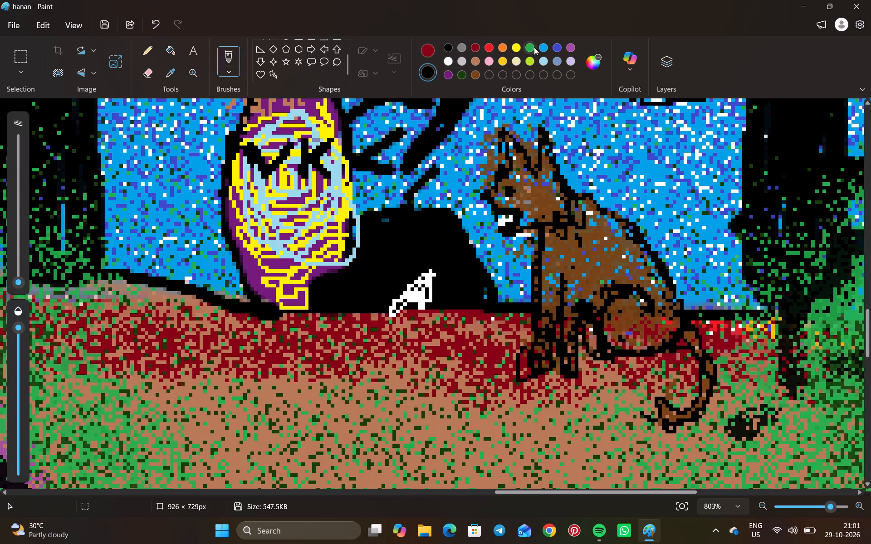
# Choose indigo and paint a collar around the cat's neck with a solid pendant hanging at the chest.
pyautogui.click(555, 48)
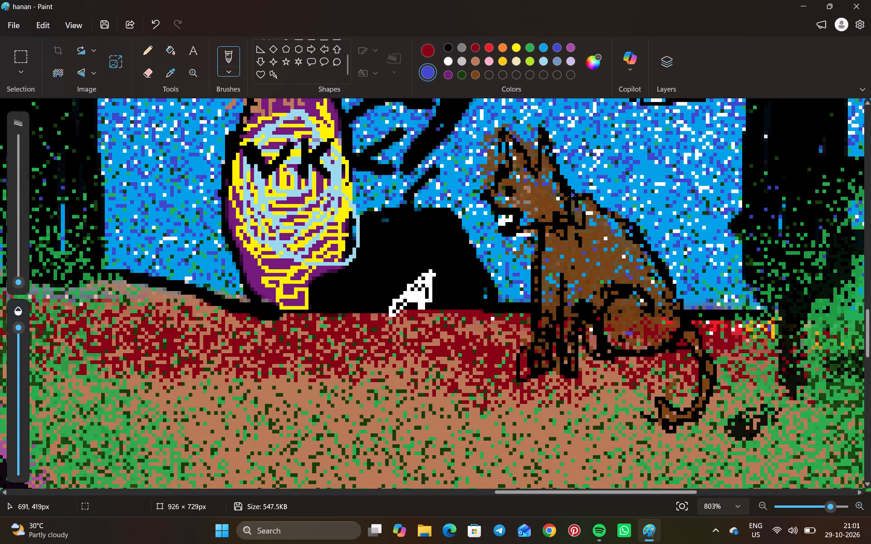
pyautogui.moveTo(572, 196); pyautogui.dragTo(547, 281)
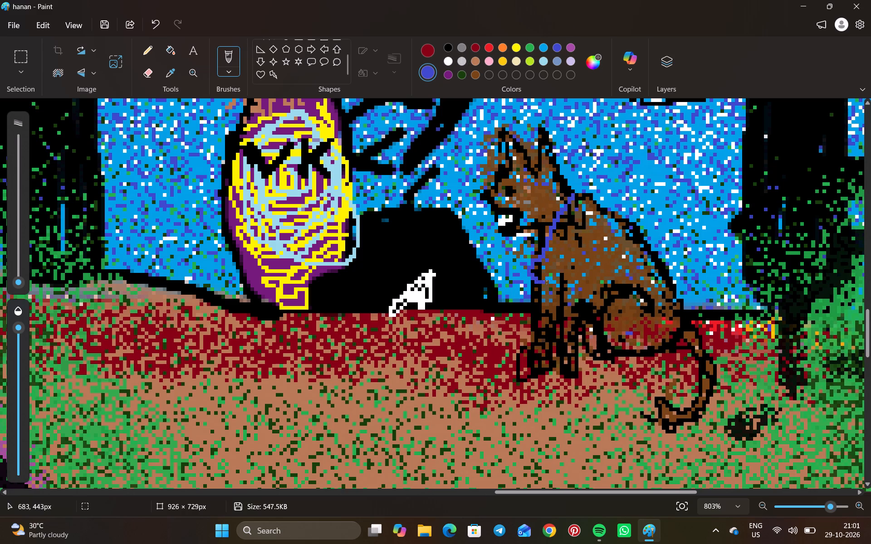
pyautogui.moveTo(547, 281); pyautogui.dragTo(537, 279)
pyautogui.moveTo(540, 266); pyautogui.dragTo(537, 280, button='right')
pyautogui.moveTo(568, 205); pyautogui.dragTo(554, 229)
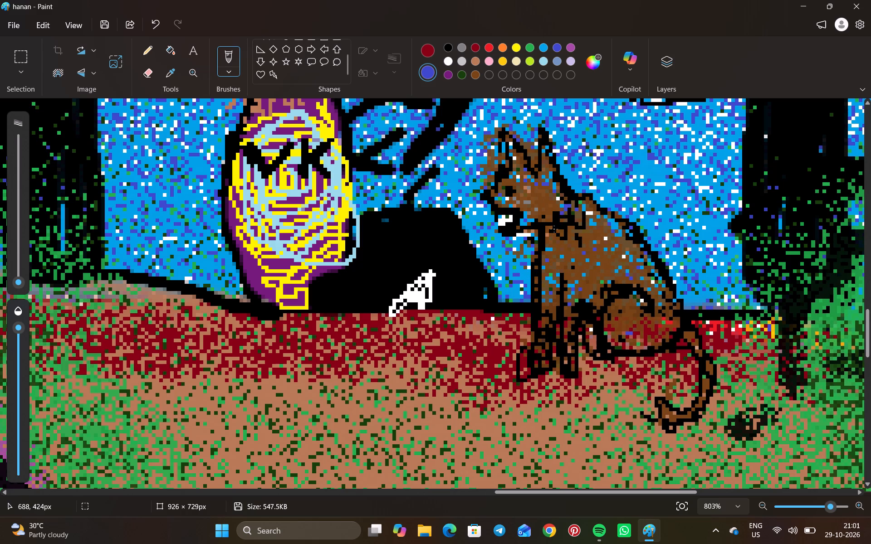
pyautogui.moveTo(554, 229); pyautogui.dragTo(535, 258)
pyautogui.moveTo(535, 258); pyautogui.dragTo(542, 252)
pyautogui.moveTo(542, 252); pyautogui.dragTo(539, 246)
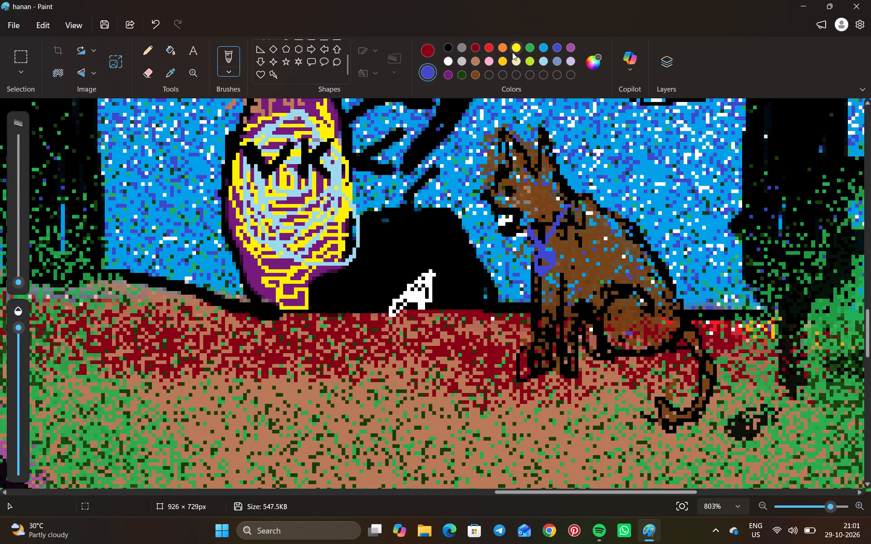
# Choose yellow and paint the collar band around the cat's neck, plus an outline around the pendant.
pyautogui.click(514, 52)
pyautogui.moveTo(569, 209); pyautogui.dragTo(568, 209)
pyautogui.moveTo(568, 209); pyautogui.dragTo(549, 244)
pyautogui.moveTo(549, 248); pyautogui.dragTo(541, 272)
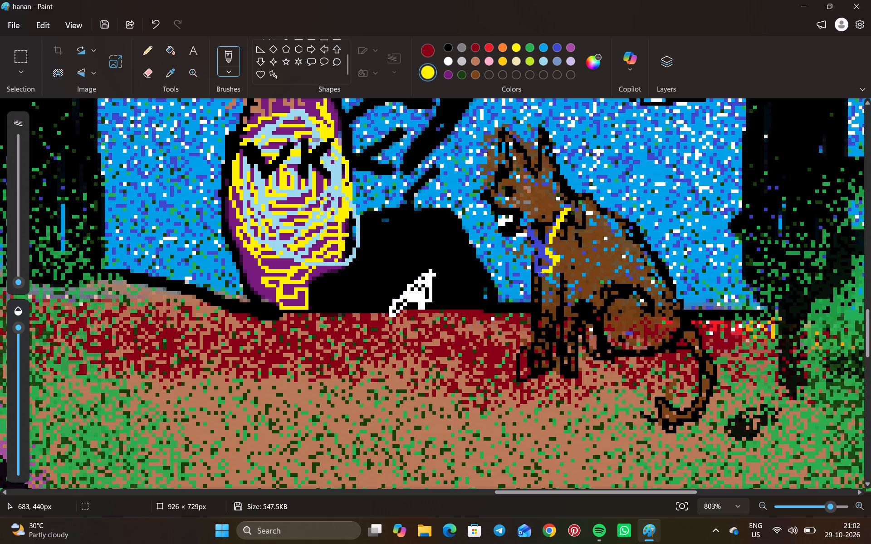
pyautogui.moveTo(541, 272); pyautogui.dragTo(531, 233)
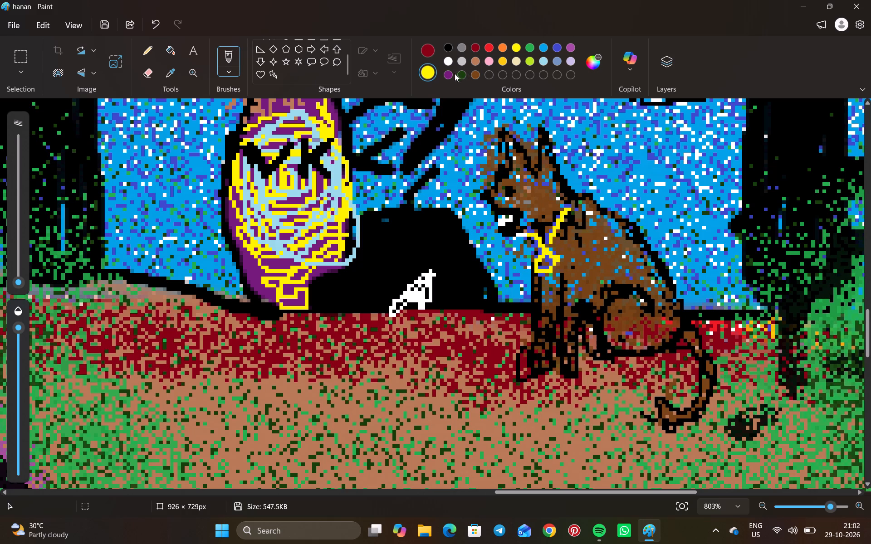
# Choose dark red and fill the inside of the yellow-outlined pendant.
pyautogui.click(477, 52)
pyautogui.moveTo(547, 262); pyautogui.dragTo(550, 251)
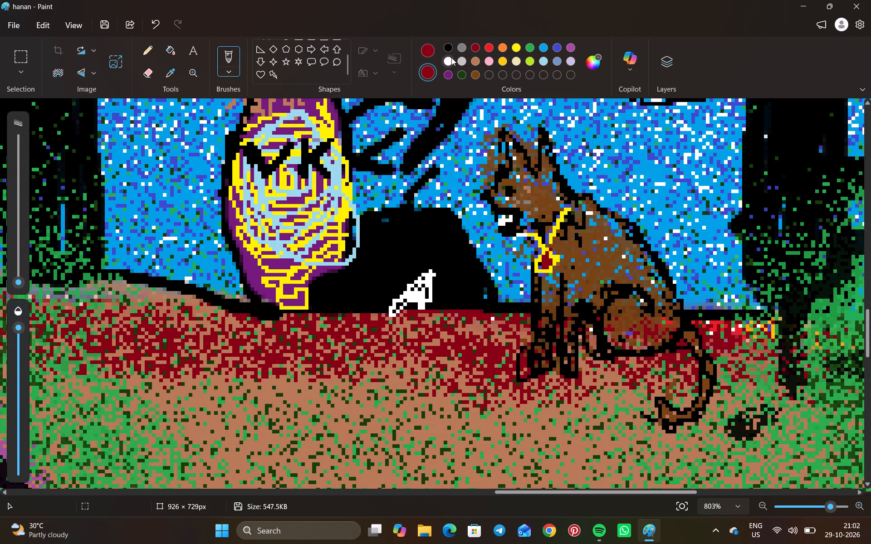
# Choose black, dot the cat's cheek, and redraw the outline of its muzzle, nose and mouth.
pyautogui.click(446, 51)
pyautogui.click(529, 197)
pyautogui.click(535, 197)
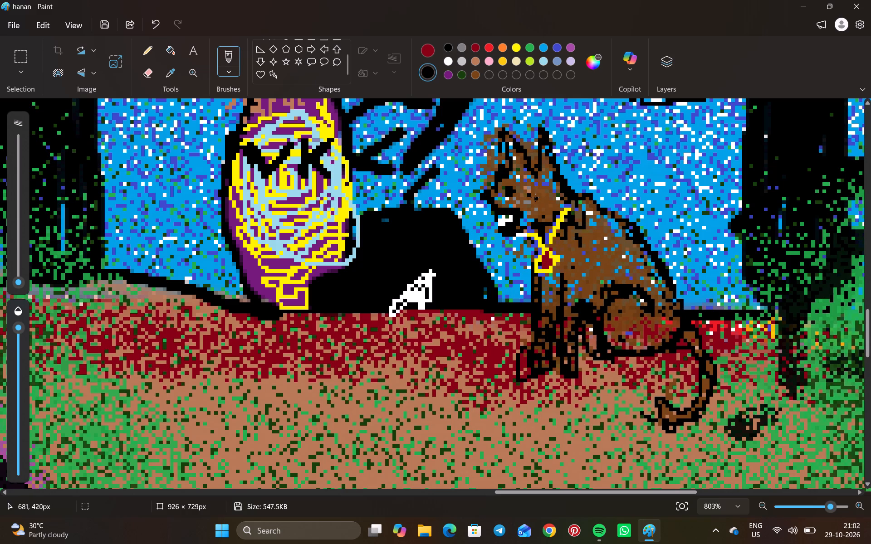
pyautogui.moveTo(498, 178); pyautogui.dragTo(481, 208)
pyautogui.moveTo(481, 208); pyautogui.dragTo(506, 210)
pyautogui.moveTo(506, 210); pyautogui.dragTo(517, 218)
# Strengthen the black outlines of the cat's ears, forehead and back of the head, and darken its eye.
pyautogui.moveTo(501, 173); pyautogui.dragTo(523, 148)
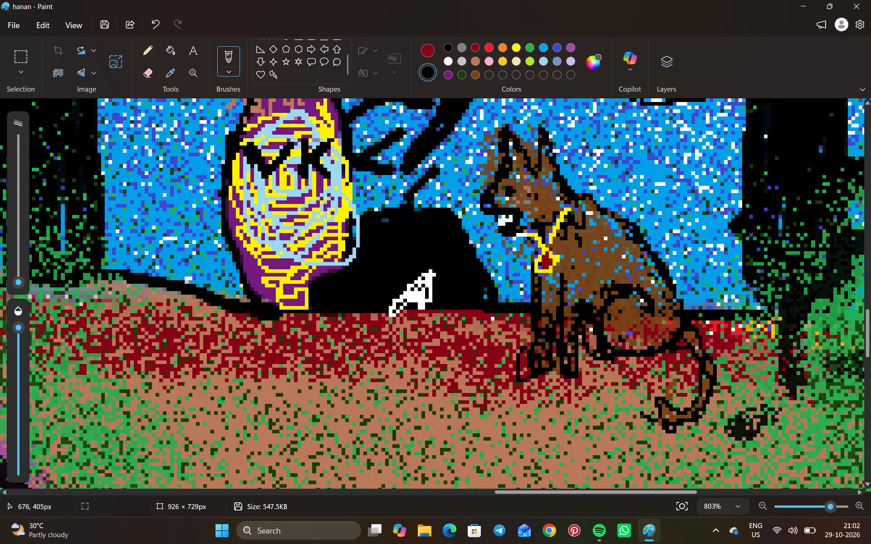
pyautogui.moveTo(523, 148); pyautogui.dragTo(554, 161)
pyautogui.moveTo(558, 169); pyautogui.dragTo(562, 181)
pyautogui.moveTo(562, 181); pyautogui.dragTo(541, 239)
pyautogui.moveTo(510, 192); pyautogui.dragTo(513, 187)
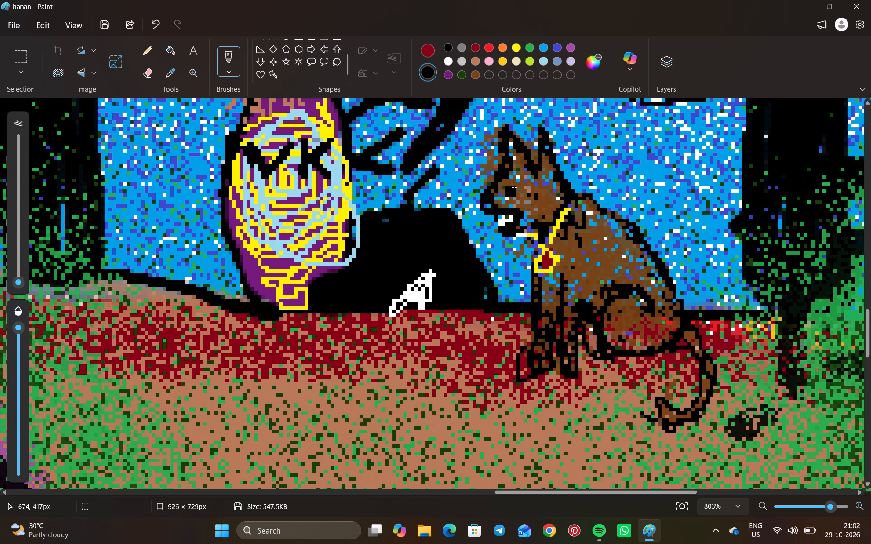
pyautogui.moveTo(513, 187); pyautogui.dragTo(512, 186)
# Extend the black outline from beside the pendant down the cat's chest and front legs to the paws.
pyautogui.moveTo(543, 253); pyautogui.dragTo(529, 300)
pyautogui.moveTo(529, 300); pyautogui.dragTo(557, 371)
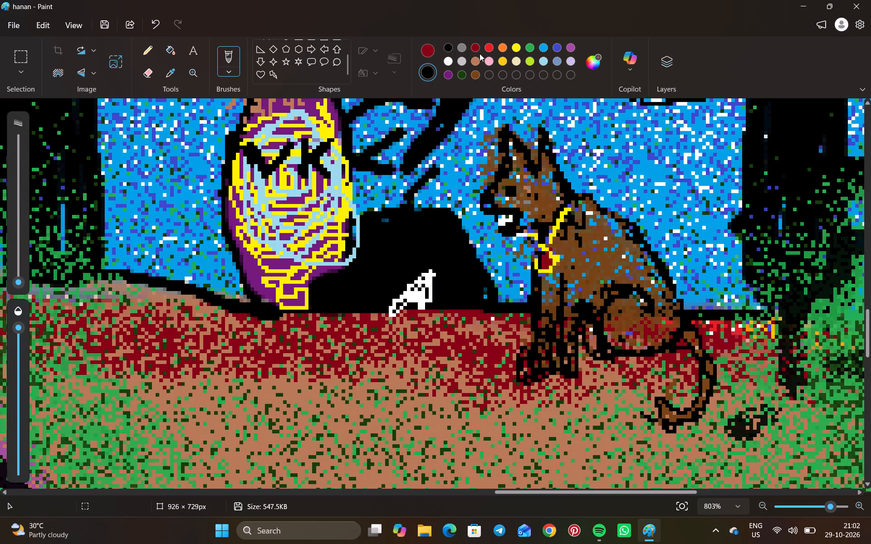
# Choose red and fill the collar's pendant with a bright red spot.
pyautogui.click(489, 48)
pyautogui.click(544, 264)
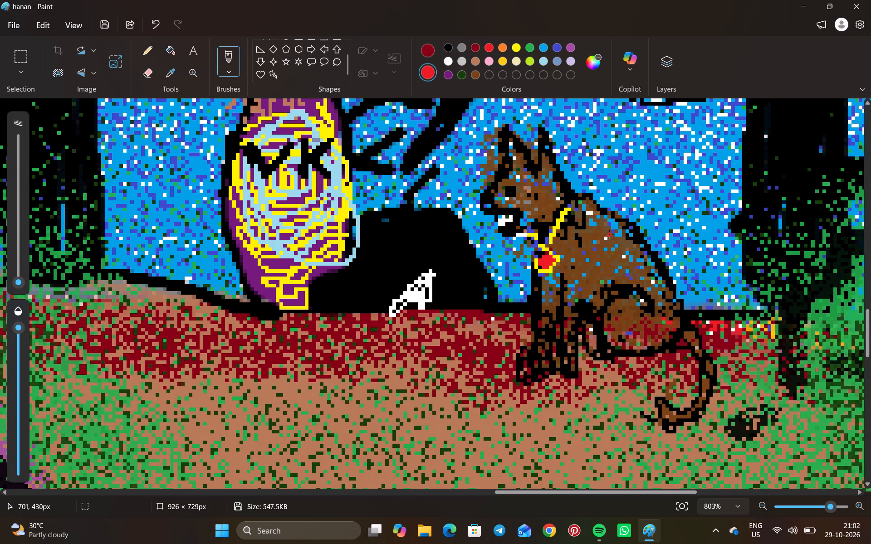
# Spray light brown over the cat's back, shoulder and thigh using a small Airbrush.
pyautogui.keyDown('ctrl'); pyautogui.scroll(-7, 607, 268); pyautogui.keyUp('ctrl')
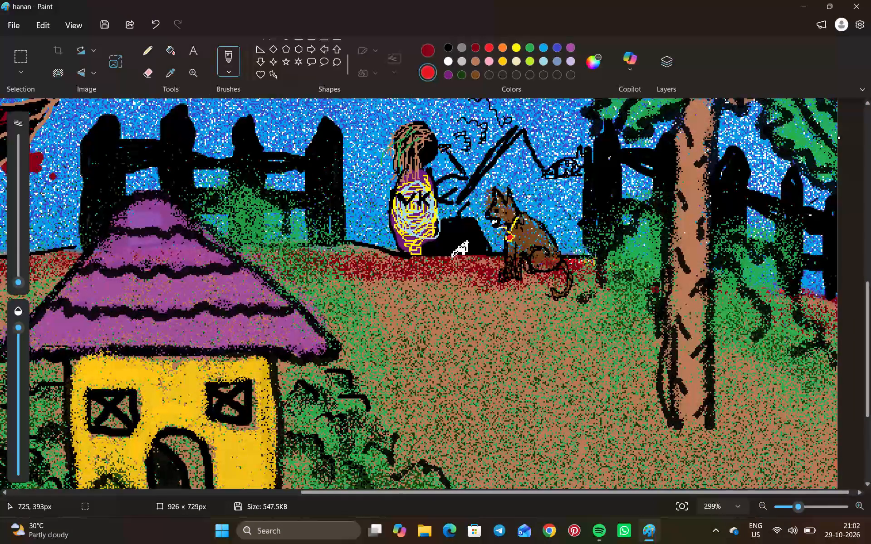
pyautogui.keyDown('ctrl'); pyautogui.scroll(3, 504, 0); pyautogui.keyUp('ctrl')
pyautogui.keyDown('ctrl'); pyautogui.scroll(2, 578, 248); pyautogui.keyUp('ctrl')
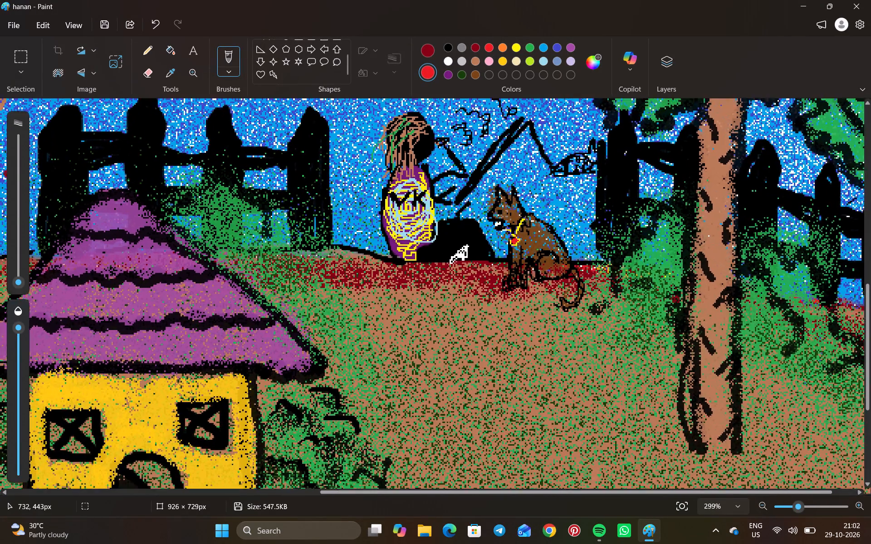
pyautogui.click(474, 59)
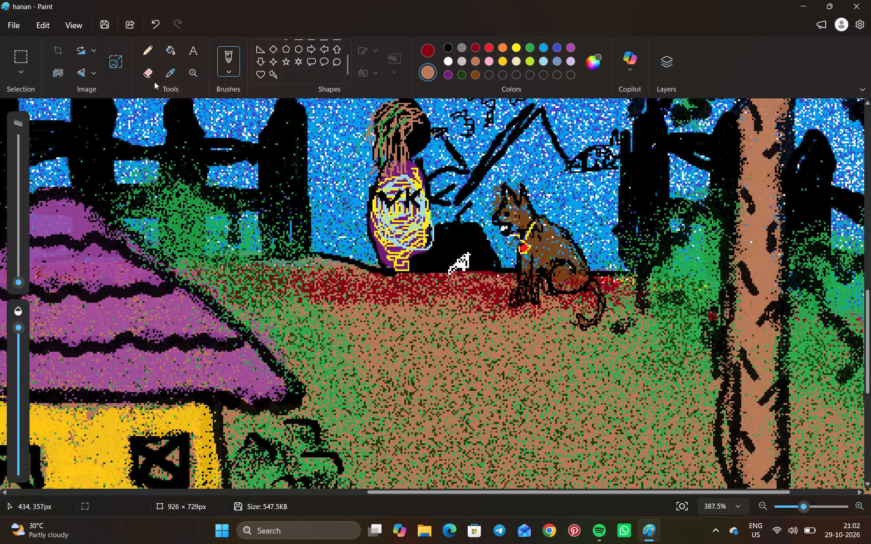
pyautogui.click(225, 71)
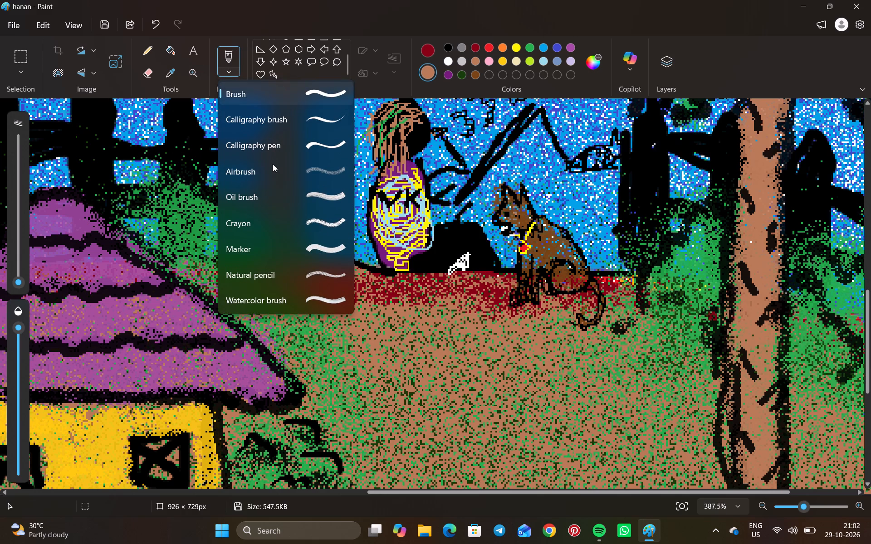
pyautogui.click(272, 165)
pyautogui.click(17, 271)
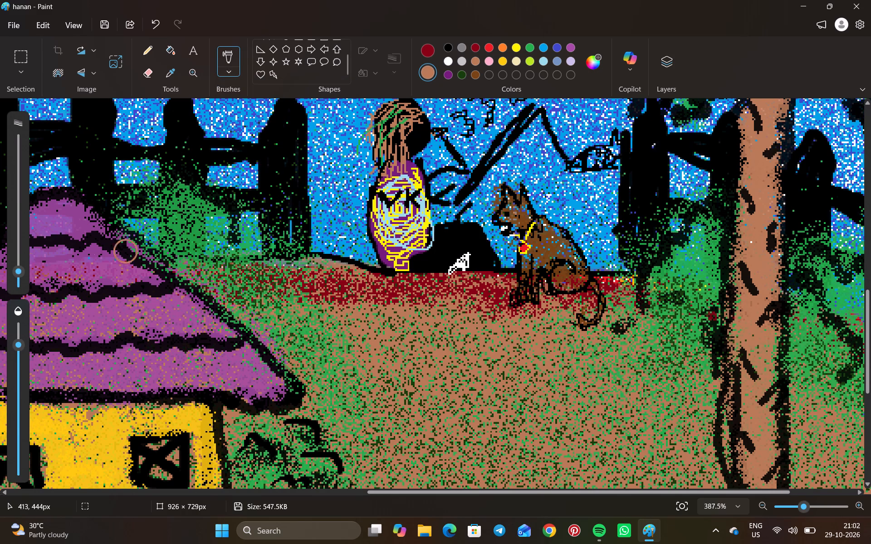
pyautogui.click(552, 247)
pyautogui.click(543, 255)
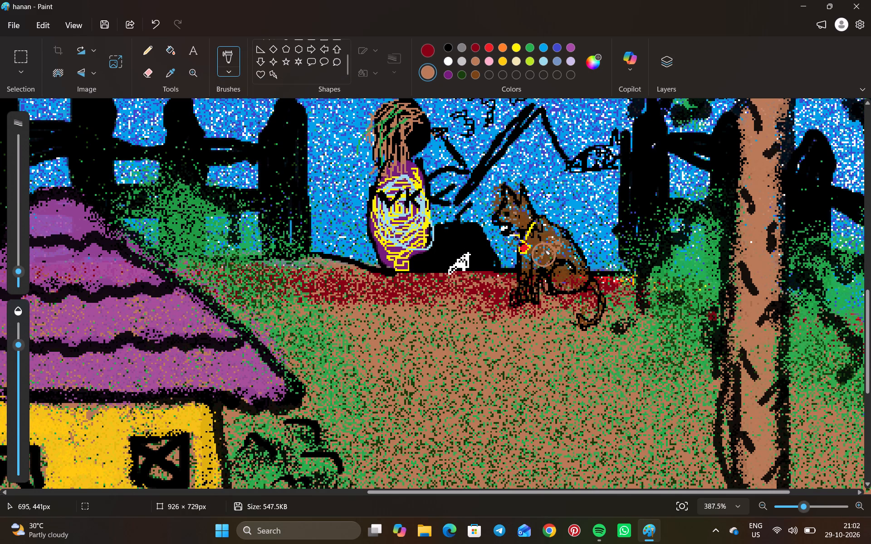
pyautogui.click(536, 236)
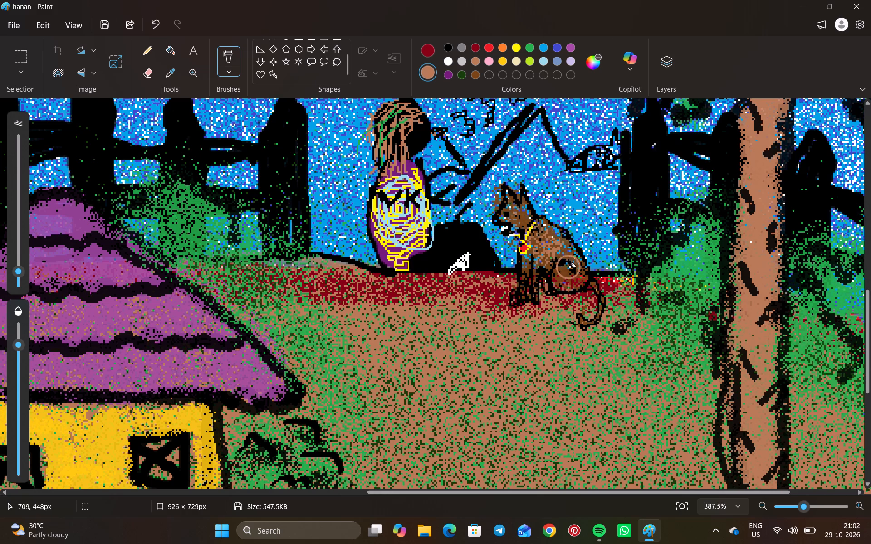
pyautogui.click(569, 268)
pyautogui.click(568, 278)
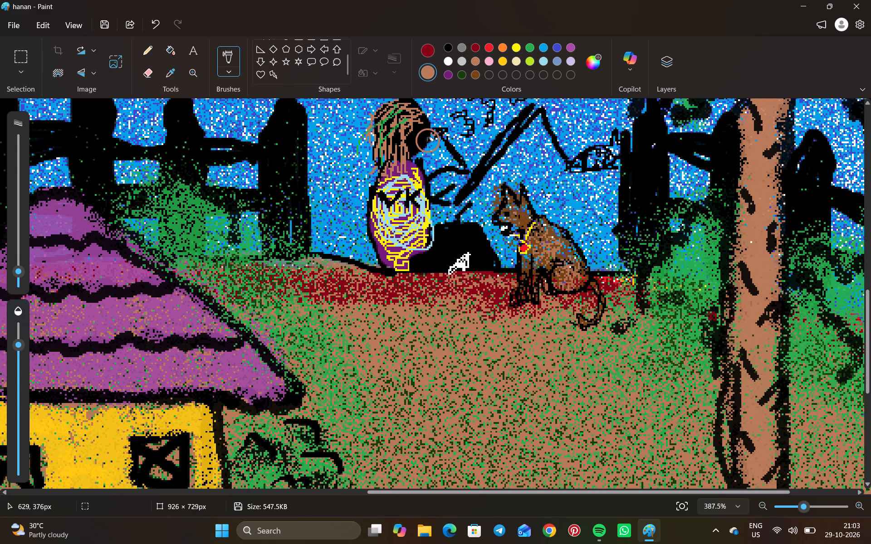
# Spray black with a smaller Airbrush over the cat's front legs and along the front and underside of its thigh.
pyautogui.keyDown('ctrl'); pyautogui.scroll(-1, 631, 224); pyautogui.keyUp('ctrl')
pyautogui.keyDown('ctrl'); pyautogui.scroll(5, 630, 228); pyautogui.keyUp('ctrl')
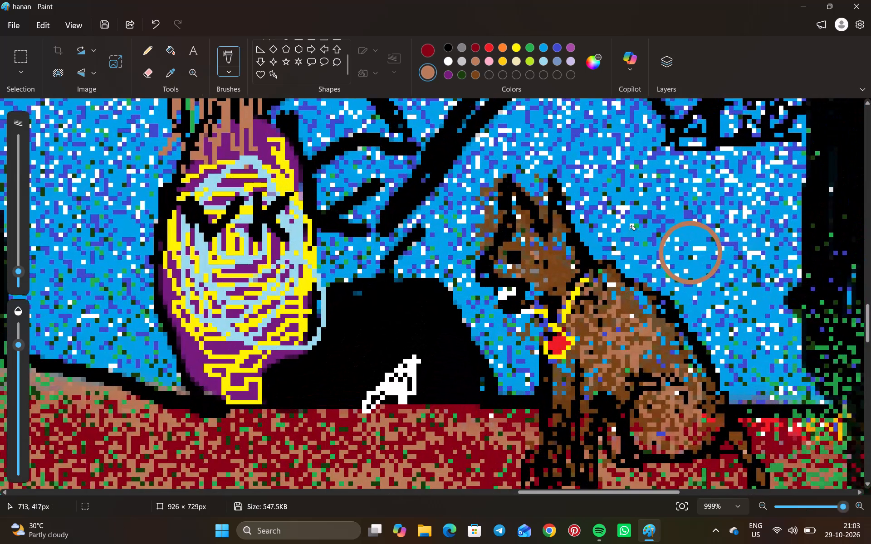
pyautogui.hscroll(-1, 628, 231)
pyautogui.scroll(-1, 625, 227)
pyautogui.scroll(1, 620, 228)
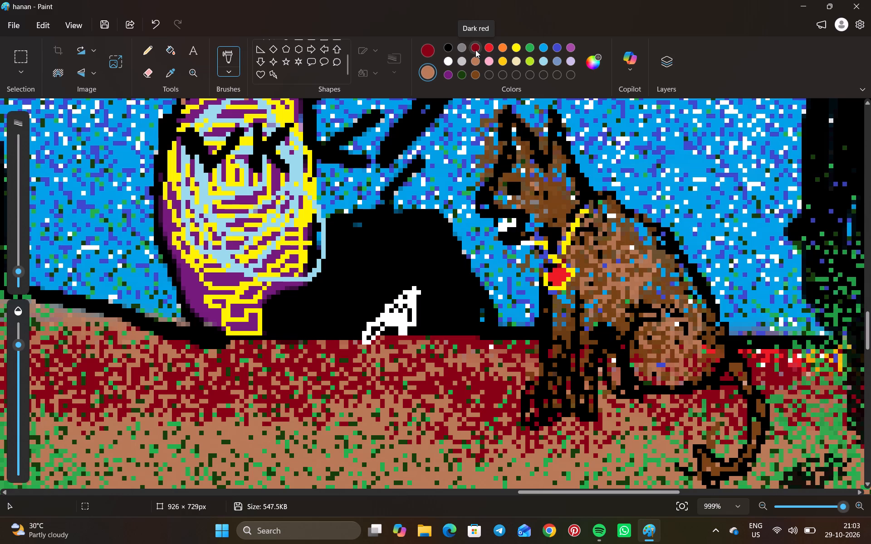
pyautogui.click(443, 53)
pyautogui.click(448, 49)
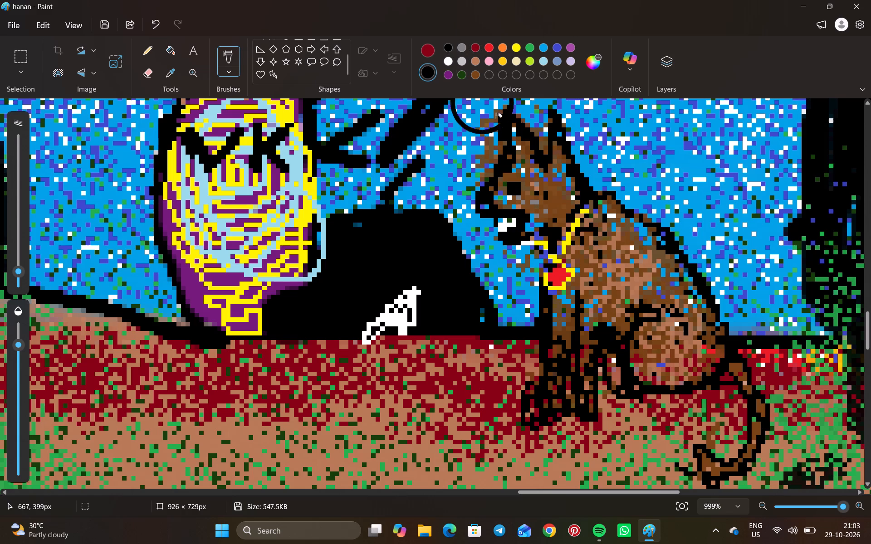
pyautogui.moveTo(17, 277); pyautogui.dragTo(28, 318)
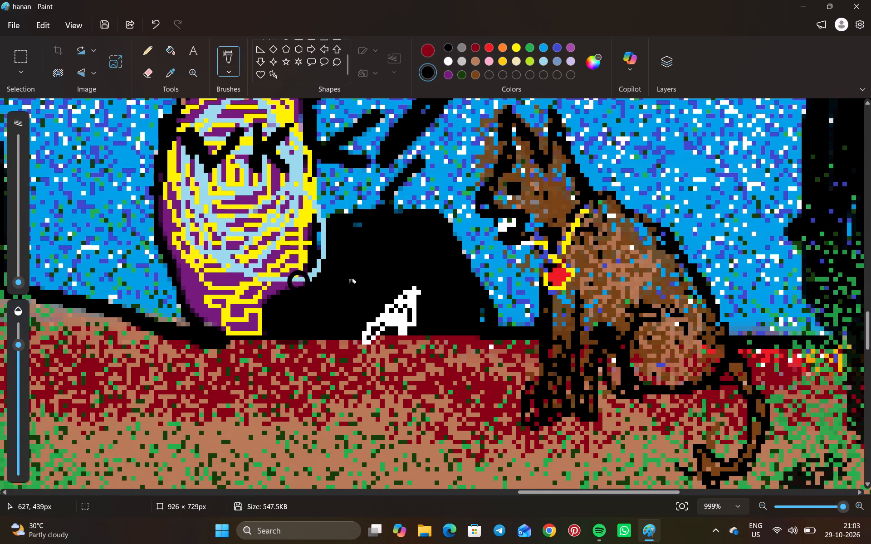
pyautogui.moveTo(590, 294); pyautogui.dragTo(590, 299)
pyautogui.moveTo(580, 315); pyautogui.dragTo(579, 319)
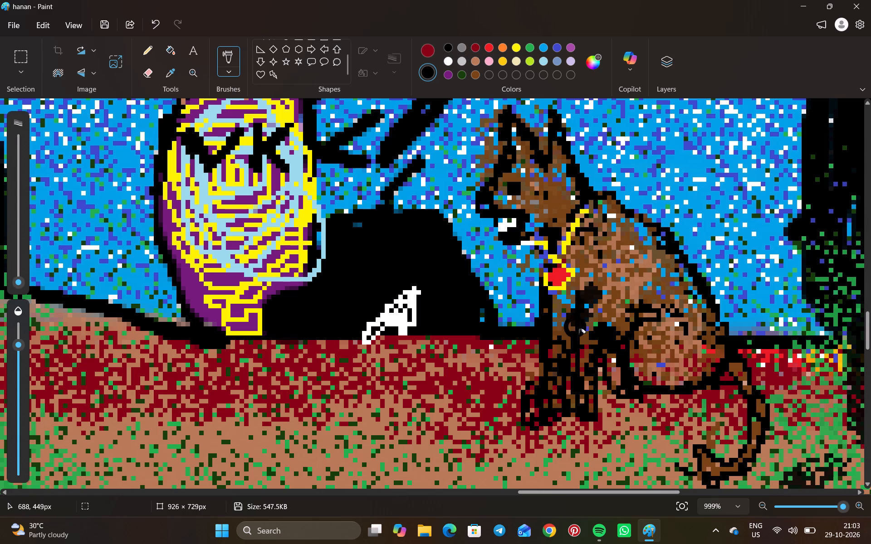
pyautogui.moveTo(578, 340); pyautogui.dragTo(577, 350)
pyautogui.moveTo(636, 318); pyautogui.dragTo(636, 324)
pyautogui.click(646, 379)
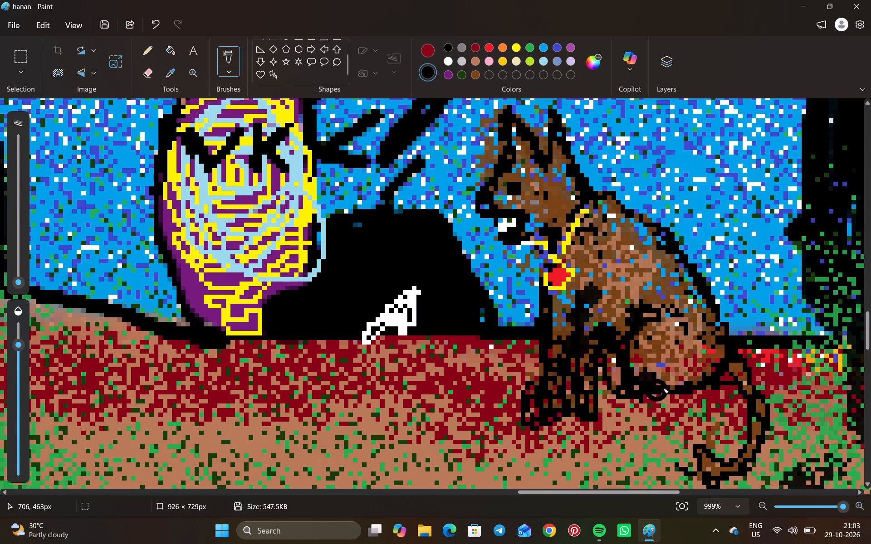
pyautogui.moveTo(661, 393); pyautogui.dragTo(665, 394)
pyautogui.moveTo(670, 395); pyautogui.dragTo(676, 396)
pyautogui.moveTo(683, 394); pyautogui.dragTo(691, 390)
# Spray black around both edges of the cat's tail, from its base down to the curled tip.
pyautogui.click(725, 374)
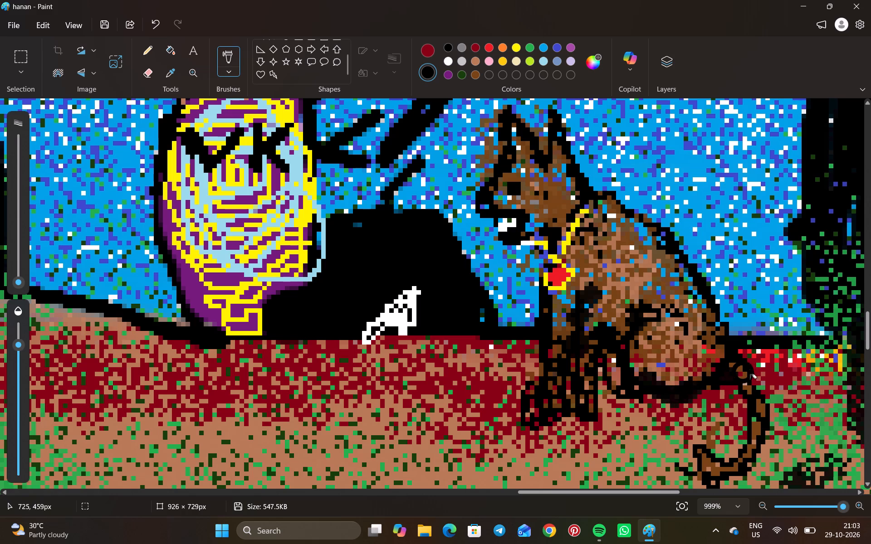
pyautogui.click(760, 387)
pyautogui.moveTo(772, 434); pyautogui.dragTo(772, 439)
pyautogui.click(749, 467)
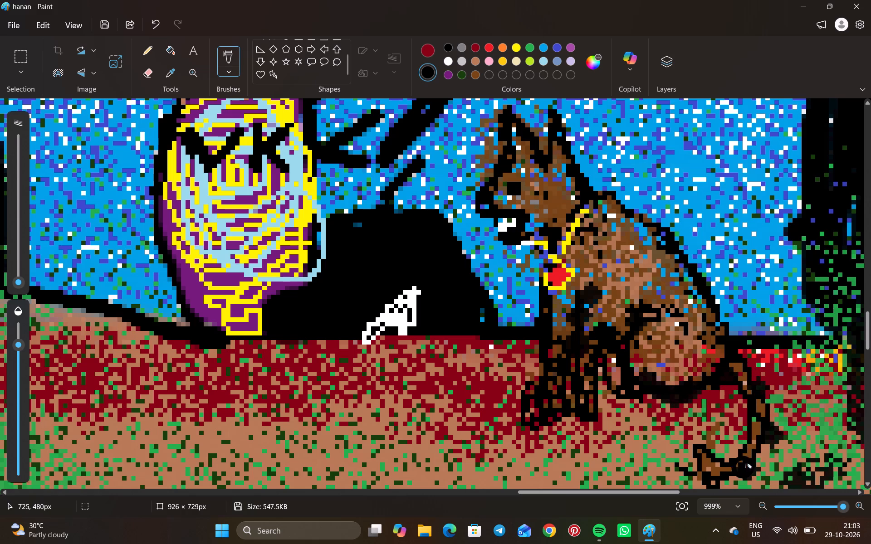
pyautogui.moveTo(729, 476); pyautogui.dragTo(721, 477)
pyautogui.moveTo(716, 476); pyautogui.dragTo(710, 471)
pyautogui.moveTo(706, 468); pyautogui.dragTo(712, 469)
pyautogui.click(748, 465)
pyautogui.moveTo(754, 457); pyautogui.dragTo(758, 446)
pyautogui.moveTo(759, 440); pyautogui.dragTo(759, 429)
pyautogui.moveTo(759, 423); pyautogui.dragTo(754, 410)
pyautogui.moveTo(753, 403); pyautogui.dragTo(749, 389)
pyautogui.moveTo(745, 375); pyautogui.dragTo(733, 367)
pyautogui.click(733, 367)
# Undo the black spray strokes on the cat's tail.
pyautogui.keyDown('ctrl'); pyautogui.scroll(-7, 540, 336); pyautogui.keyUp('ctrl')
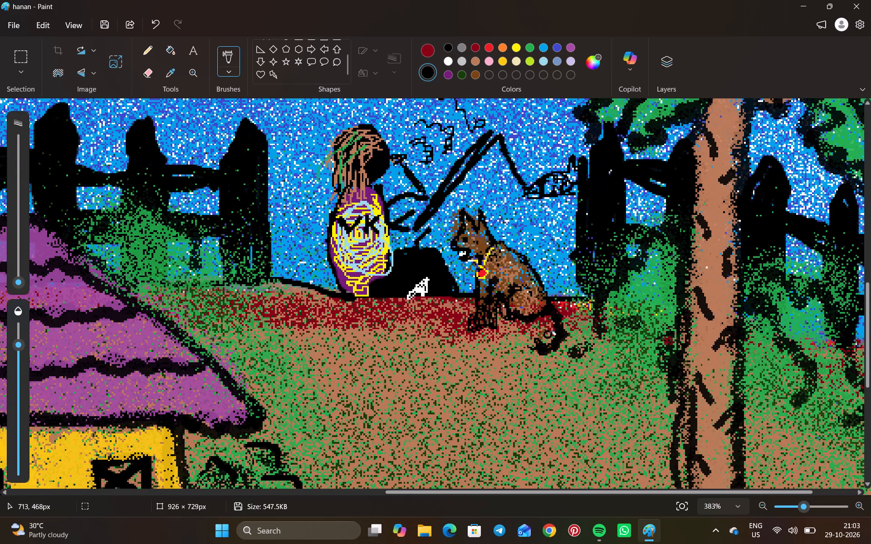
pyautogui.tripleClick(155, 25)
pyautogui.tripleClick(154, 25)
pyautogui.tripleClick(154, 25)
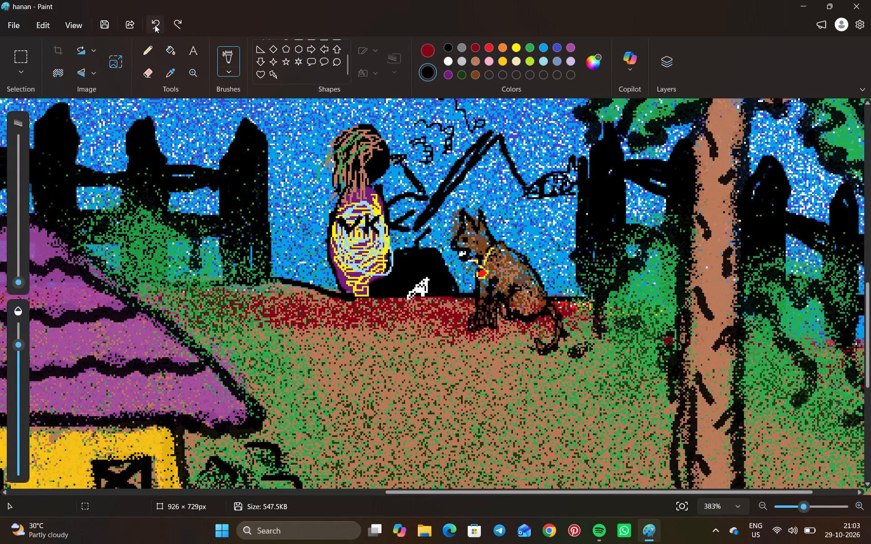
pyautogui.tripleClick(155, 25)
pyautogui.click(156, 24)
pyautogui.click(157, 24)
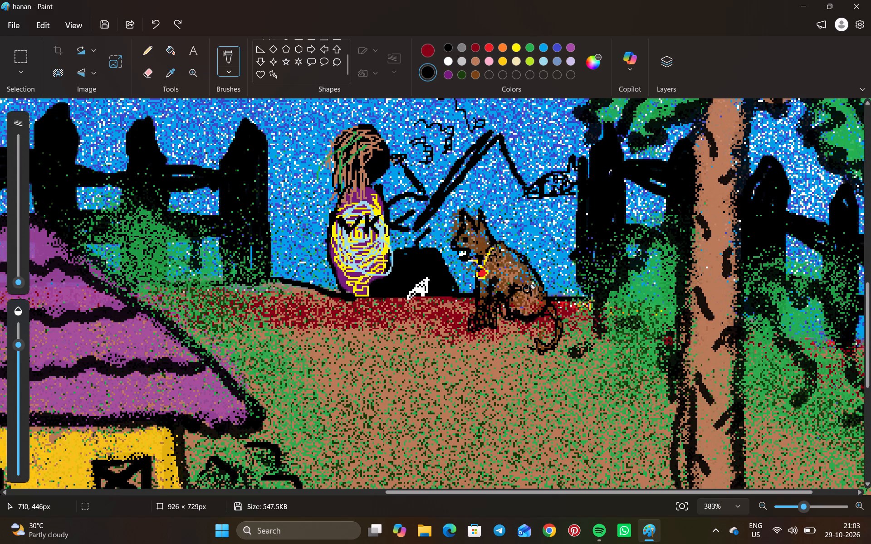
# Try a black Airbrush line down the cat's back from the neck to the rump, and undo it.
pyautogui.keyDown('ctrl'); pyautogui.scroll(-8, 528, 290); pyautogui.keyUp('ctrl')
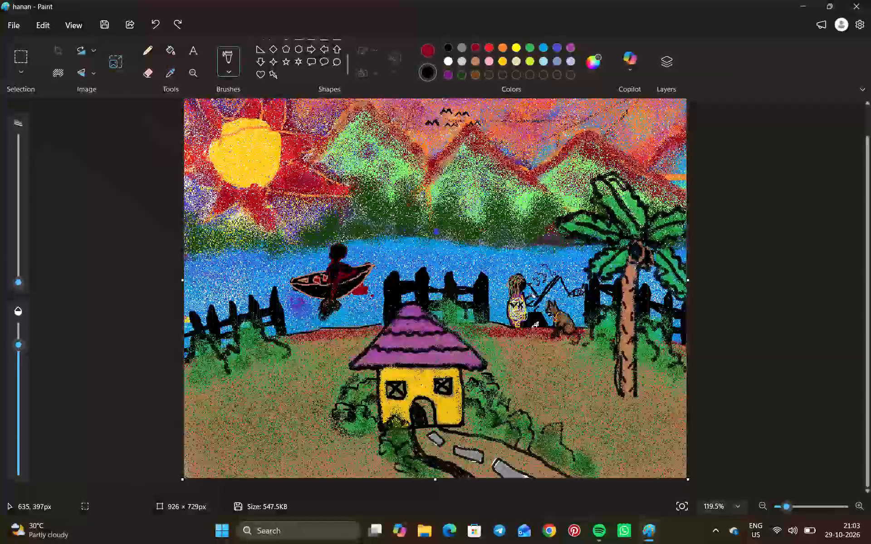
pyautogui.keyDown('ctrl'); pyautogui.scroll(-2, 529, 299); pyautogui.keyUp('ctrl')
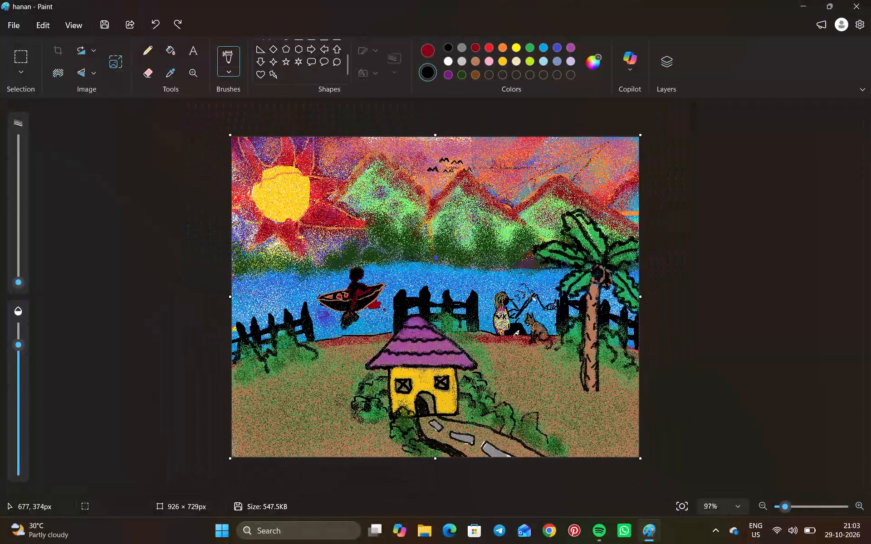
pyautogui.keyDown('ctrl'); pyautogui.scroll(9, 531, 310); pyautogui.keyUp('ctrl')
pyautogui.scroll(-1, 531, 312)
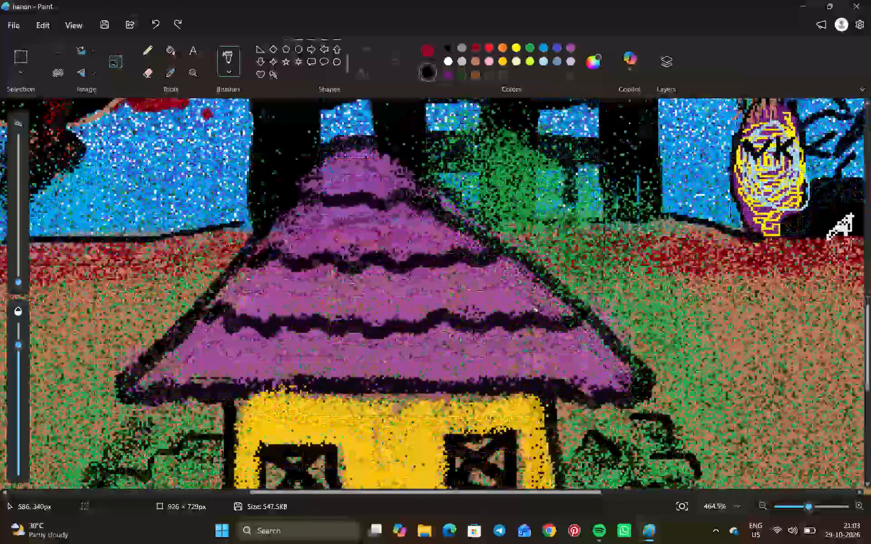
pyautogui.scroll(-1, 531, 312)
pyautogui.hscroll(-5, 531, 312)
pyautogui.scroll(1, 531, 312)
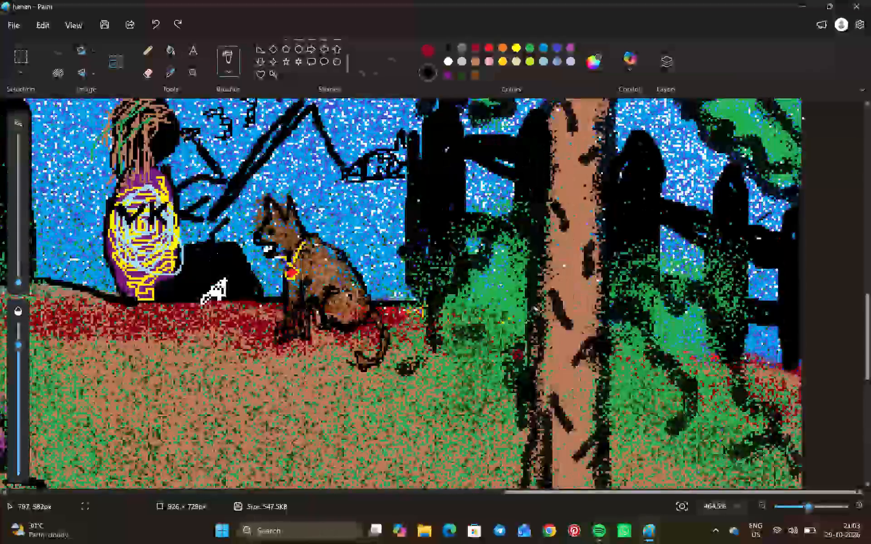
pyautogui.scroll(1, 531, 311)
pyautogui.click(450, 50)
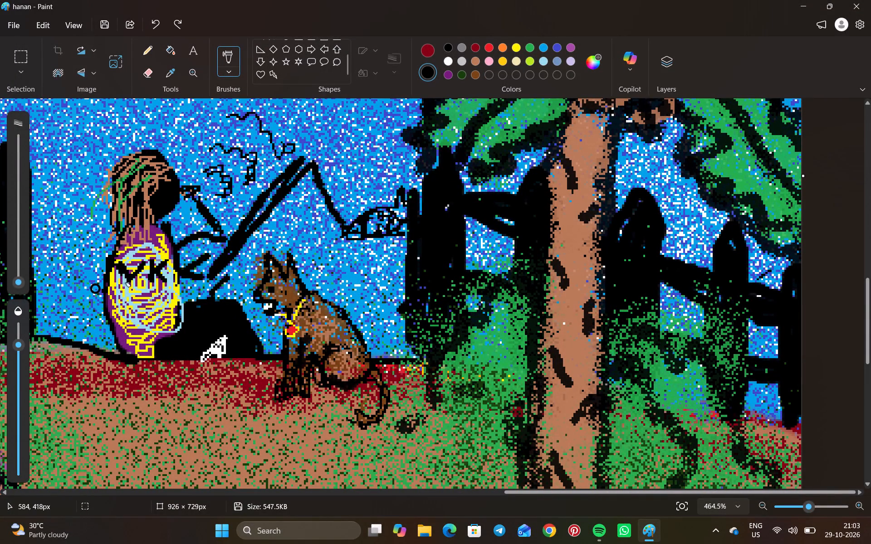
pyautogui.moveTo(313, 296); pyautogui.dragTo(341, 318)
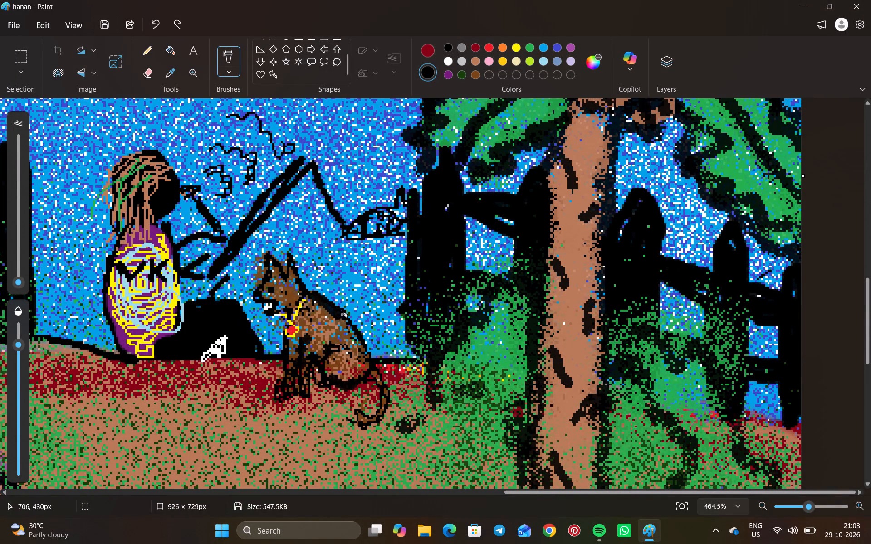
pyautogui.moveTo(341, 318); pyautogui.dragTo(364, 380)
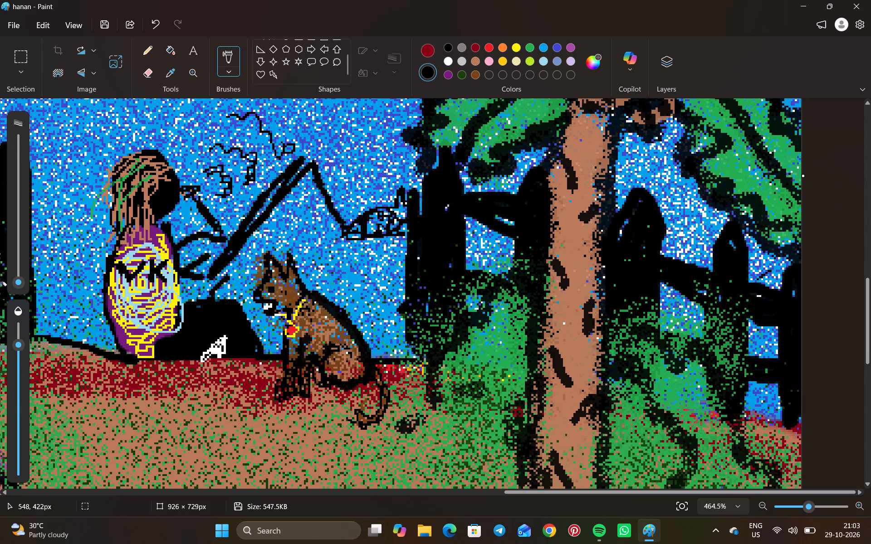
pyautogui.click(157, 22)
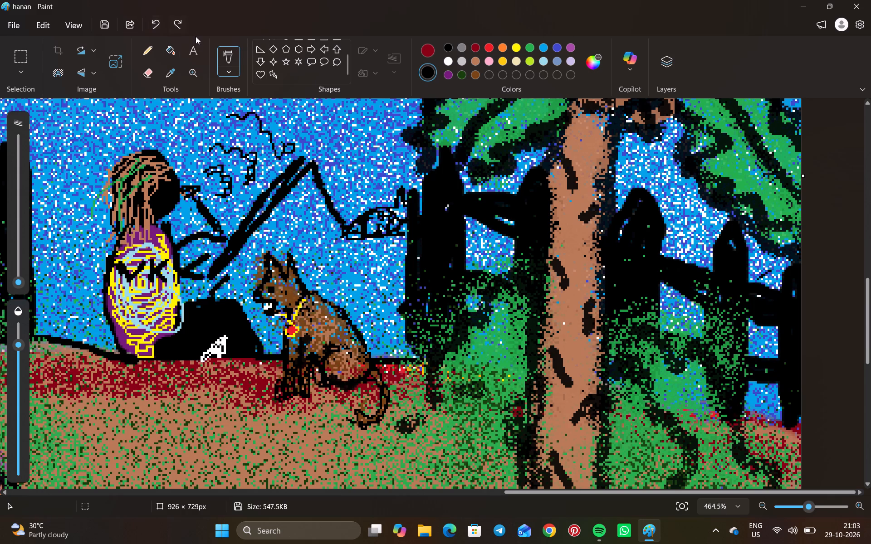
# Switch from the Airbrush to a solid brush and outline the cat's back and tail in black, back up to the neck.
pyautogui.click(225, 71)
pyautogui.click(252, 92)
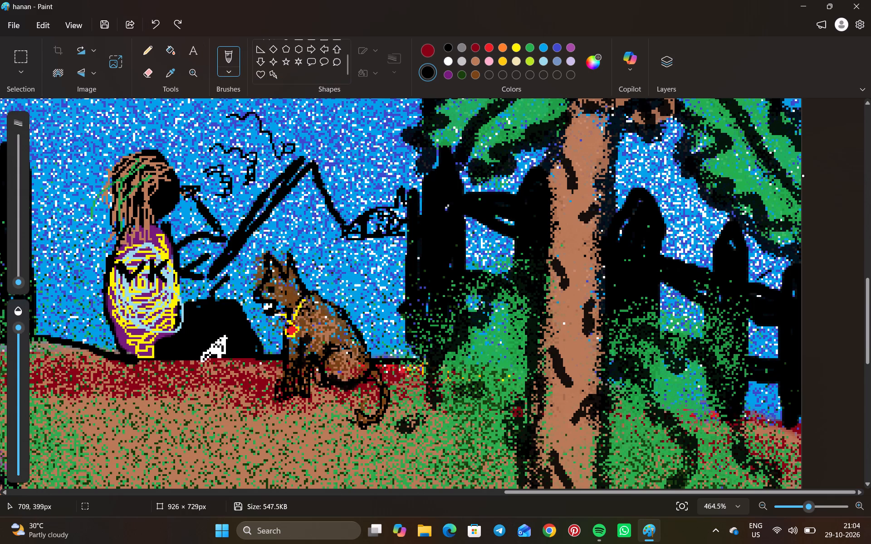
pyautogui.moveTo(313, 294); pyautogui.dragTo(326, 306)
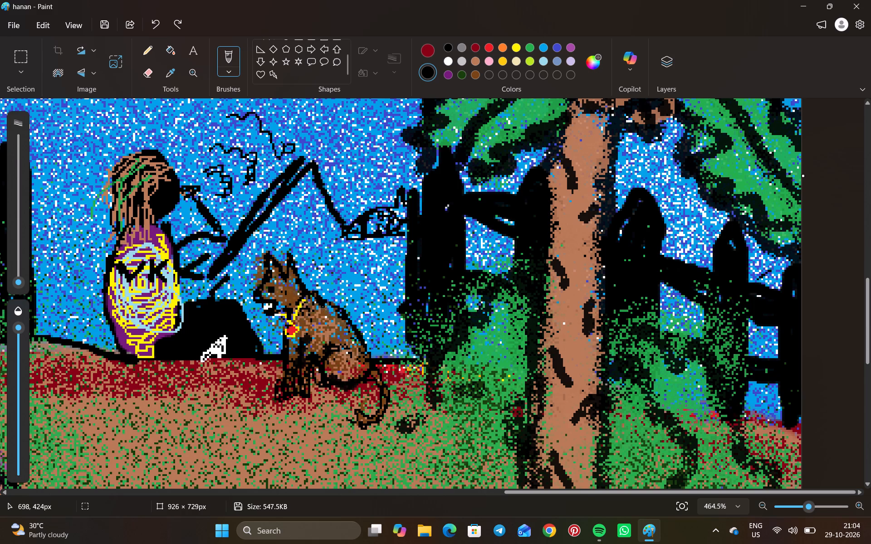
pyautogui.moveTo(326, 306); pyautogui.dragTo(362, 341)
pyautogui.moveTo(362, 341); pyautogui.dragTo(391, 409)
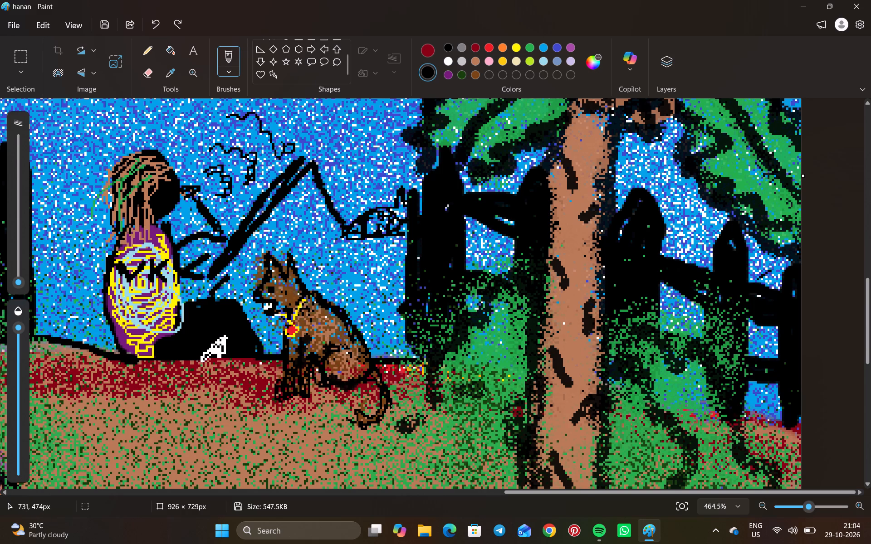
pyautogui.moveTo(391, 409); pyautogui.dragTo(362, 413)
pyautogui.moveTo(362, 413); pyautogui.dragTo(372, 370)
pyautogui.moveTo(372, 370); pyautogui.dragTo(322, 295)
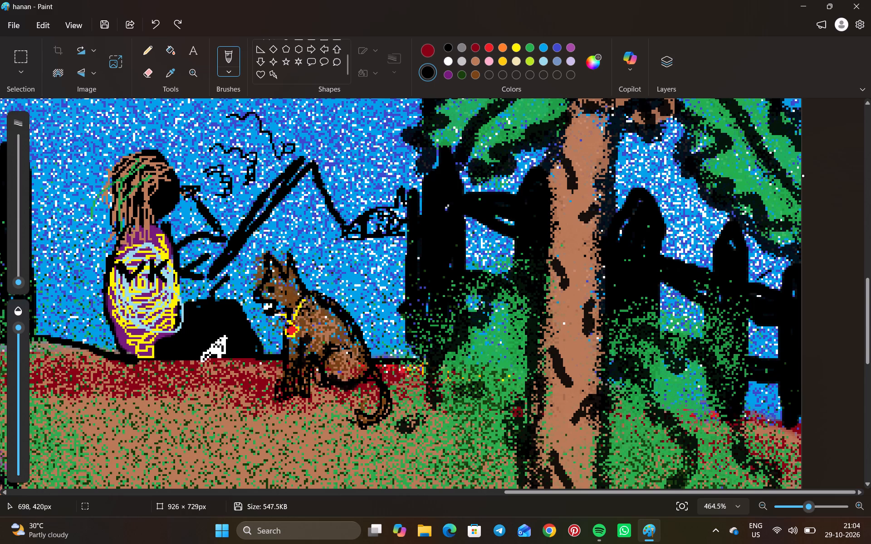
pyautogui.moveTo(322, 295); pyautogui.dragTo(304, 296)
# Outline the cat's head in black from the nape over both ears and down the face to the chin.
pyautogui.moveTo(301, 288); pyautogui.dragTo(289, 258)
pyautogui.moveTo(289, 258); pyautogui.dragTo(263, 268)
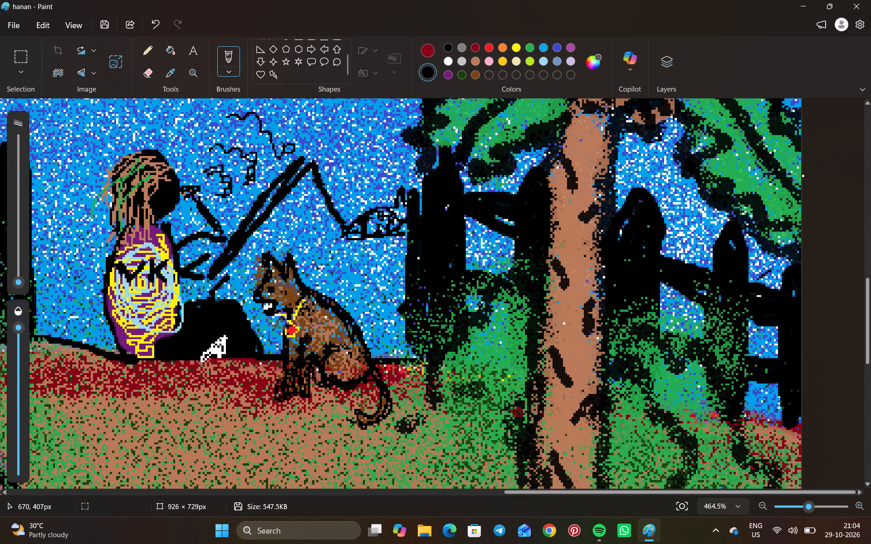
pyautogui.moveTo(263, 268); pyautogui.dragTo(262, 298)
pyautogui.moveTo(262, 298); pyautogui.dragTo(284, 311)
pyautogui.moveTo(284, 311); pyautogui.dragTo(286, 312)
# Outline the cat's front legs and paws in black, continuing under the belly and around the thigh to the rump.
pyautogui.moveTo(285, 346); pyautogui.dragTo(281, 393)
pyautogui.moveTo(281, 393); pyautogui.dragTo(303, 382)
pyautogui.moveTo(303, 382); pyautogui.dragTo(324, 362)
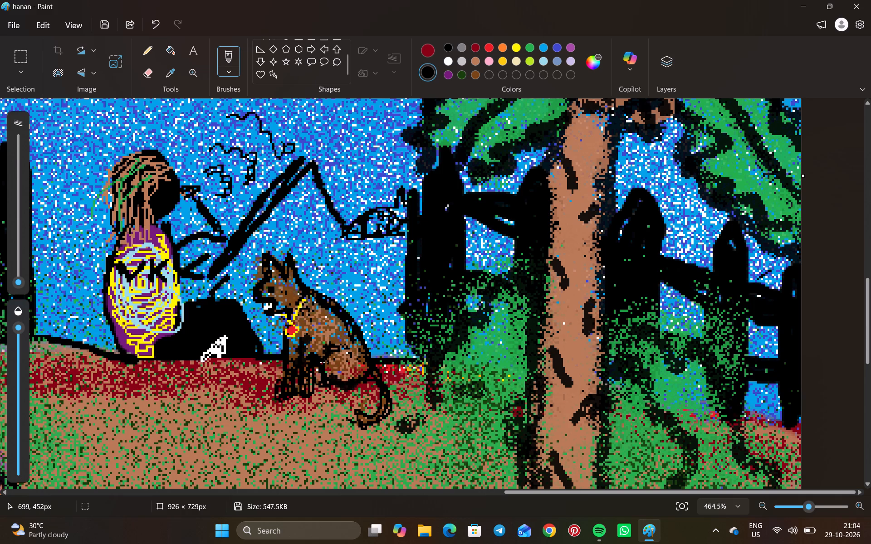
pyautogui.moveTo(324, 362); pyautogui.dragTo(368, 370)
# Thicken the cat's black outline along its back and rump and down around the curled tail.
pyautogui.moveTo(368, 370); pyautogui.dragTo(340, 309)
pyautogui.moveTo(340, 309); pyautogui.dragTo(372, 359)
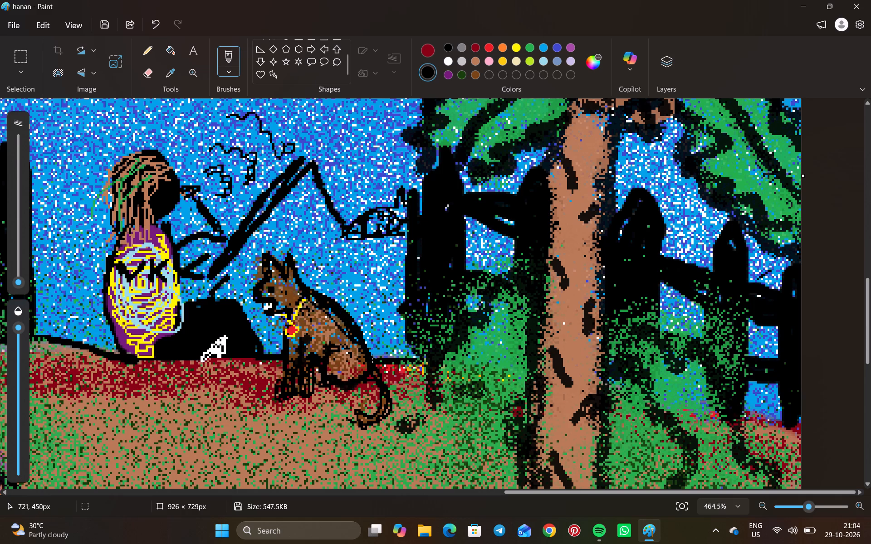
pyautogui.moveTo(372, 359); pyautogui.dragTo(363, 424)
pyautogui.moveTo(363, 424); pyautogui.dragTo(377, 384)
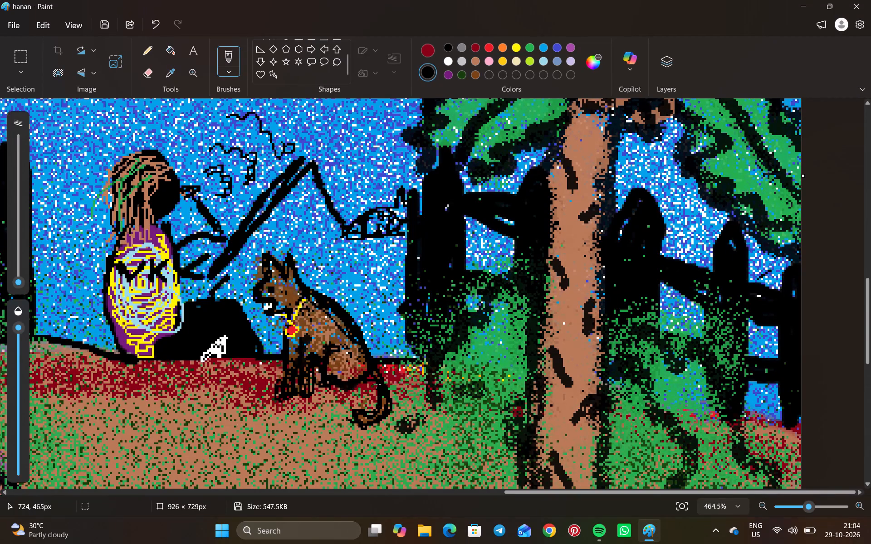
pyautogui.moveTo(377, 384); pyautogui.dragTo(377, 387)
# Examine the whole landscape to check how the outlined cat fits beside the fishing figure and palm tree.
pyautogui.keyDown('ctrl'); pyautogui.scroll(-9, 423, 286); pyautogui.keyUp('ctrl')
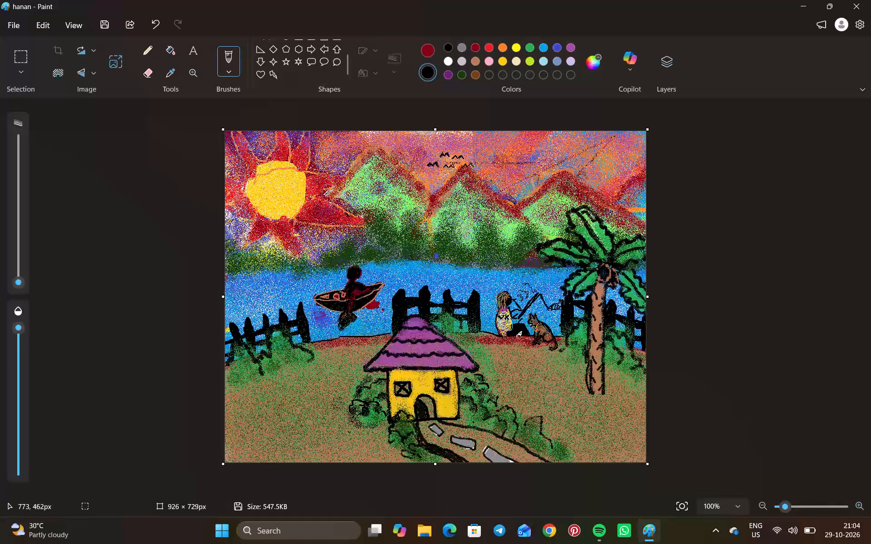
pyautogui.keyDown('ctrl'); pyautogui.scroll(1, 578, 344); pyautogui.keyUp('ctrl')
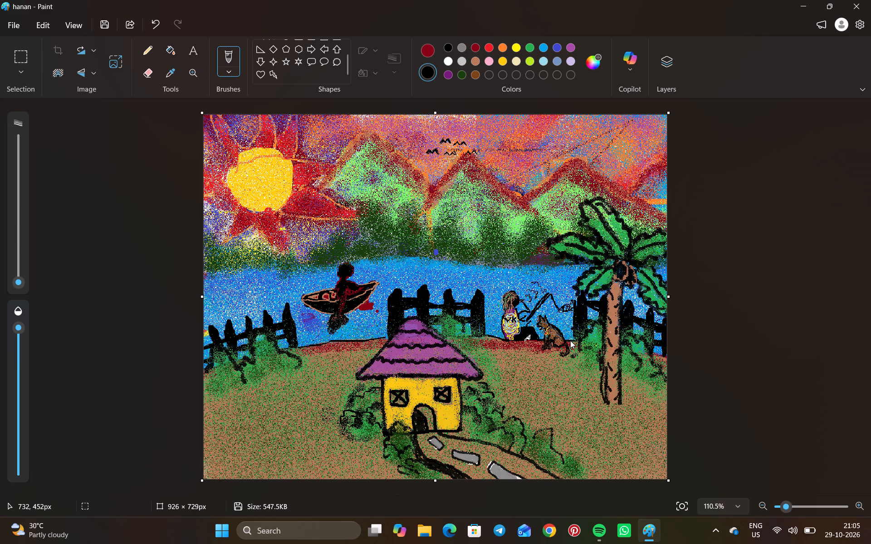
pyautogui.click(570, 340)
pyautogui.scroll(-4, 570, 340)
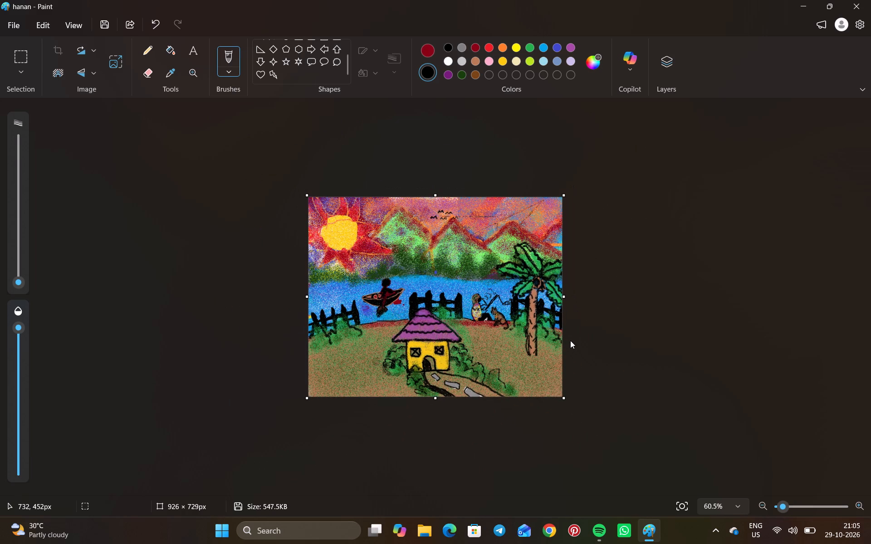
pyautogui.keyDown('ctrl'); pyautogui.scroll(-3, 570, 340); pyautogui.keyUp('ctrl')
pyautogui.keyDown('ctrl'); pyautogui.scroll(5, 570, 340); pyautogui.keyUp('ctrl')
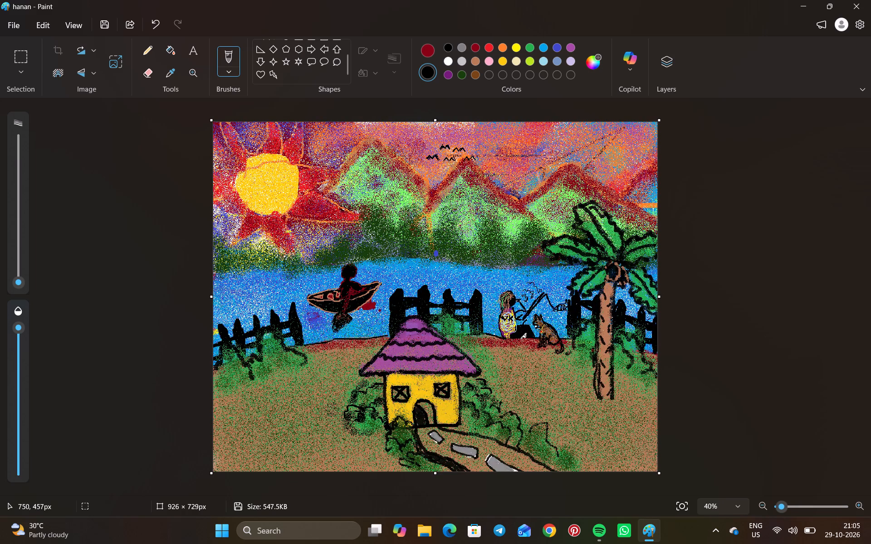
pyautogui.keyDown('ctrl'); pyautogui.scroll(1, 570, 340); pyautogui.keyUp('ctrl')
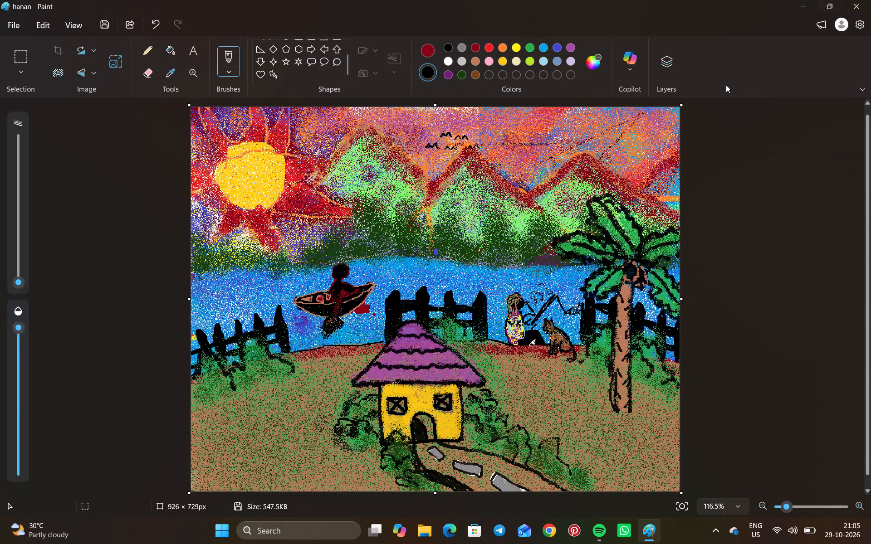
# Restore the painting's window to a smaller size and launch Kuro from the desktop.
pyautogui.click(833, 0)
pyautogui.doubleClick(5, 300)
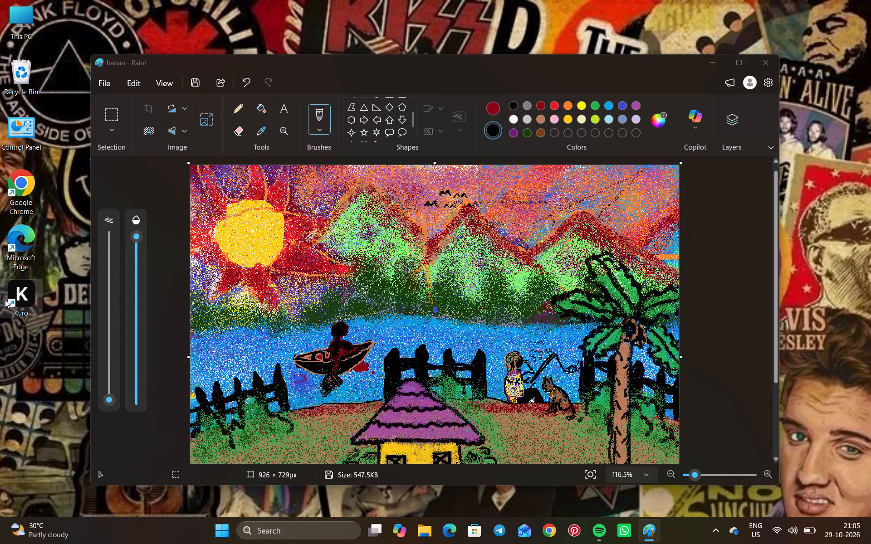